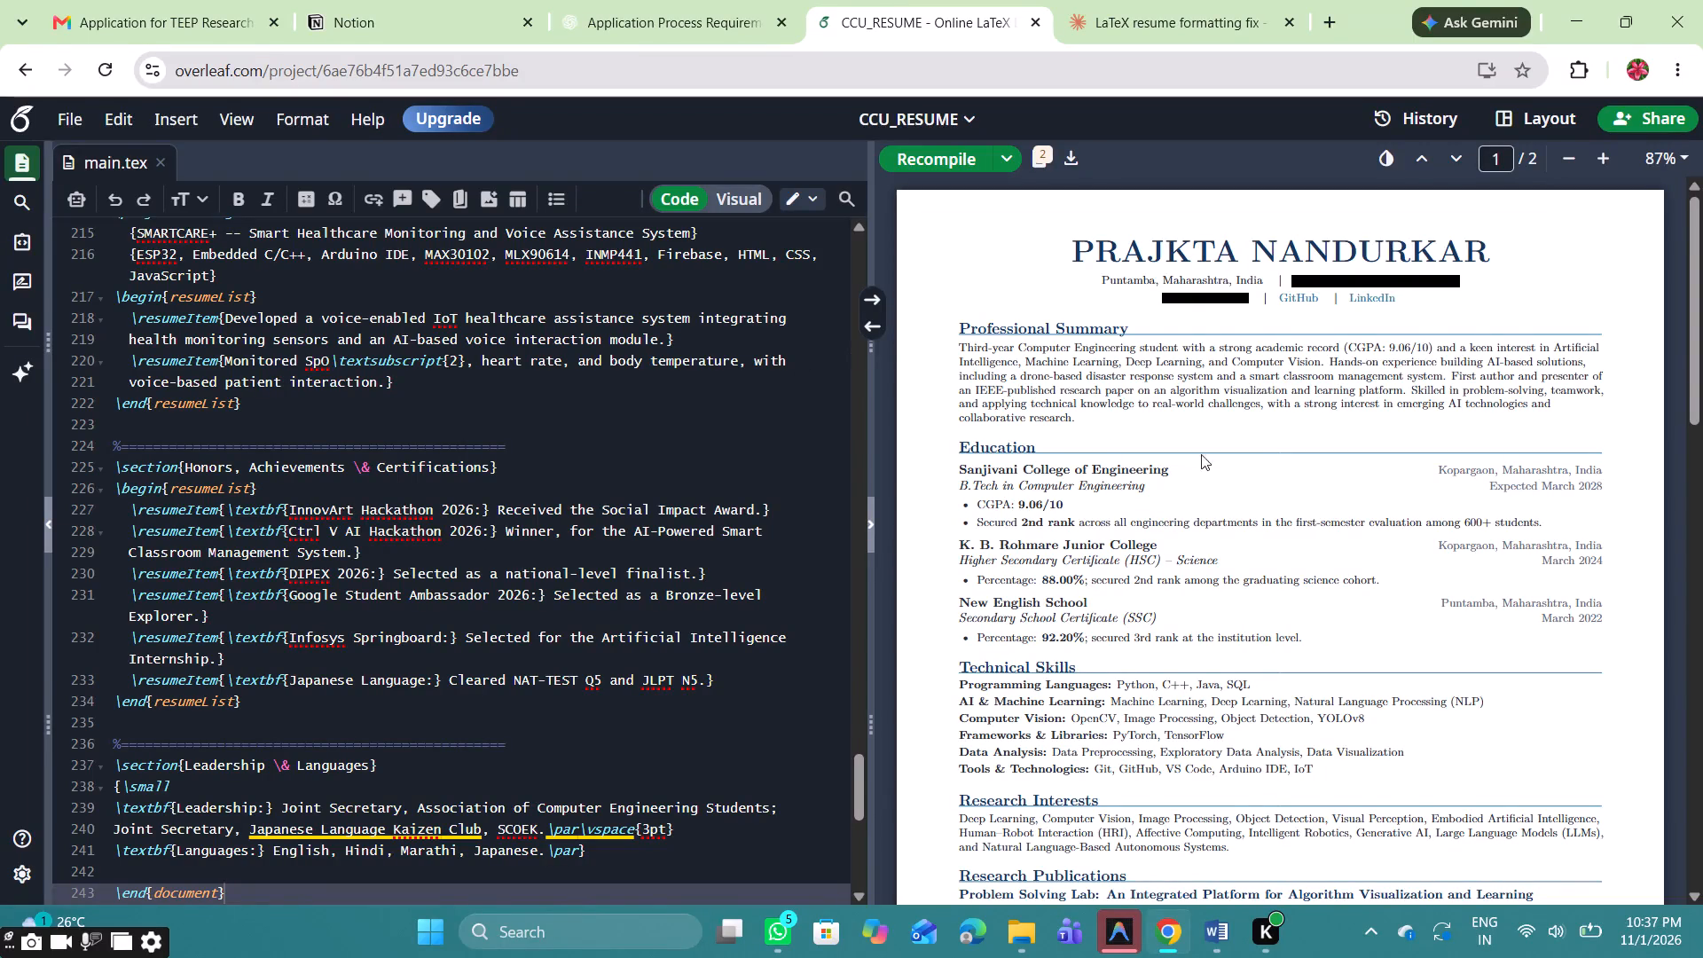
Review the compiled resume through its second page, and switch to the LaTeX resume formatting chat in Claude.
{"action": "scroll", "coordinate": [1244, 487], "scroll_direction": "down", "scroll_amount": 8}
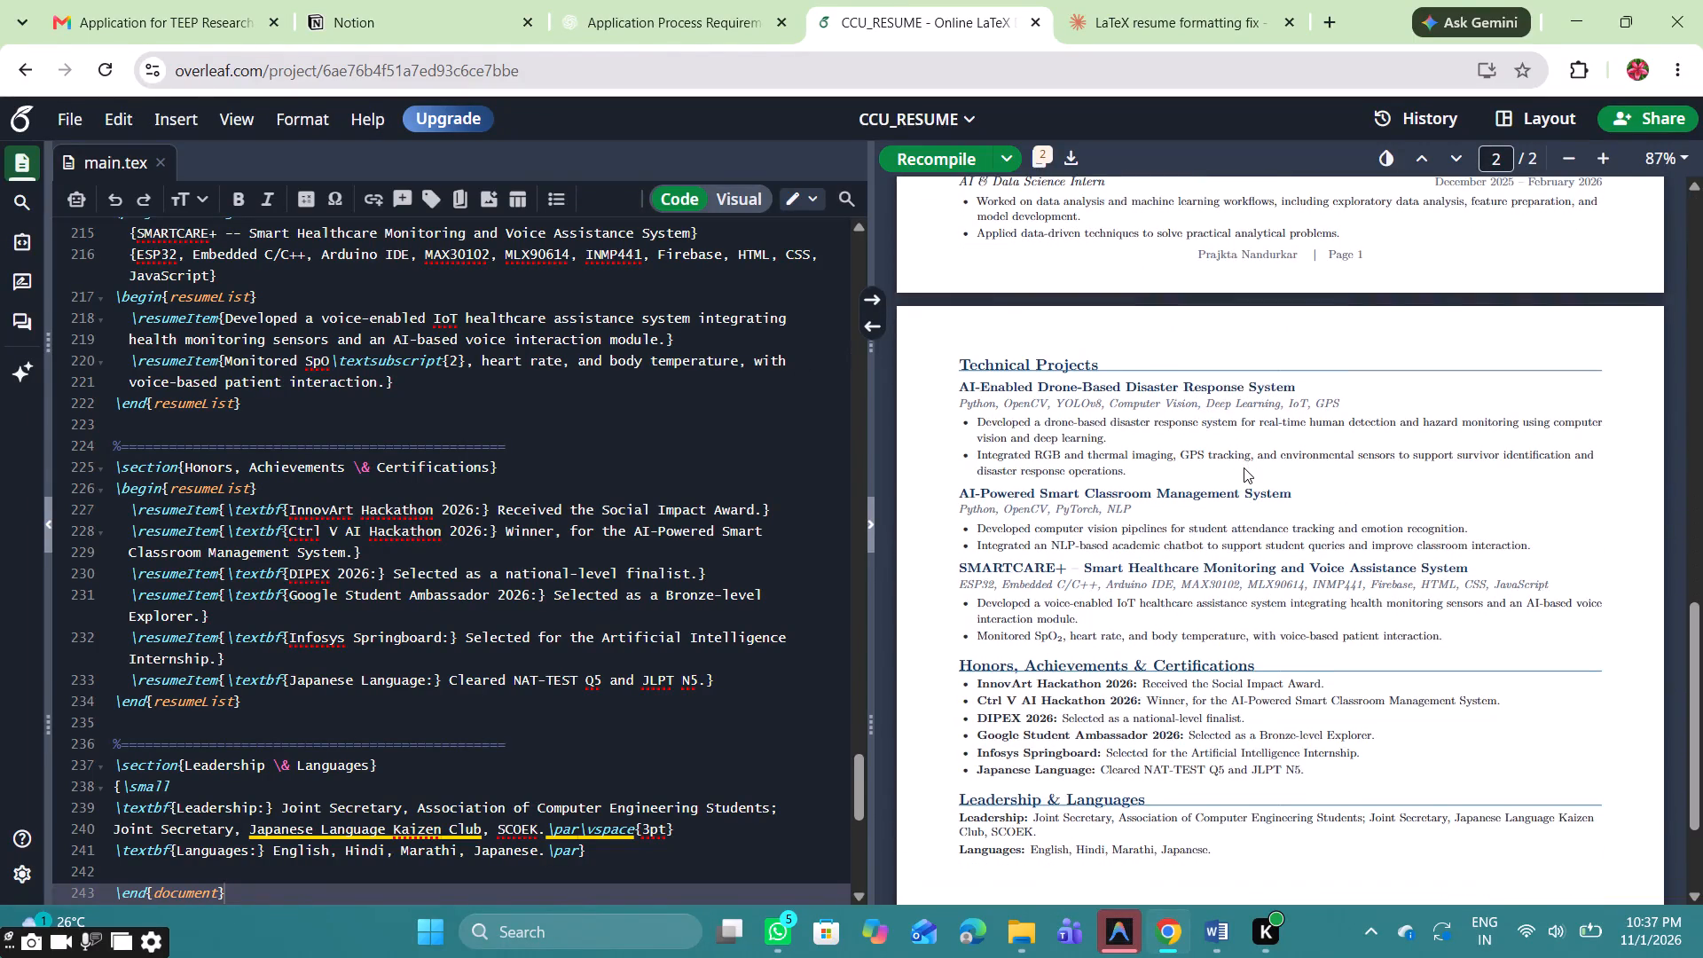
{"action": "left_click", "coordinate": [1187, 0]}
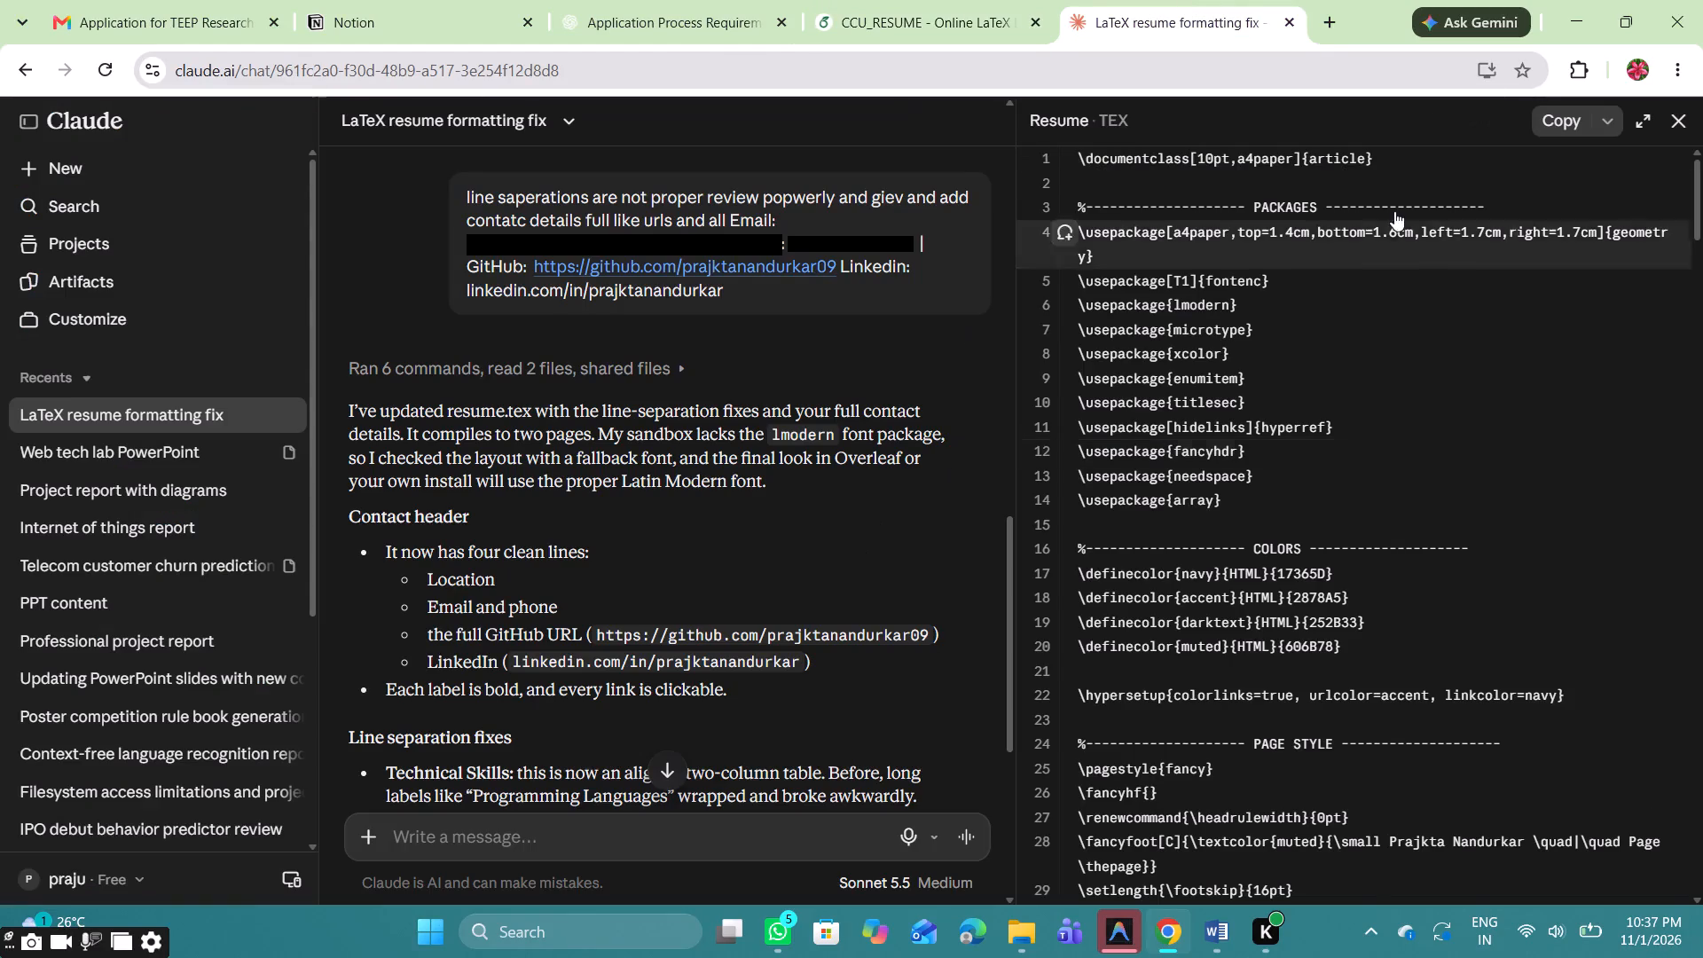
Copy the updated resume LaTeX code from Claude, replace the entire contents of main.tex in Overleaf's CCU_RESUME project with it, and recompile.
{"action": "left_click", "coordinate": [1557, 114]}
{"action": "left_click", "coordinate": [921, 0]}
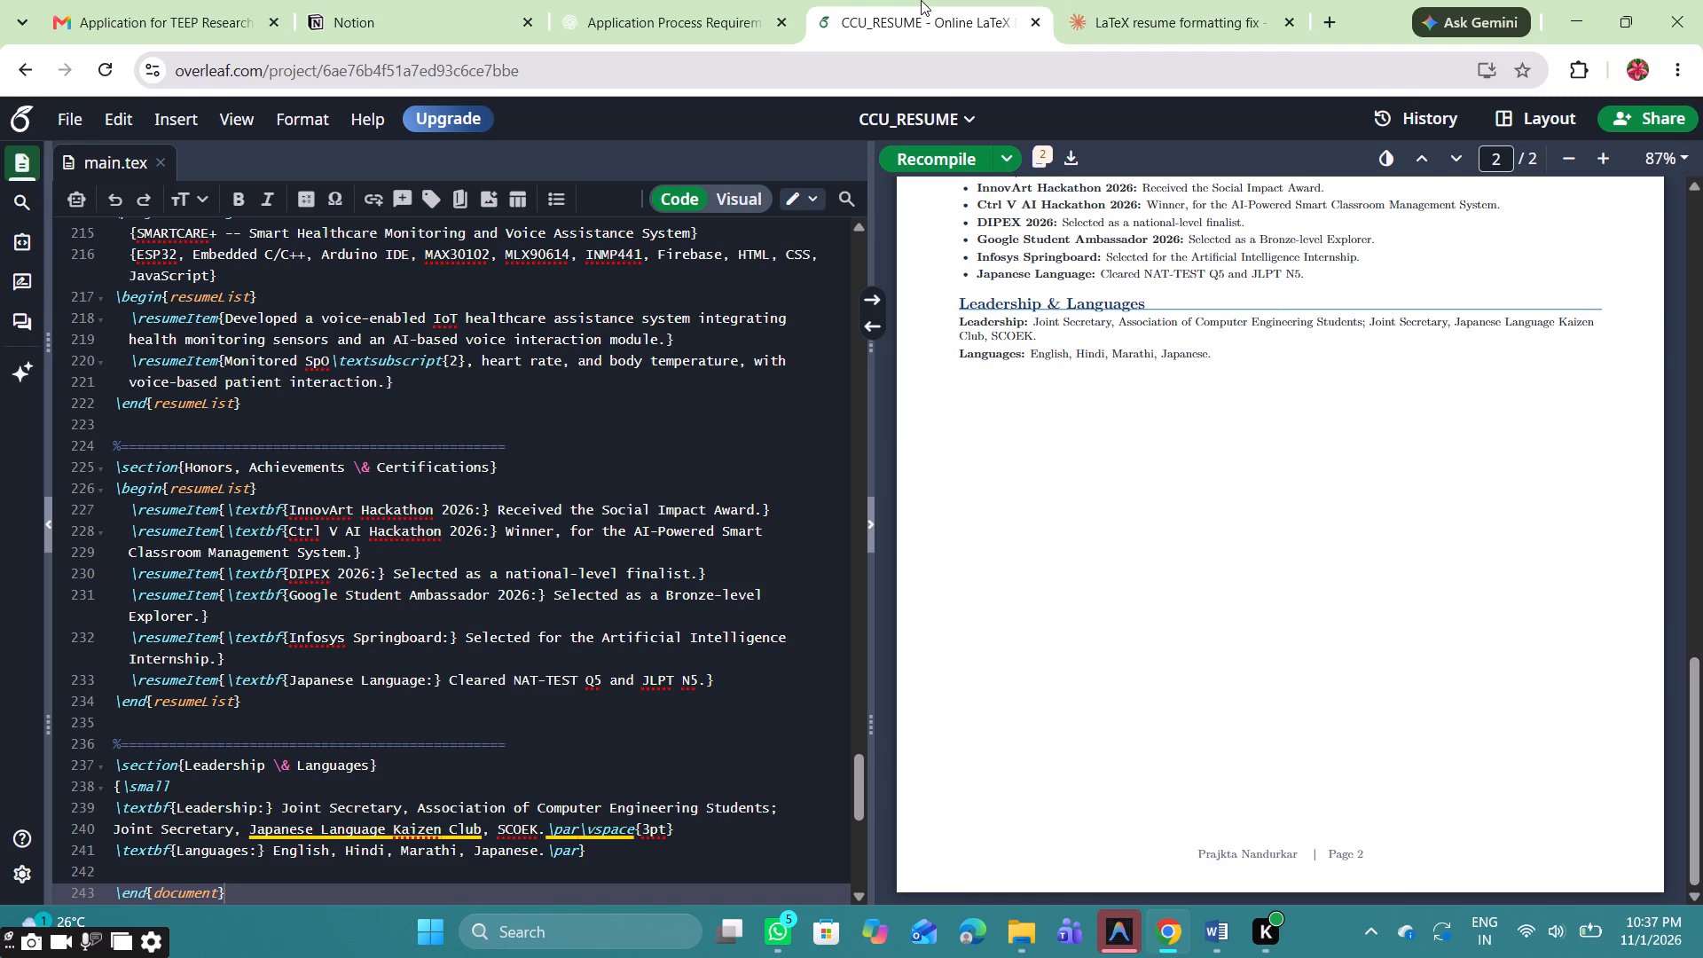
{"action": "scroll", "coordinate": [713, 572], "scroll_direction": "down", "scroll_amount": 1}
{"action": "left_click", "coordinate": [666, 318]}
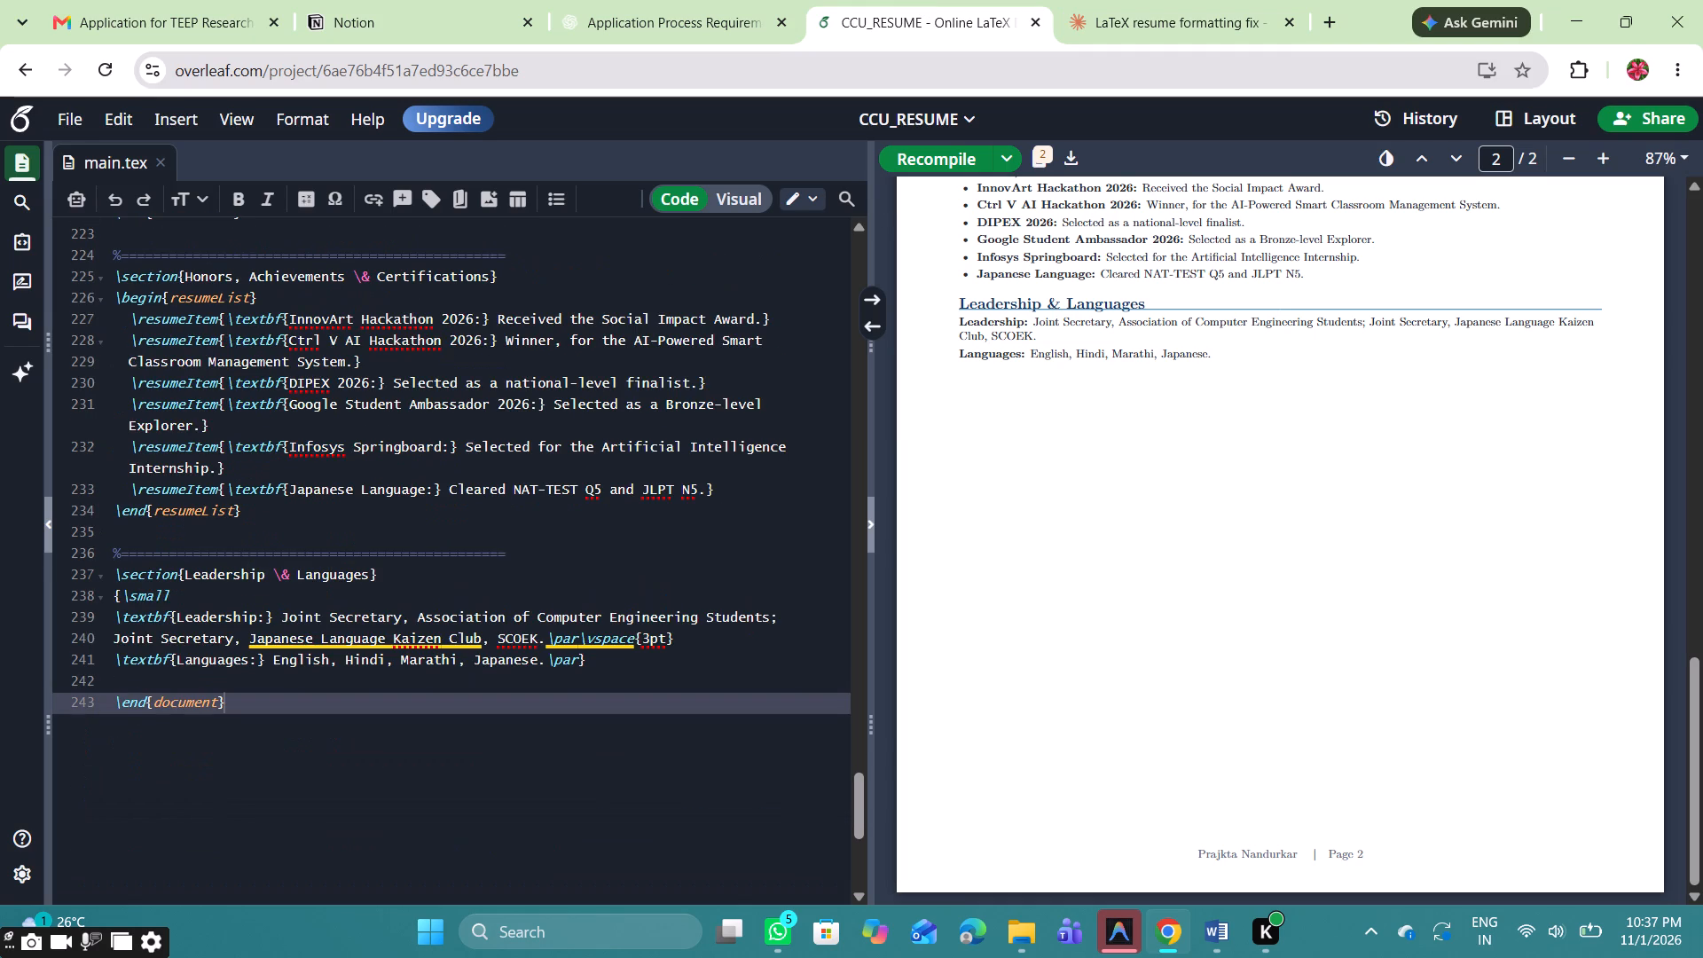
{"action": "key", "text": "ctrl+a"}
{"action": "key", "text": "ctrl+v"}
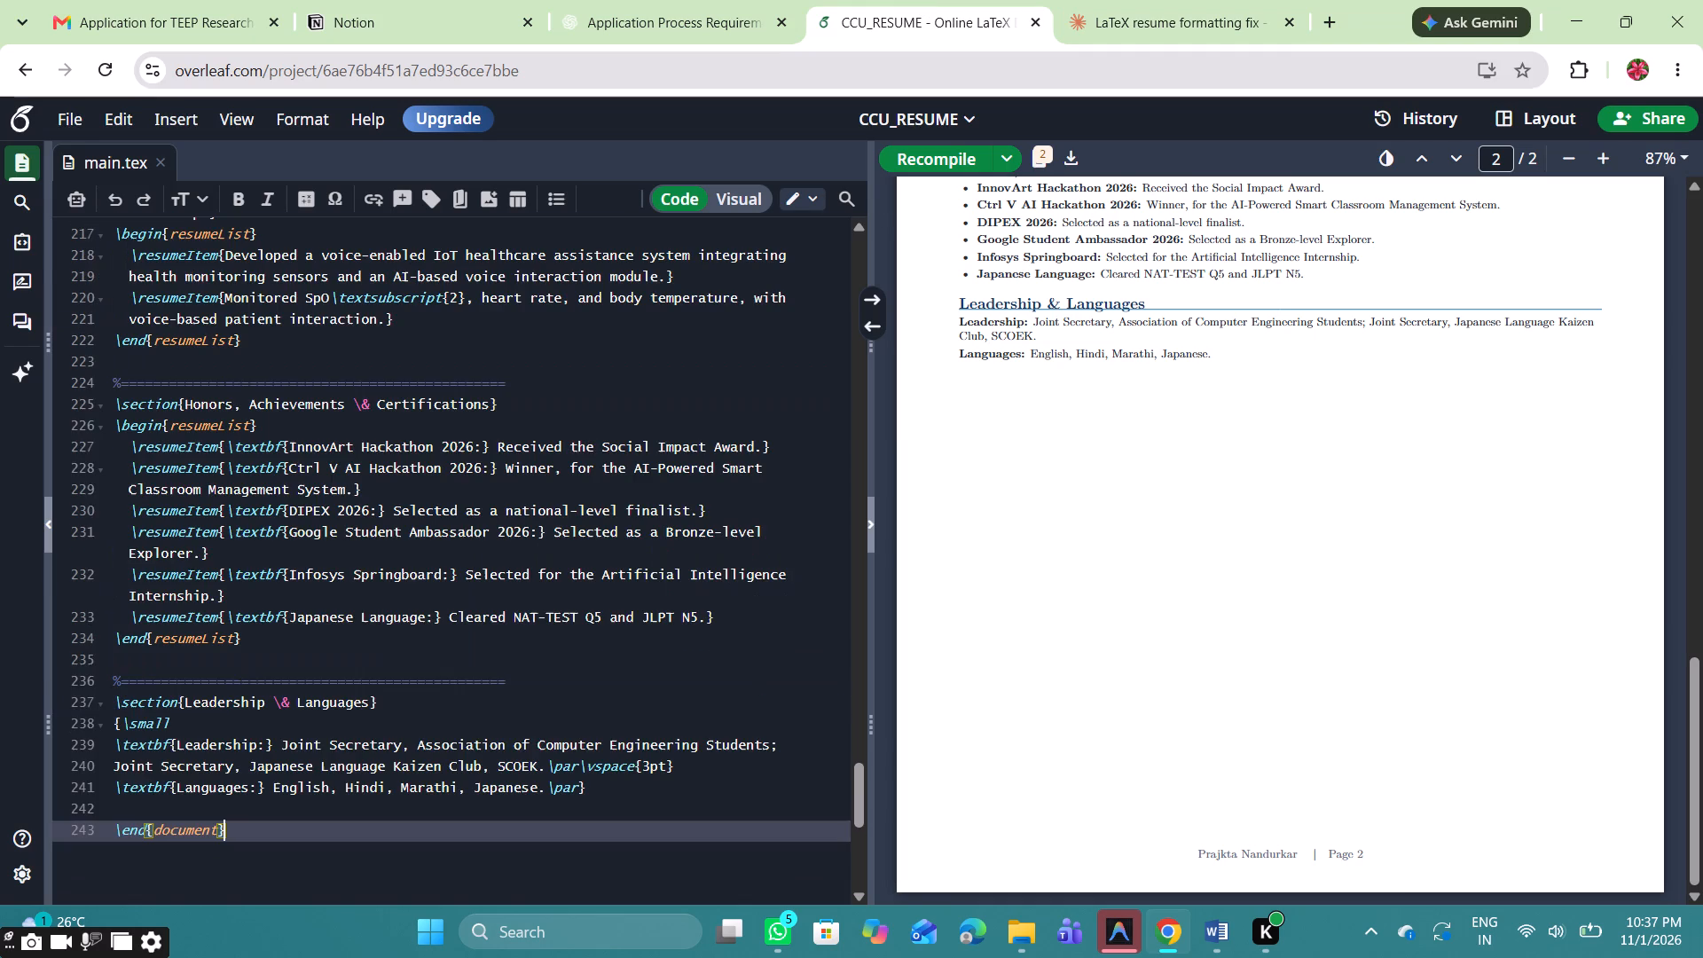
{"action": "left_click", "coordinate": [957, 145]}
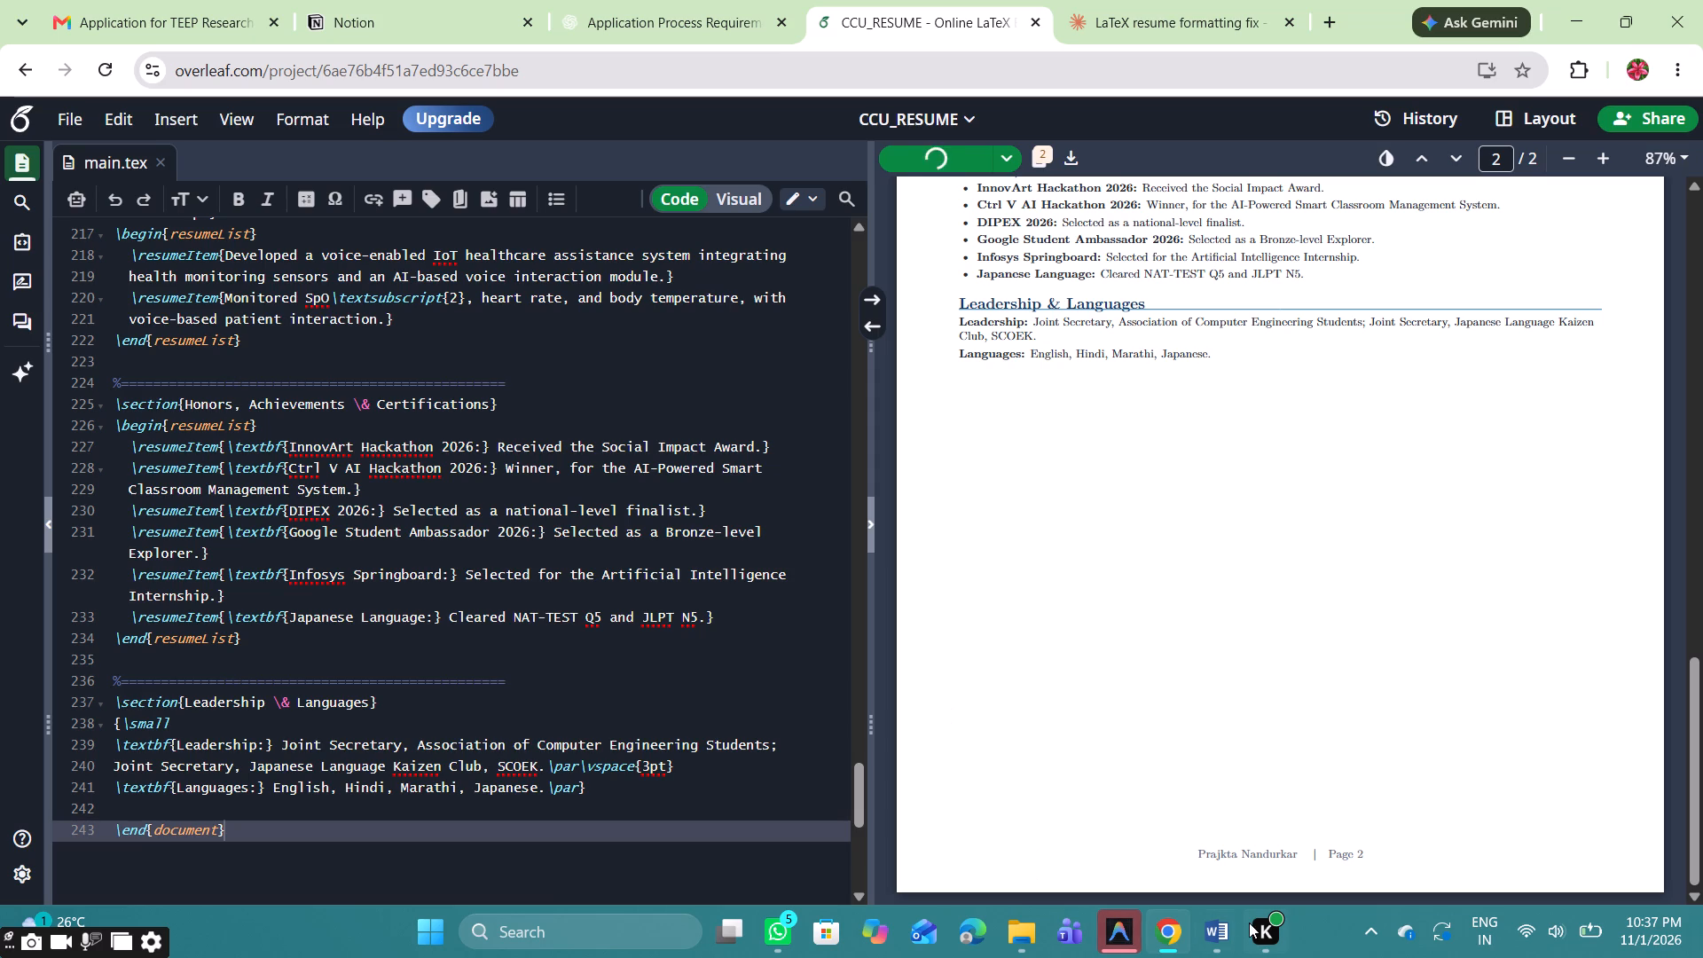
Check the computer's Wi-Fi connection to the vivo Y56 5G network in the Windows quick settings.
{"action": "left_click", "coordinate": [1526, 957]}
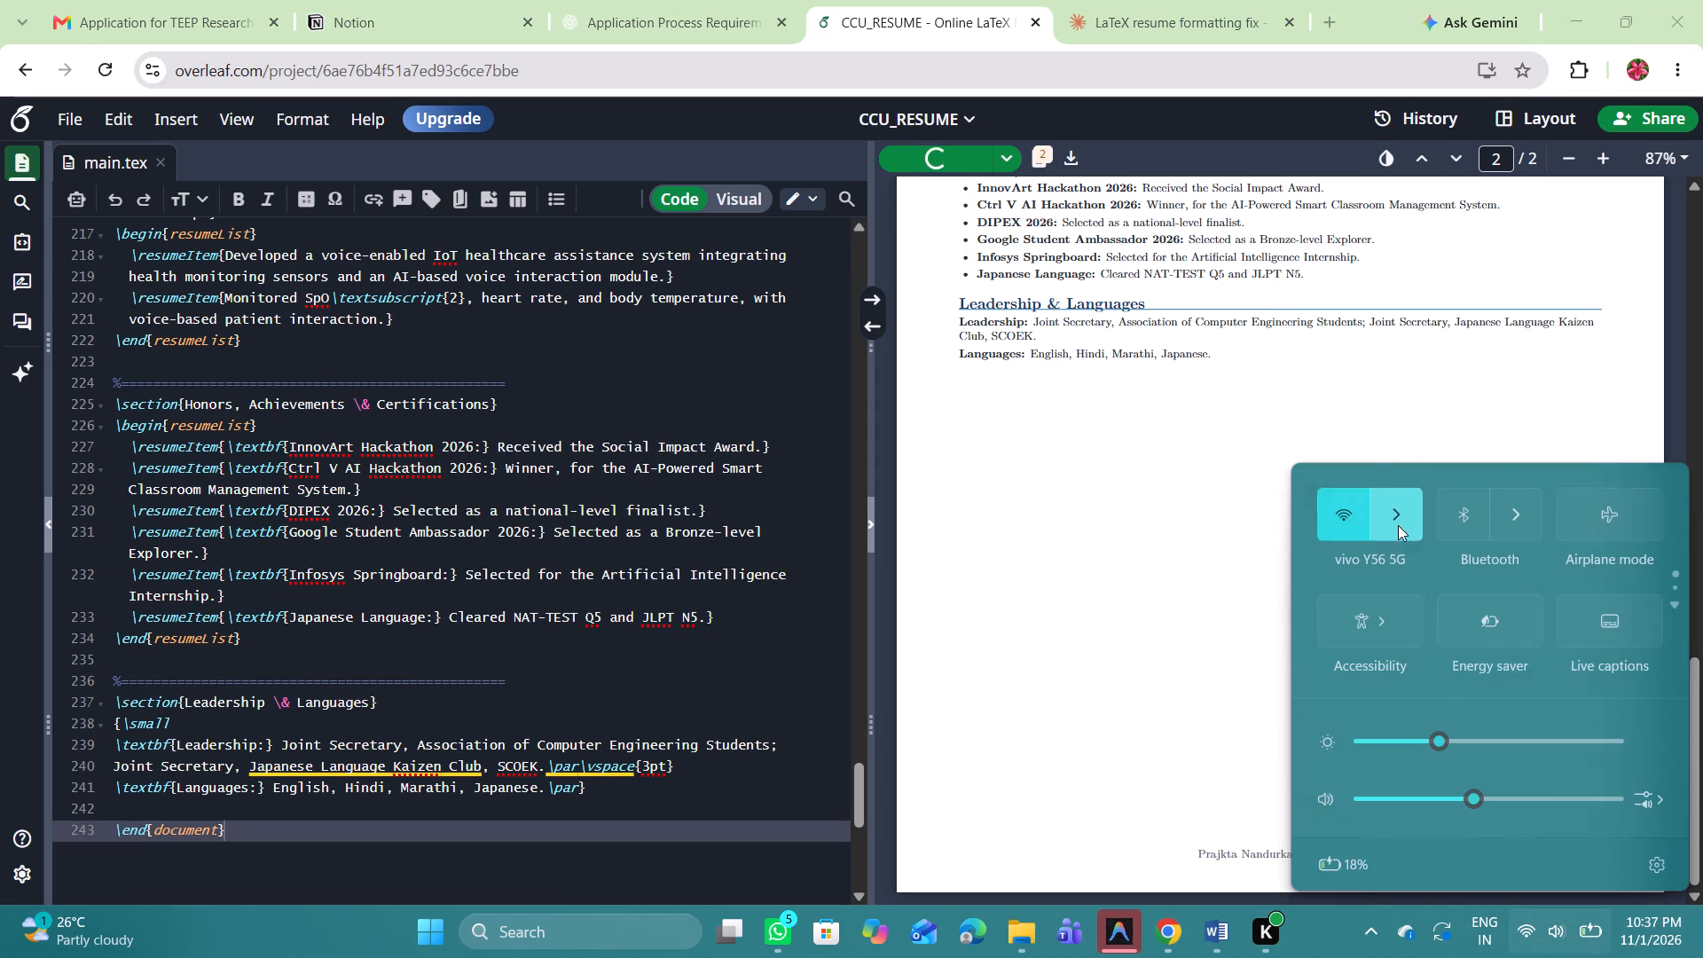
{"action": "left_click", "coordinate": [1401, 520]}
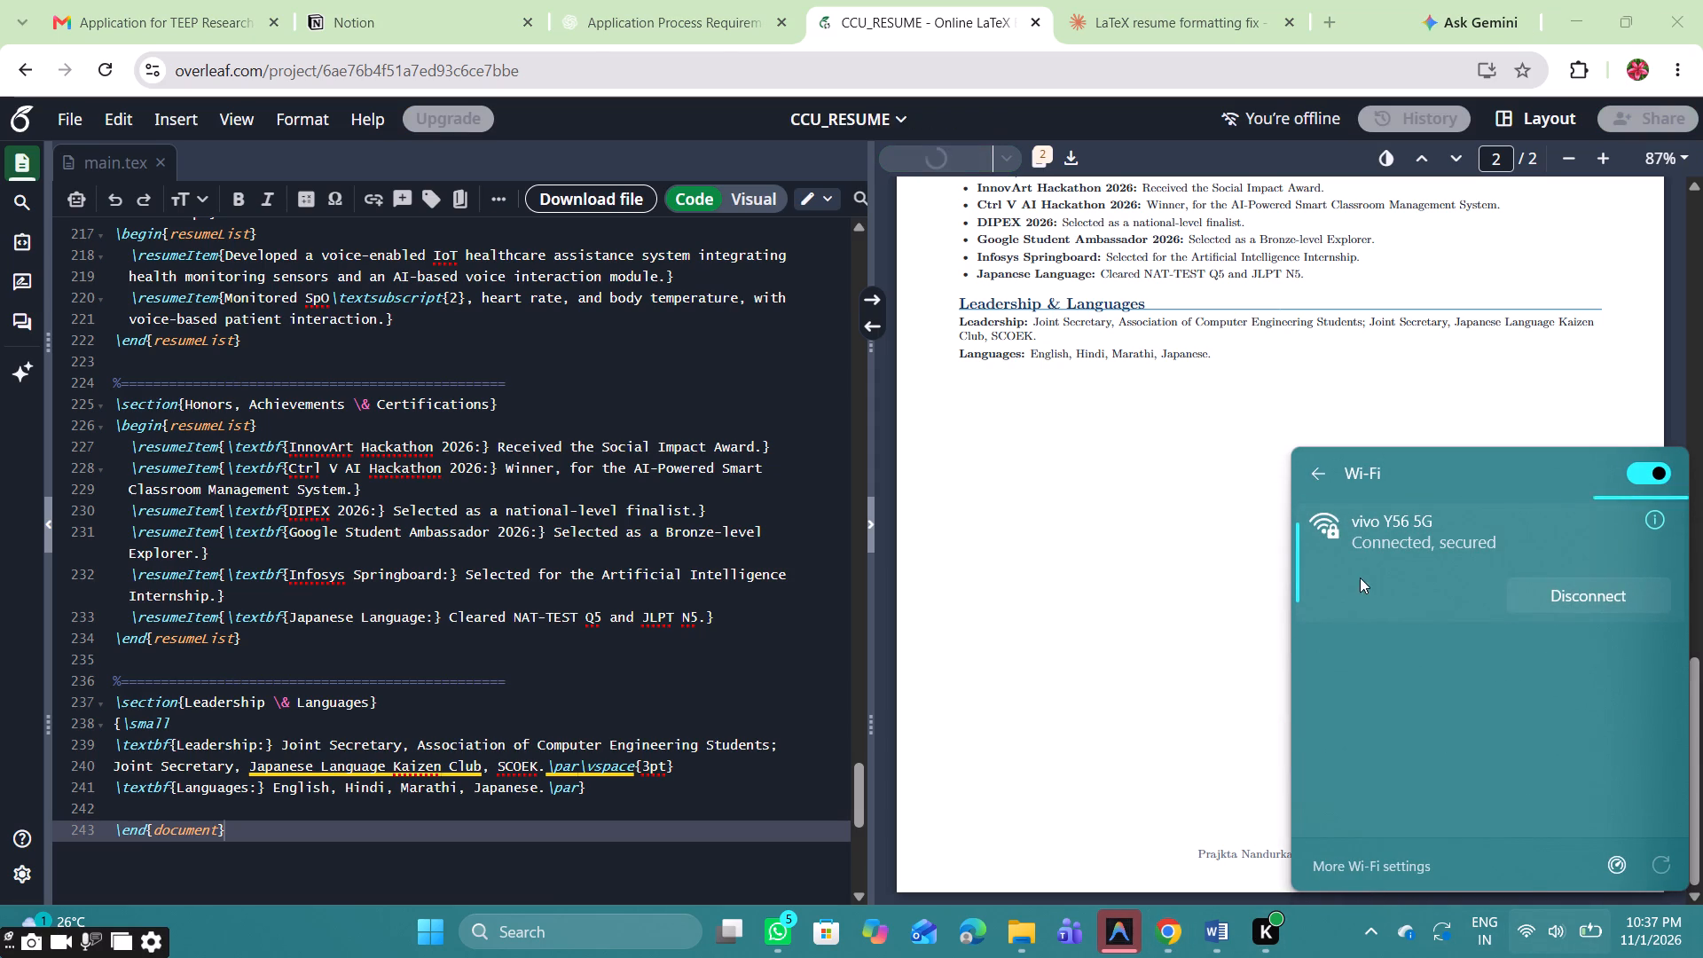
{"action": "left_click", "coordinate": [1161, 555]}
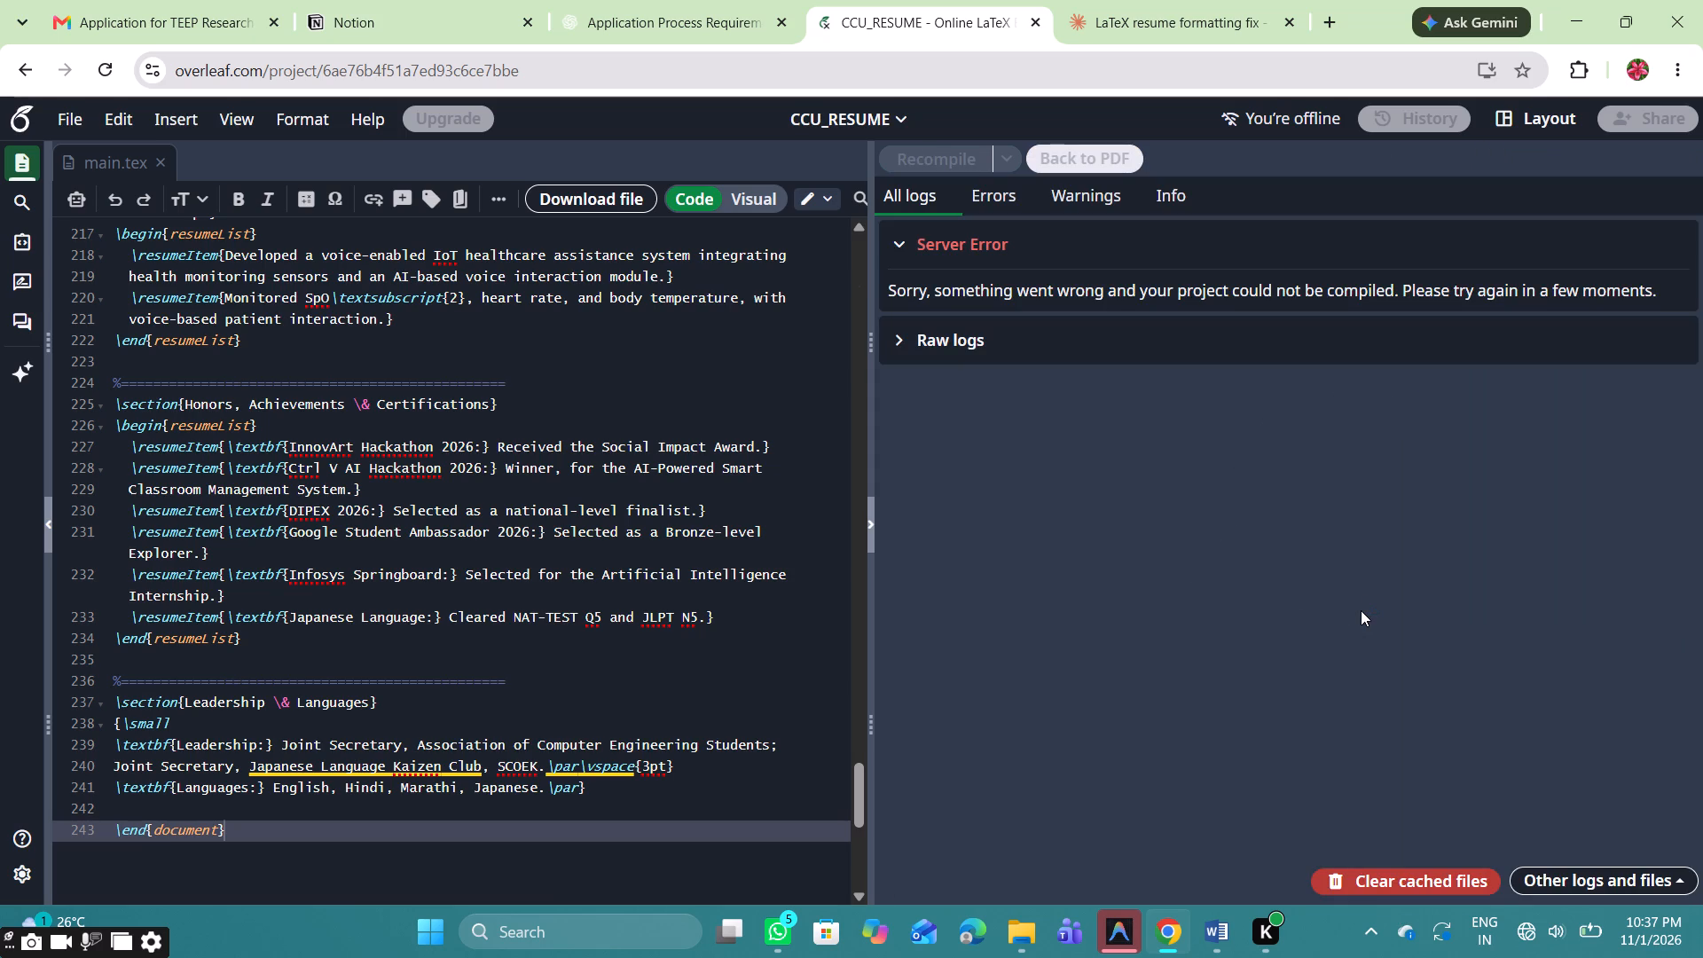
{"action": "left_click", "coordinate": [1563, 954]}
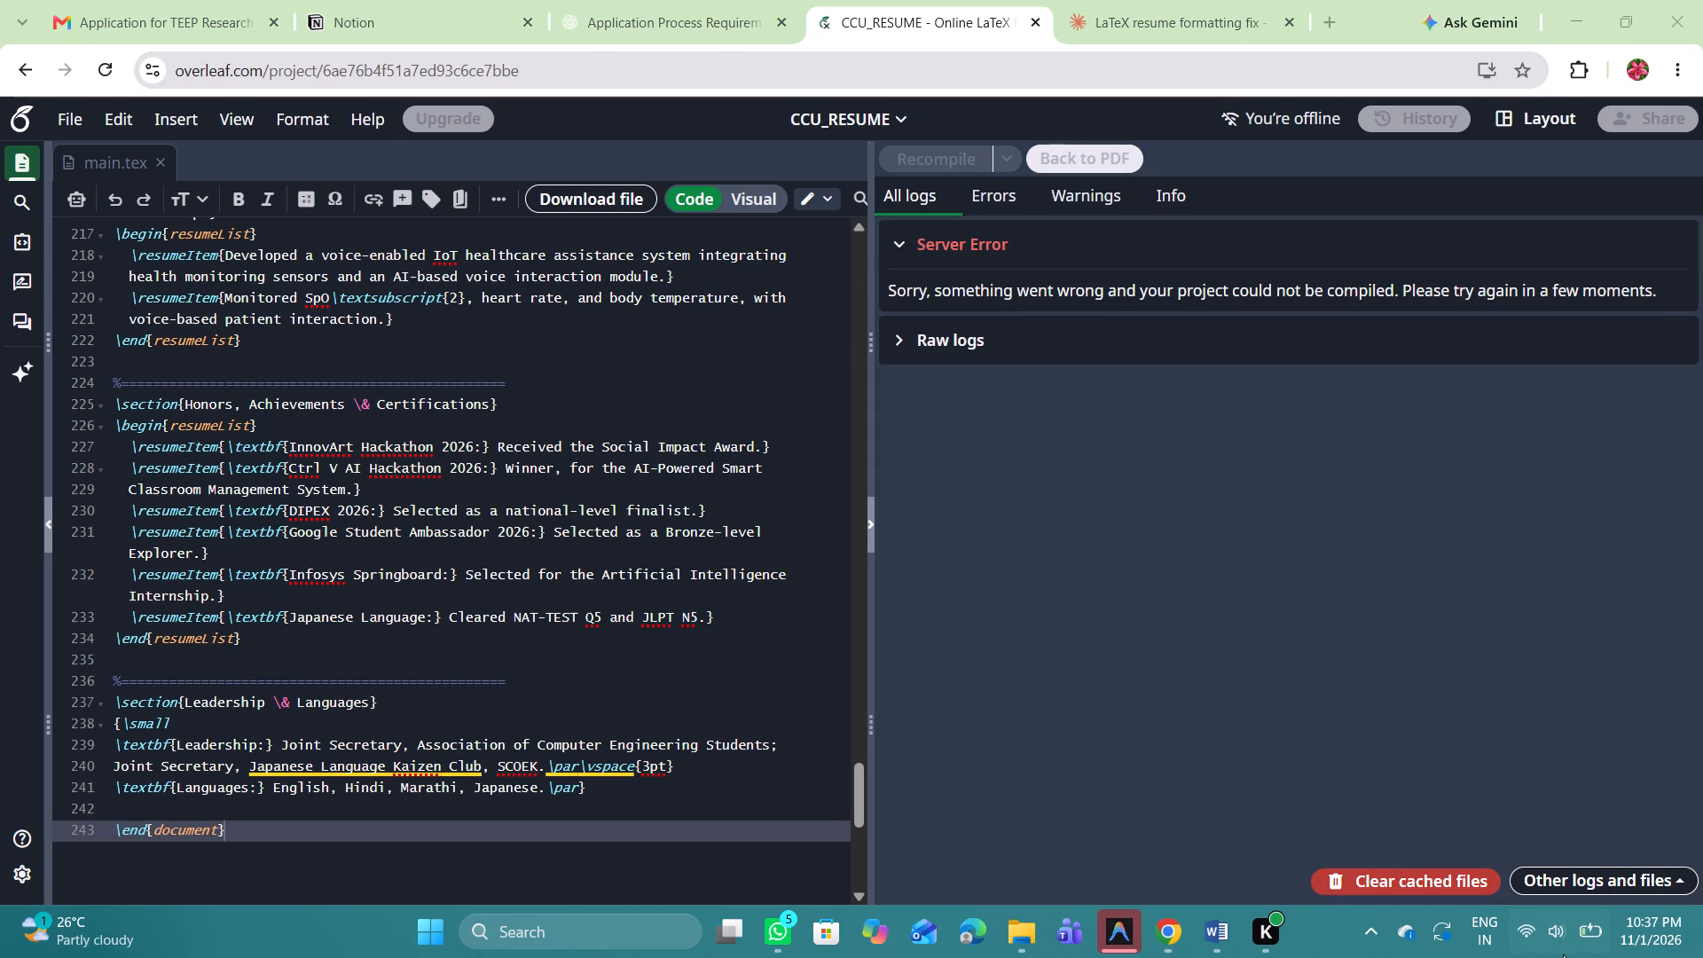
{"action": "left_click", "coordinate": [1146, 519]}
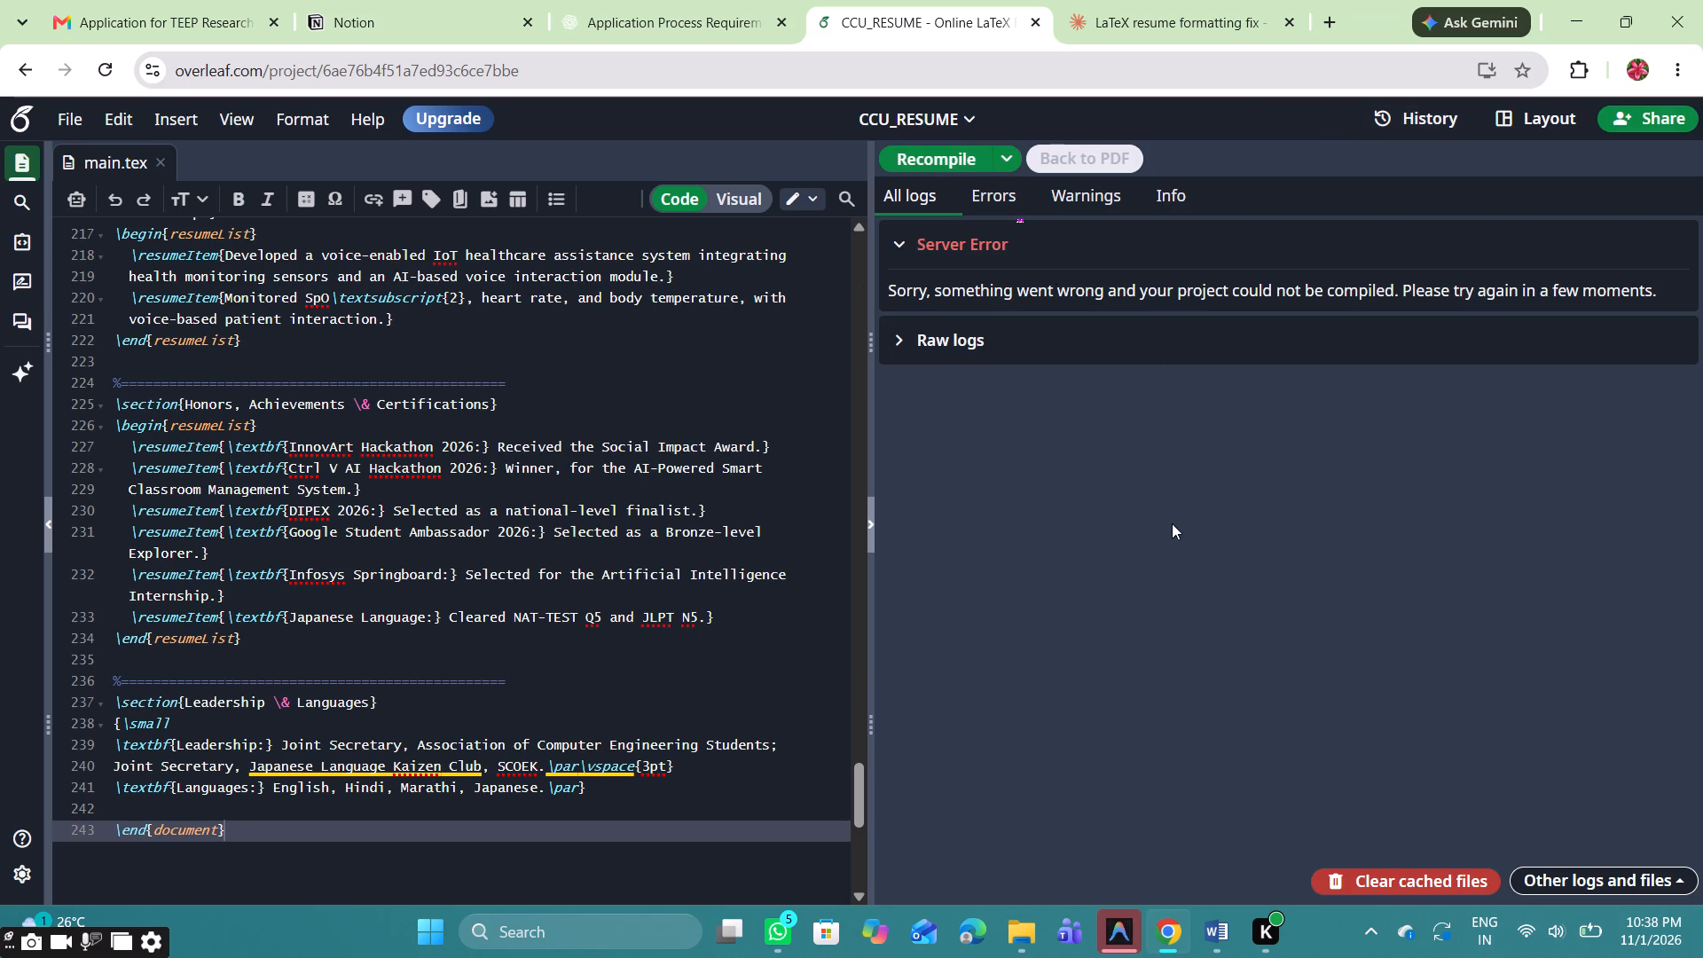
Recompile the CCU_RESUME project with the replaced LaTeX code.
{"action": "left_click", "coordinate": [909, 166]}
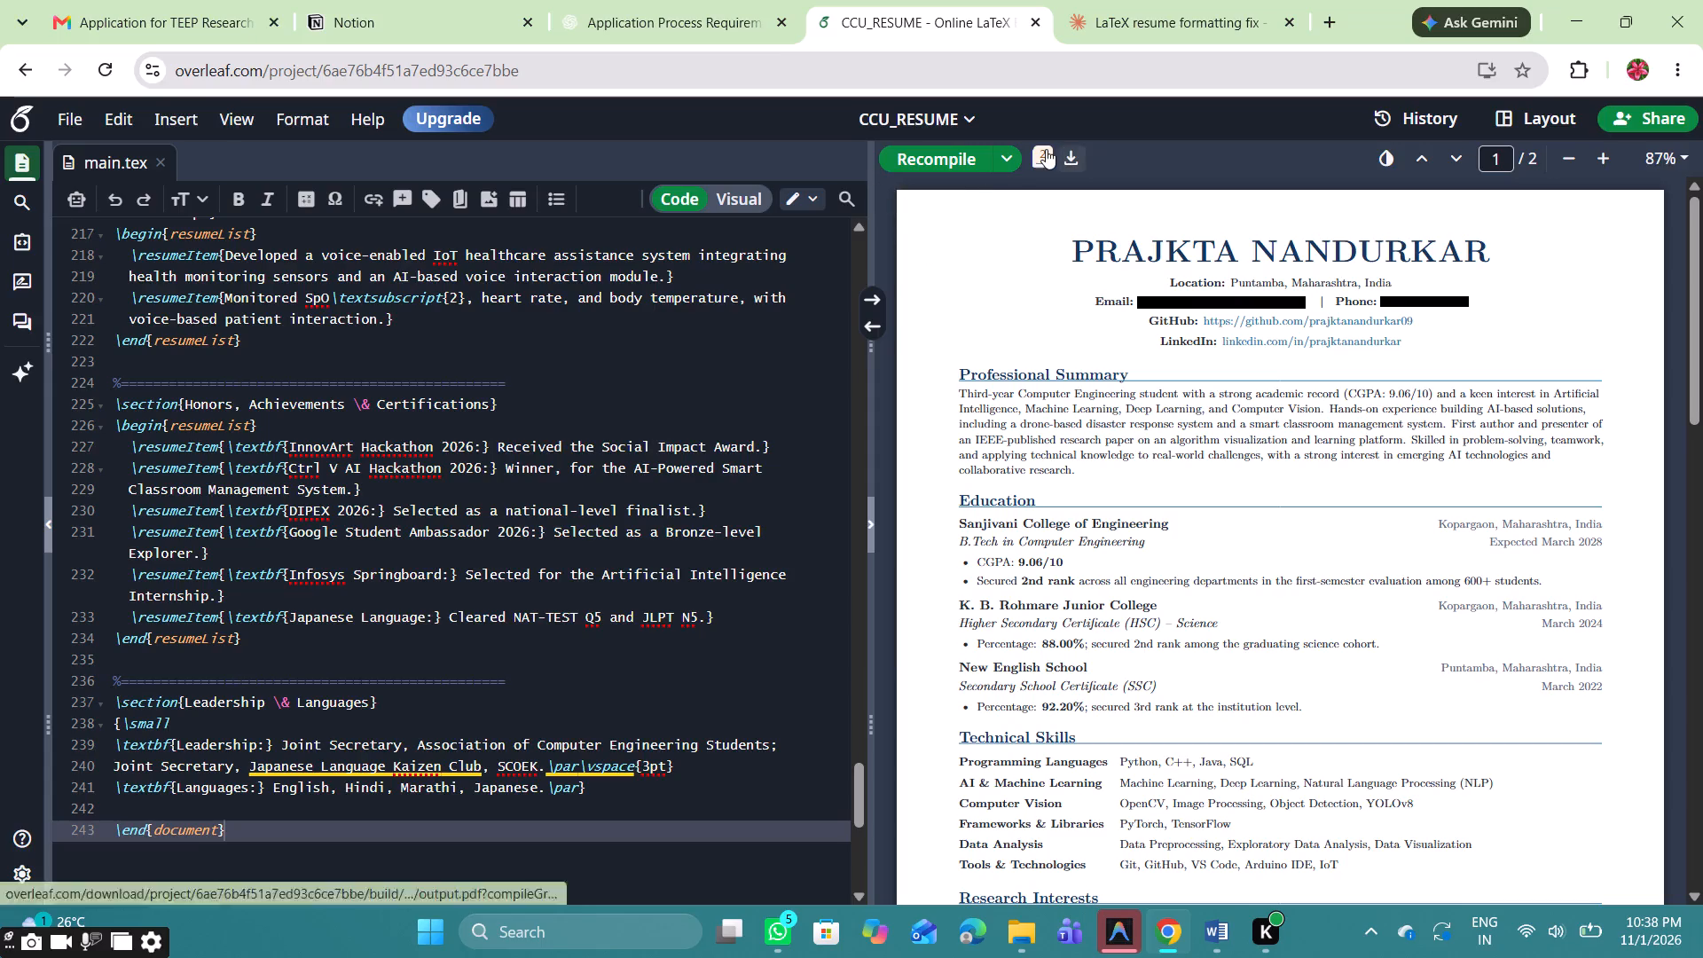
{"action": "left_click", "coordinate": [942, 150]}
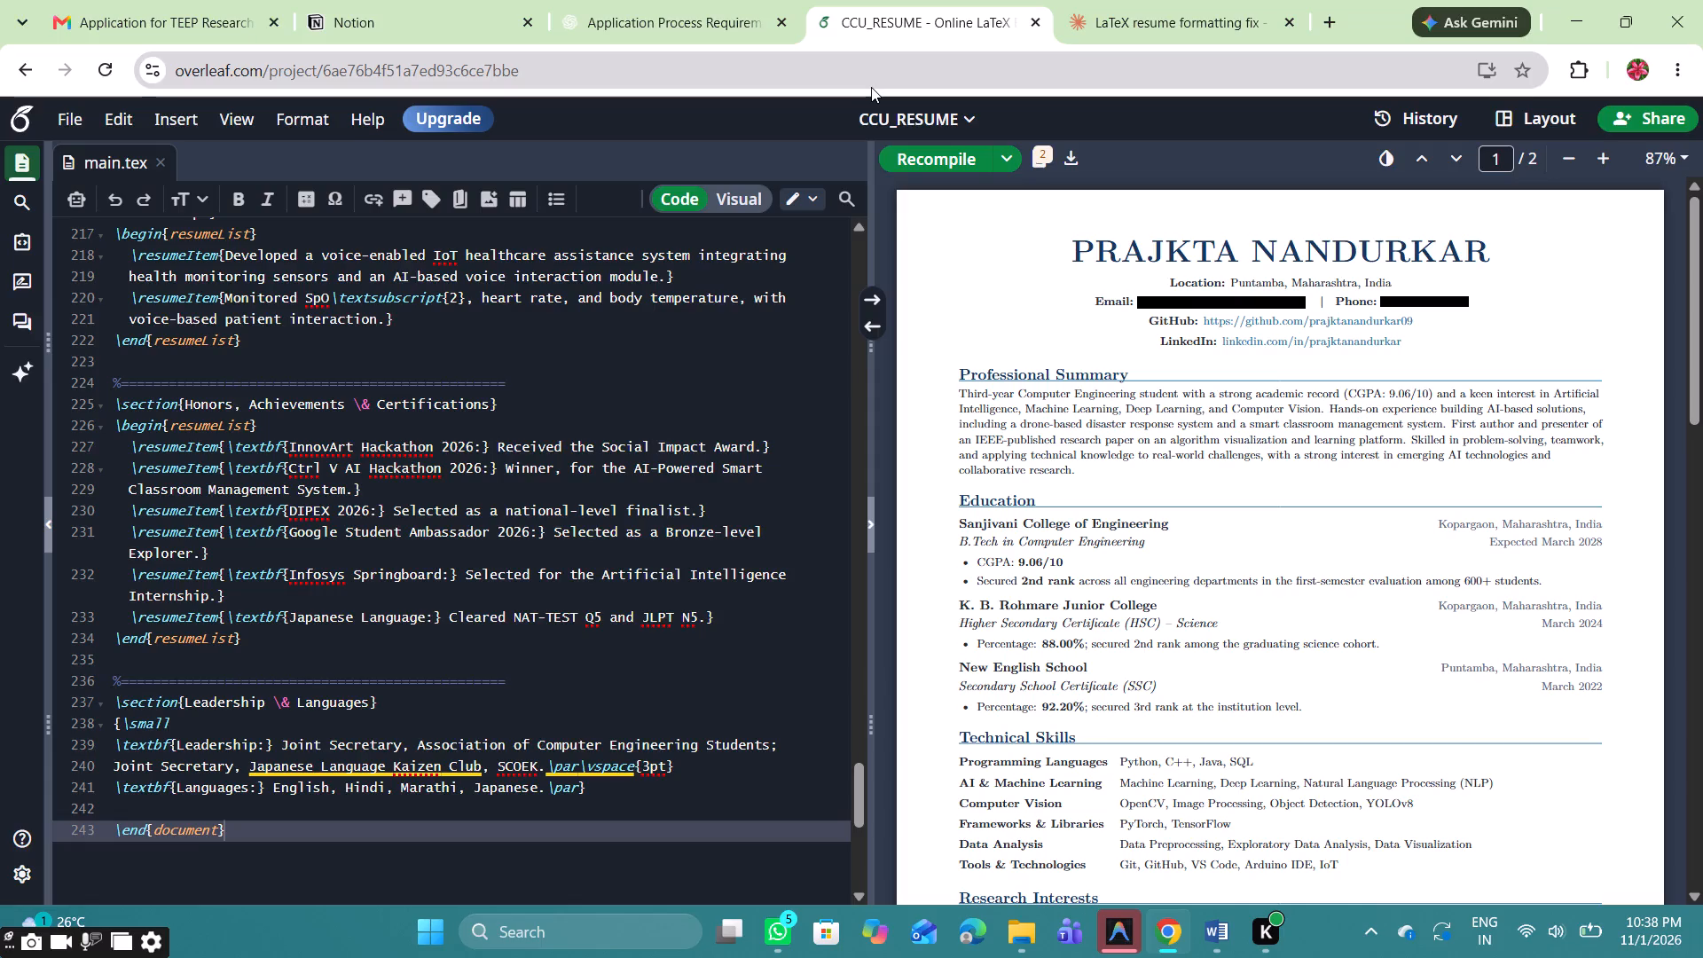
{"action": "scroll", "coordinate": [1288, 452], "scroll_direction": "down", "scroll_amount": 1}
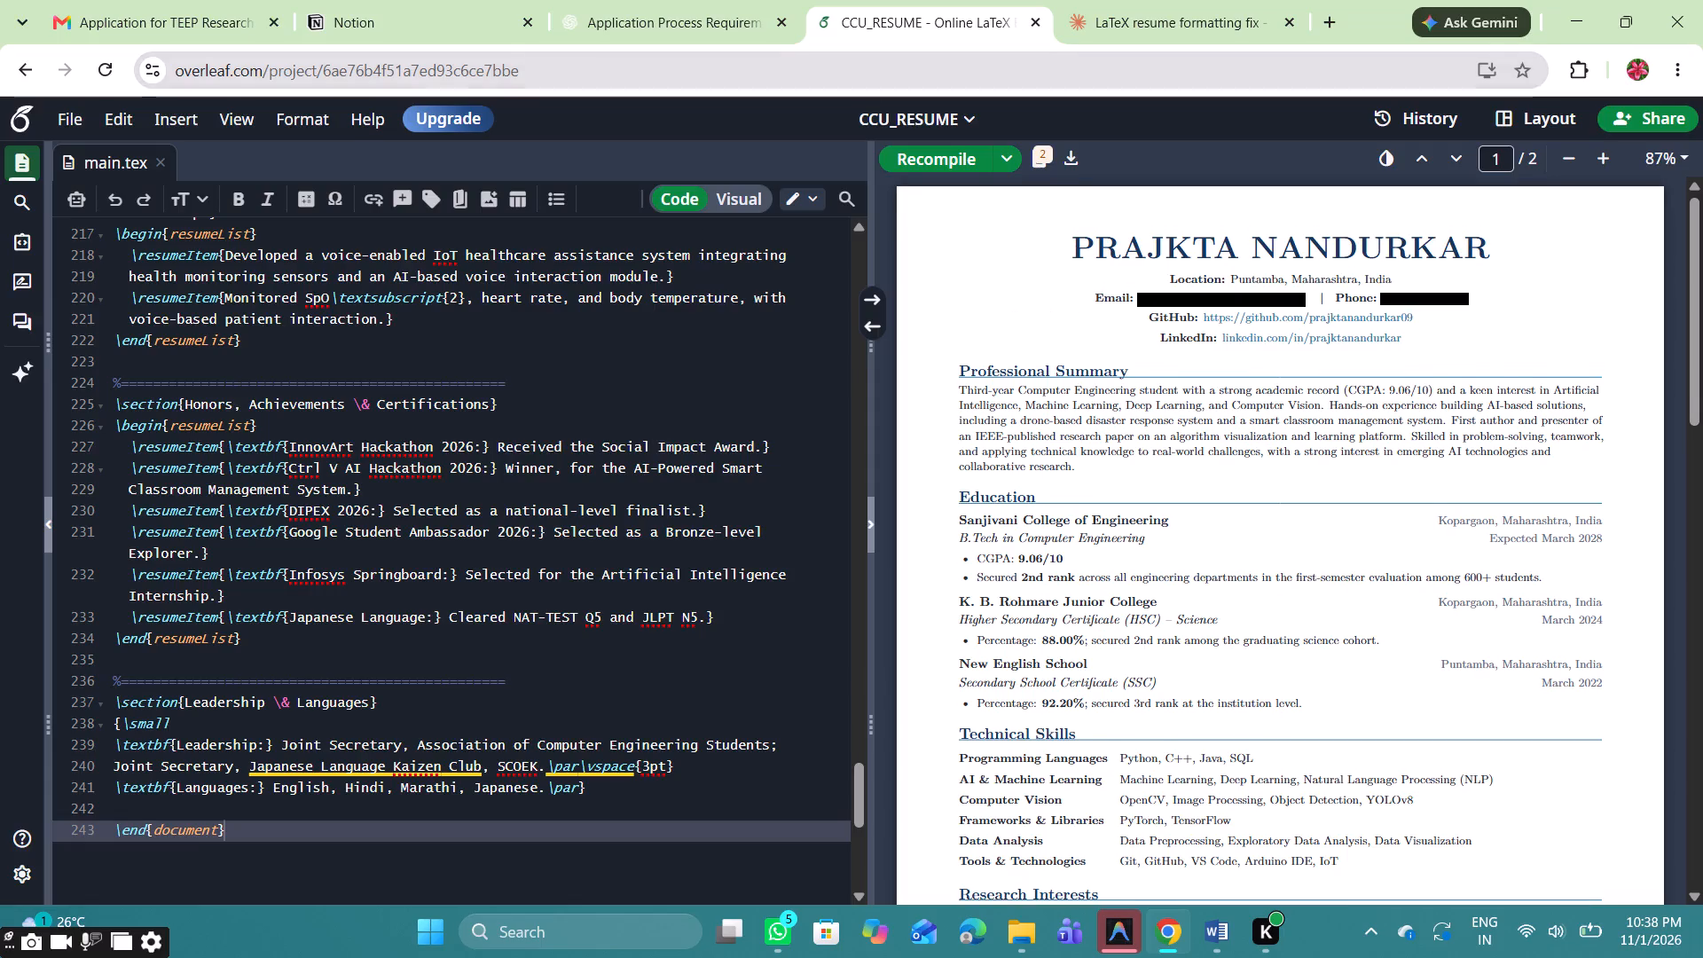
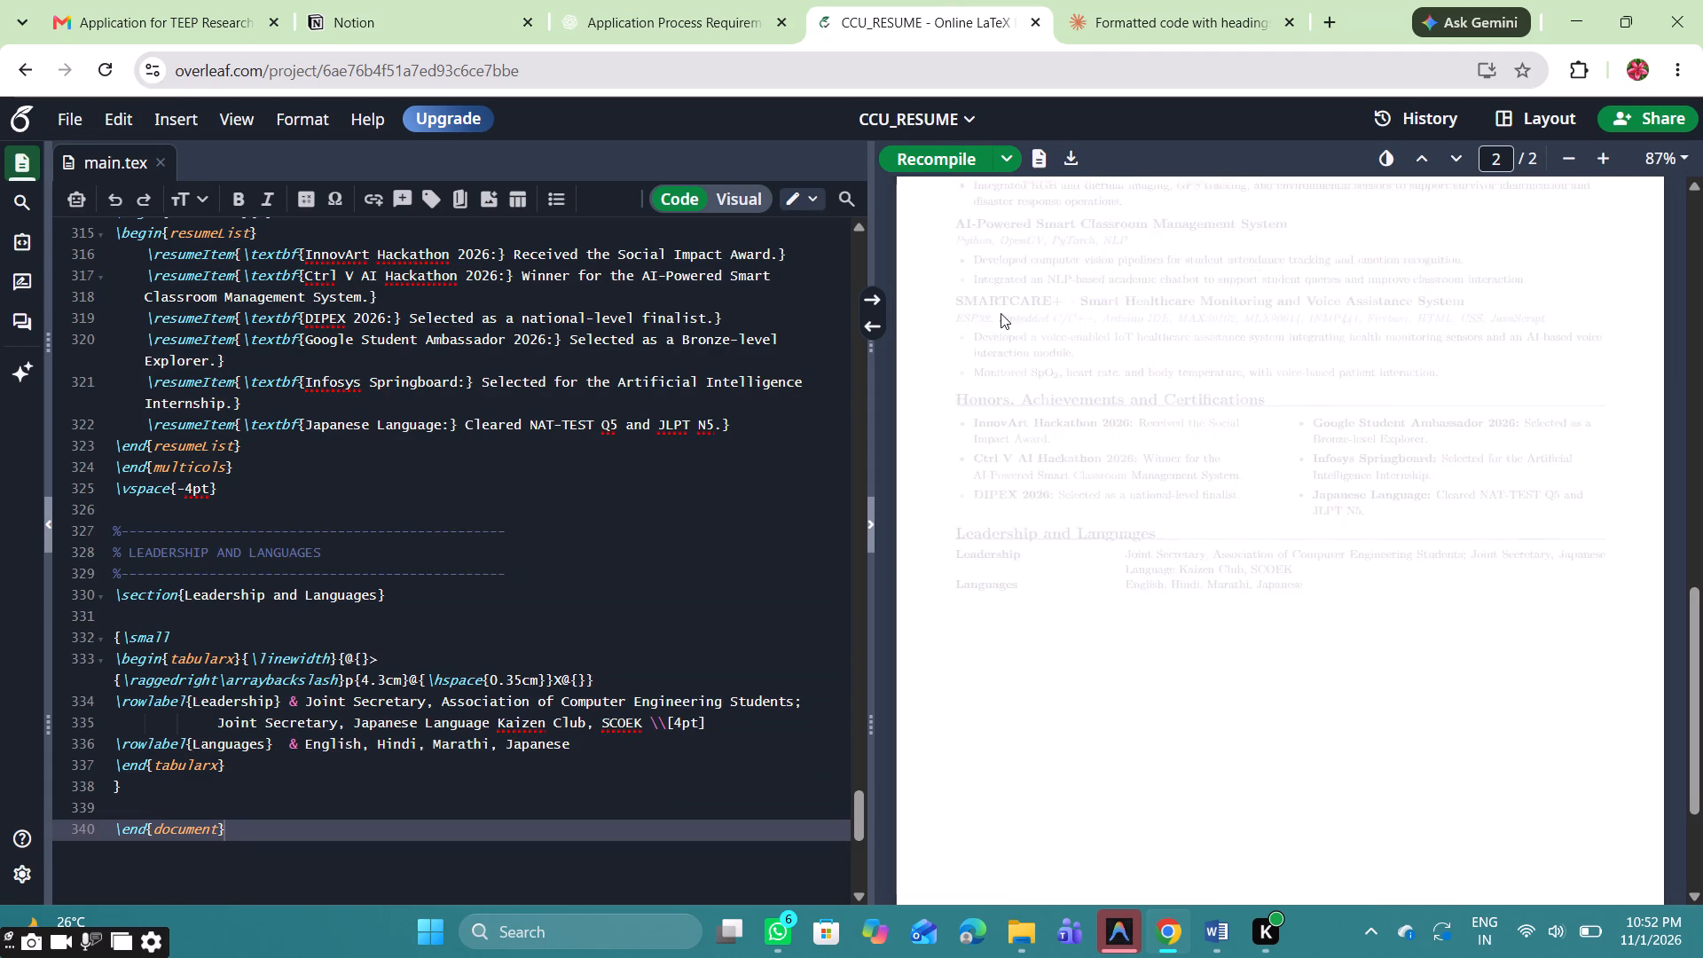
Review page 1 of the recompiled resume from the name header through Professional Experience, checking heading lines and spacing.
{"action": "scroll", "coordinate": [1001, 313], "scroll_direction": "up", "scroll_amount": 9}
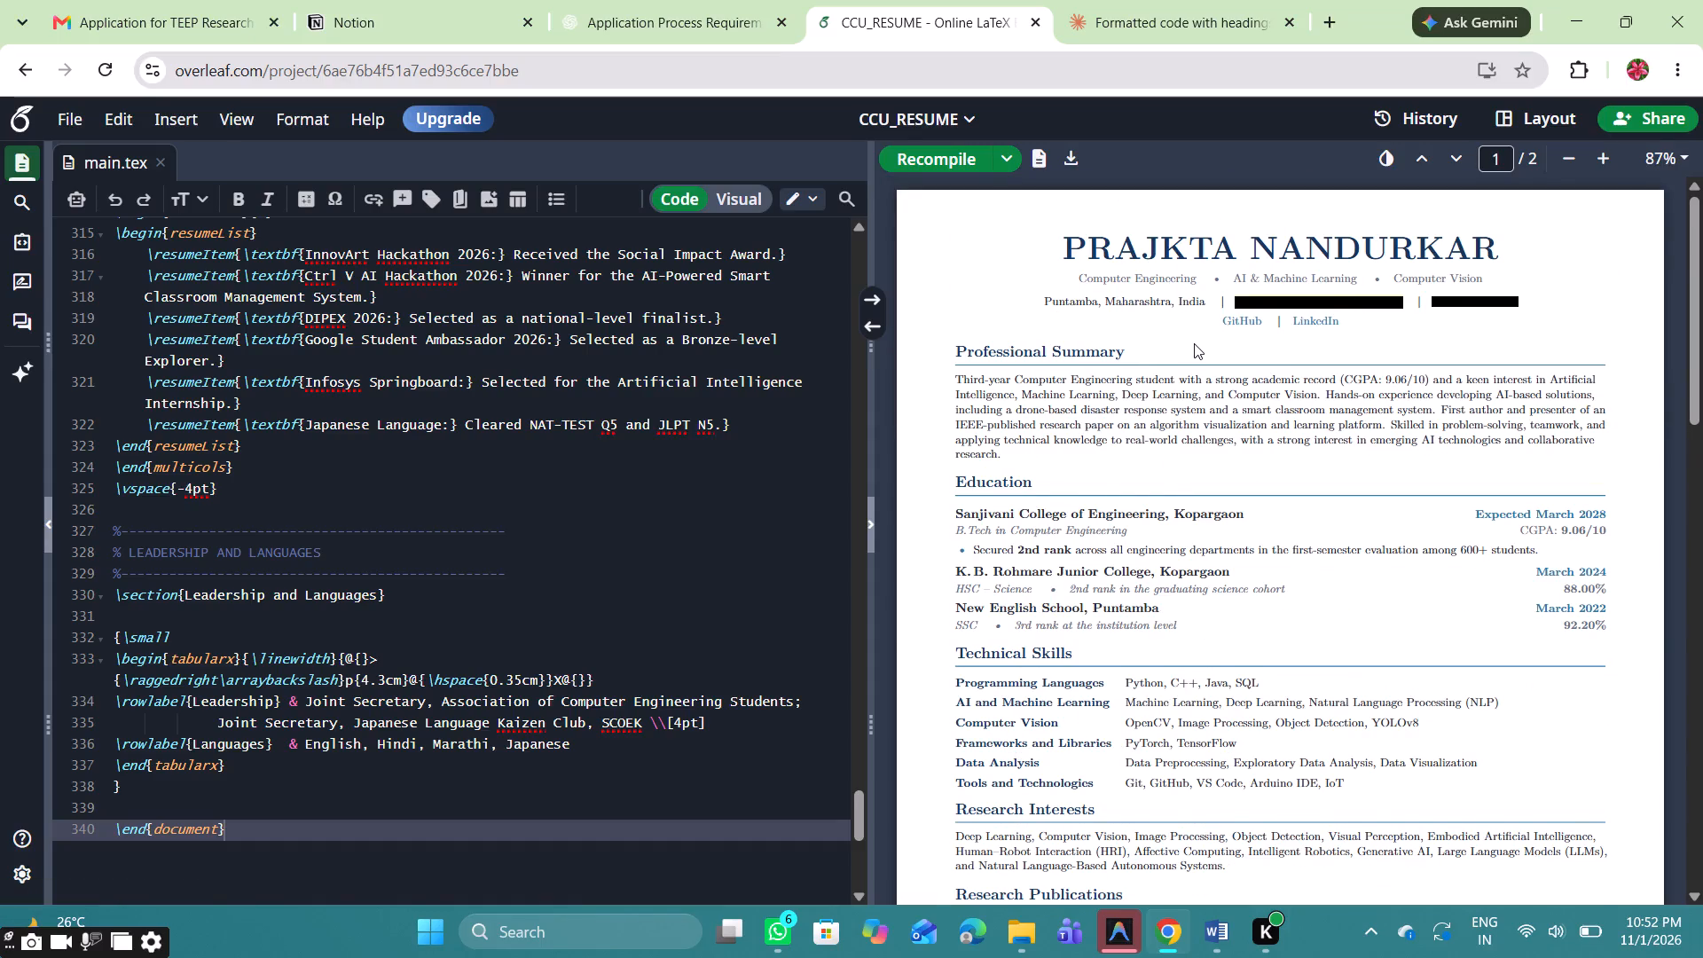
{"action": "scroll", "coordinate": [1194, 343], "scroll_direction": "down", "scroll_amount": 1}
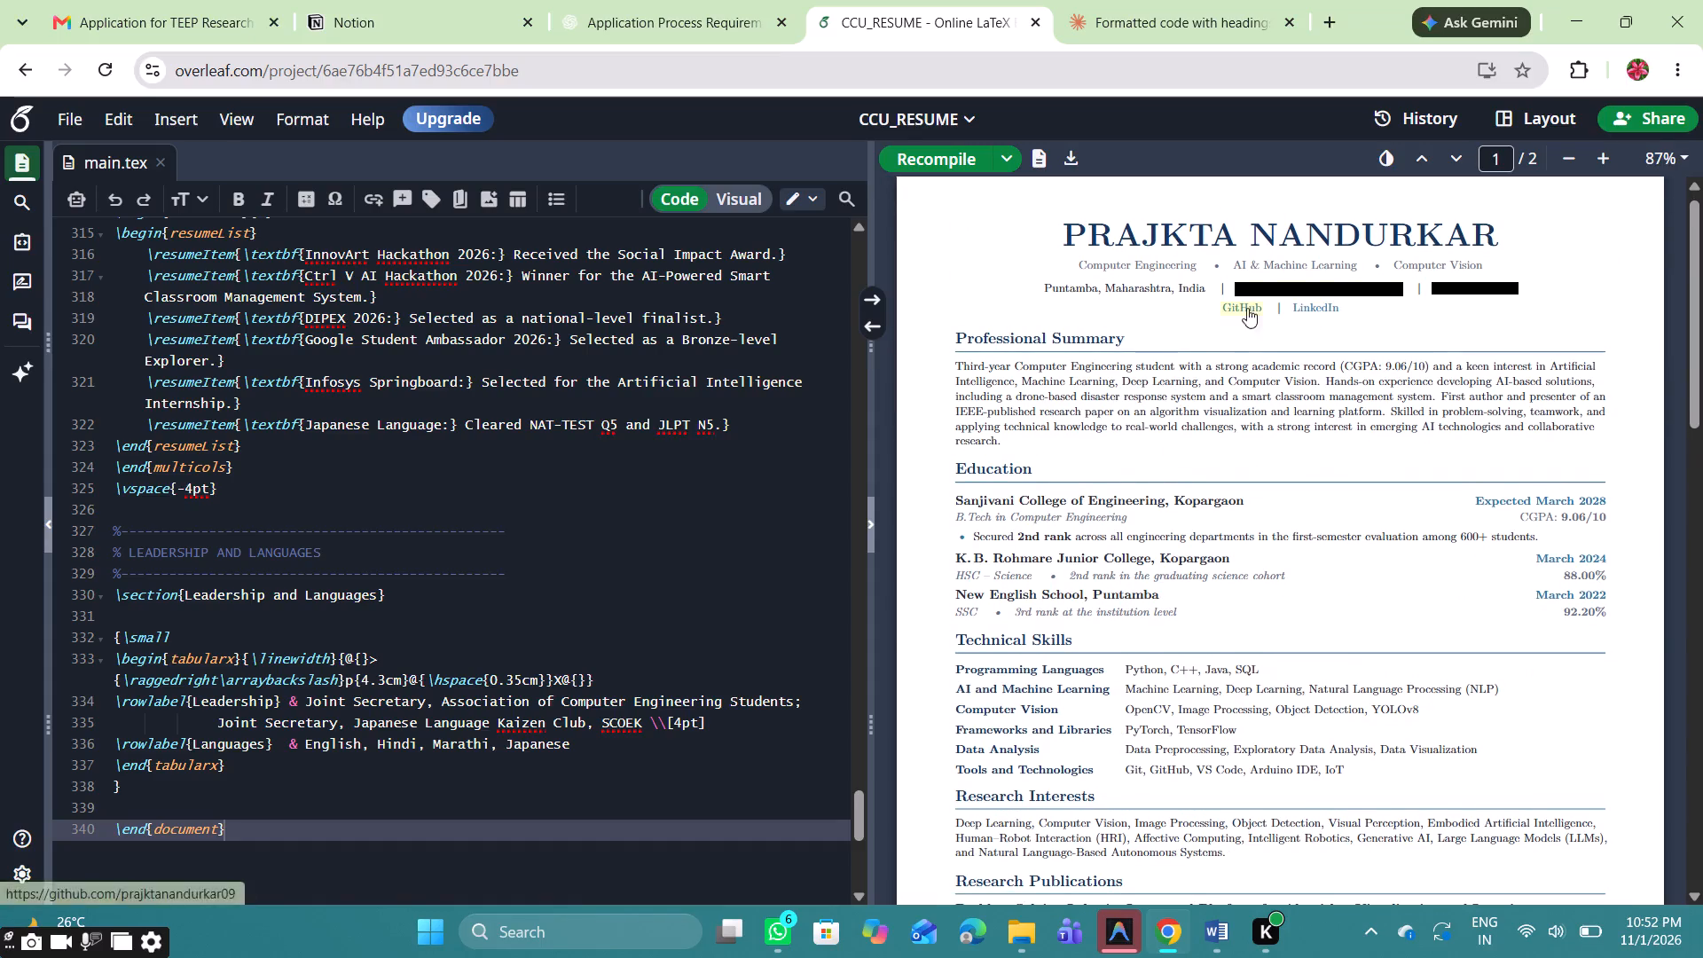
{"action": "scroll", "coordinate": [1016, 468], "scroll_direction": "down", "scroll_amount": 1}
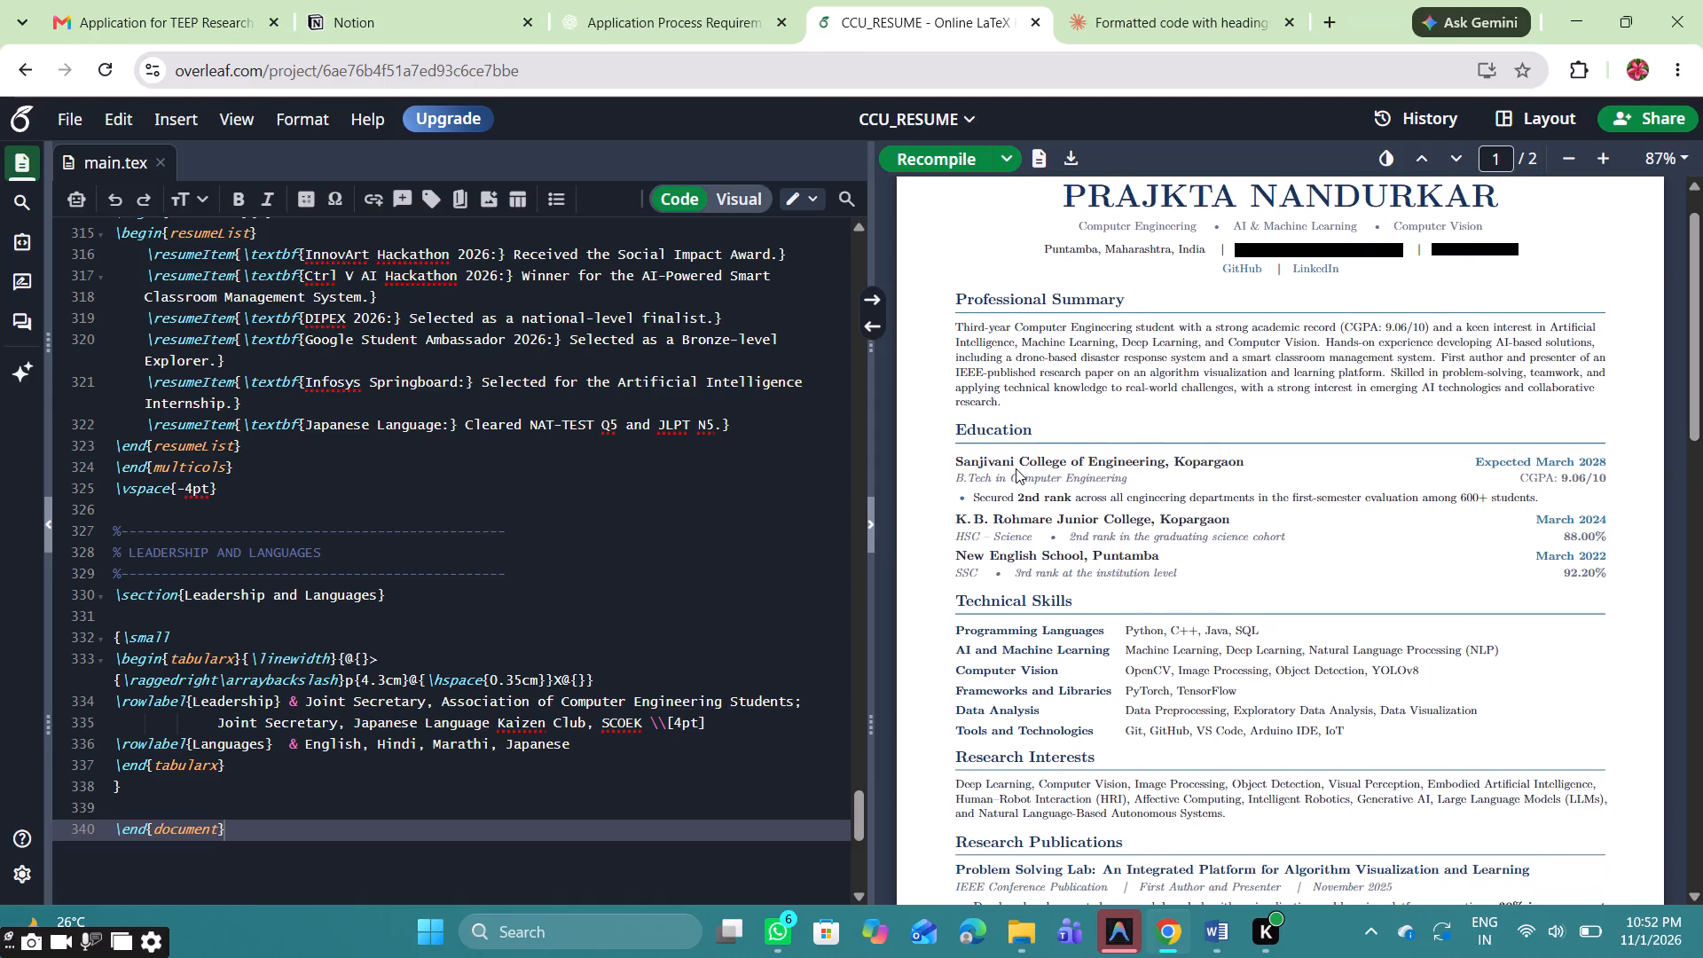
{"action": "scroll", "coordinate": [1016, 468], "scroll_direction": "down", "scroll_amount": 1}
{"action": "scroll", "coordinate": [1176, 557], "scroll_direction": "down", "scroll_amount": 1}
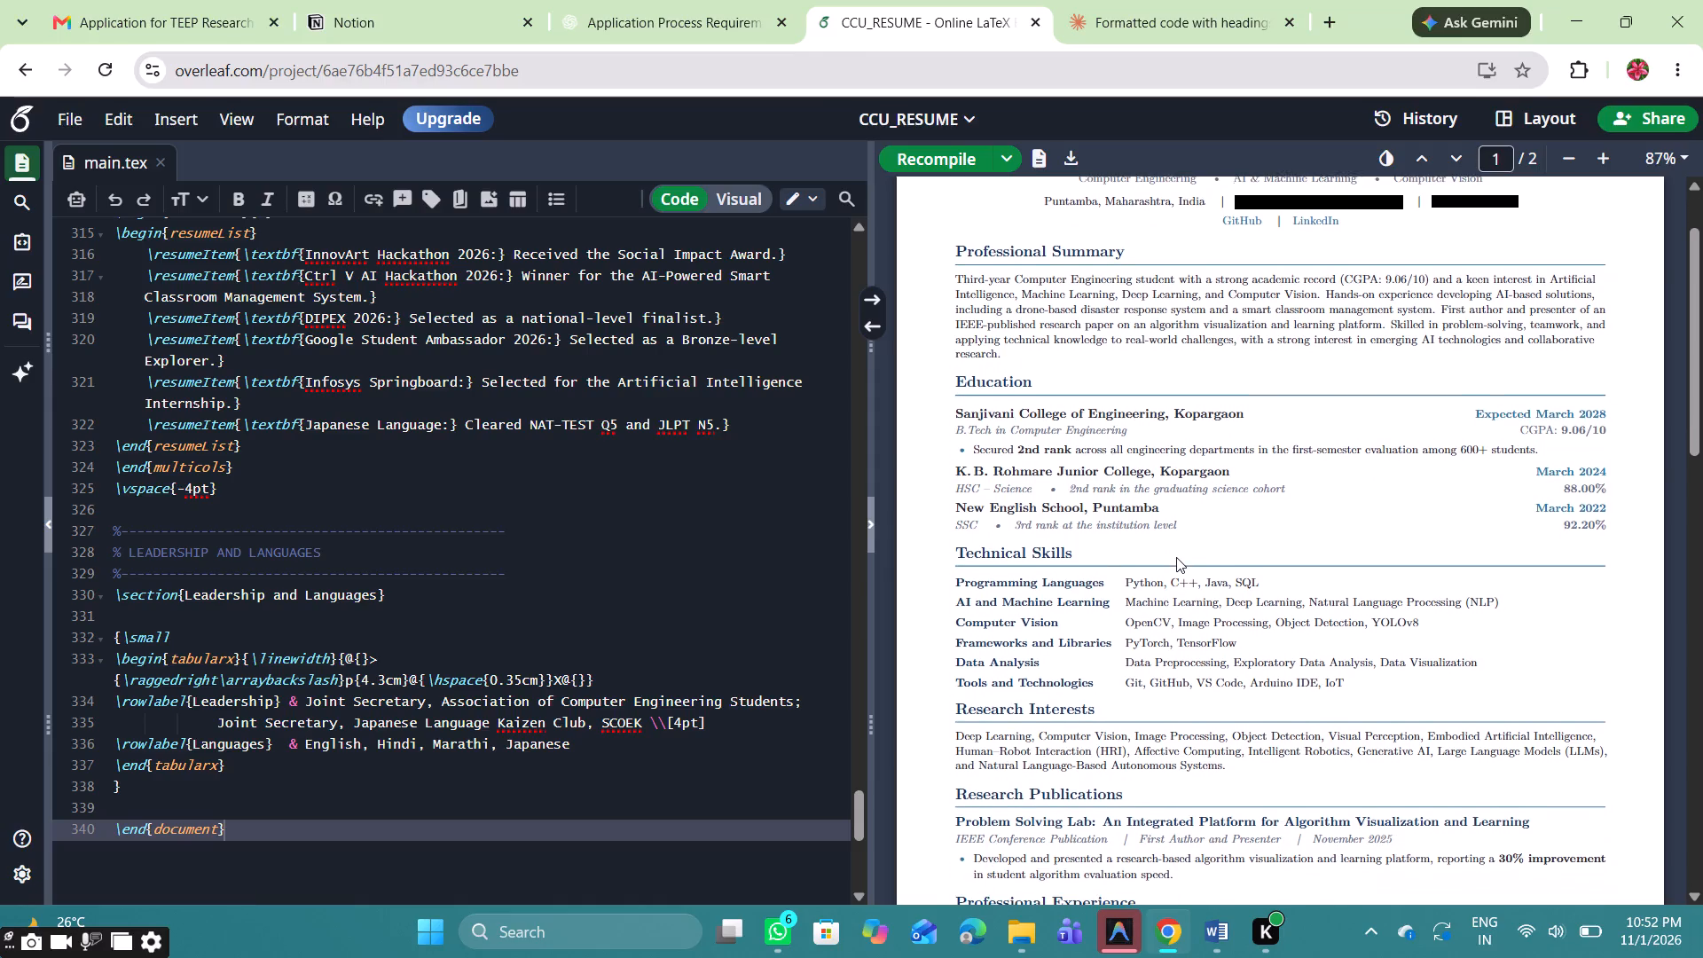
{"action": "scroll", "coordinate": [1176, 557], "scroll_direction": "down", "scroll_amount": 2}
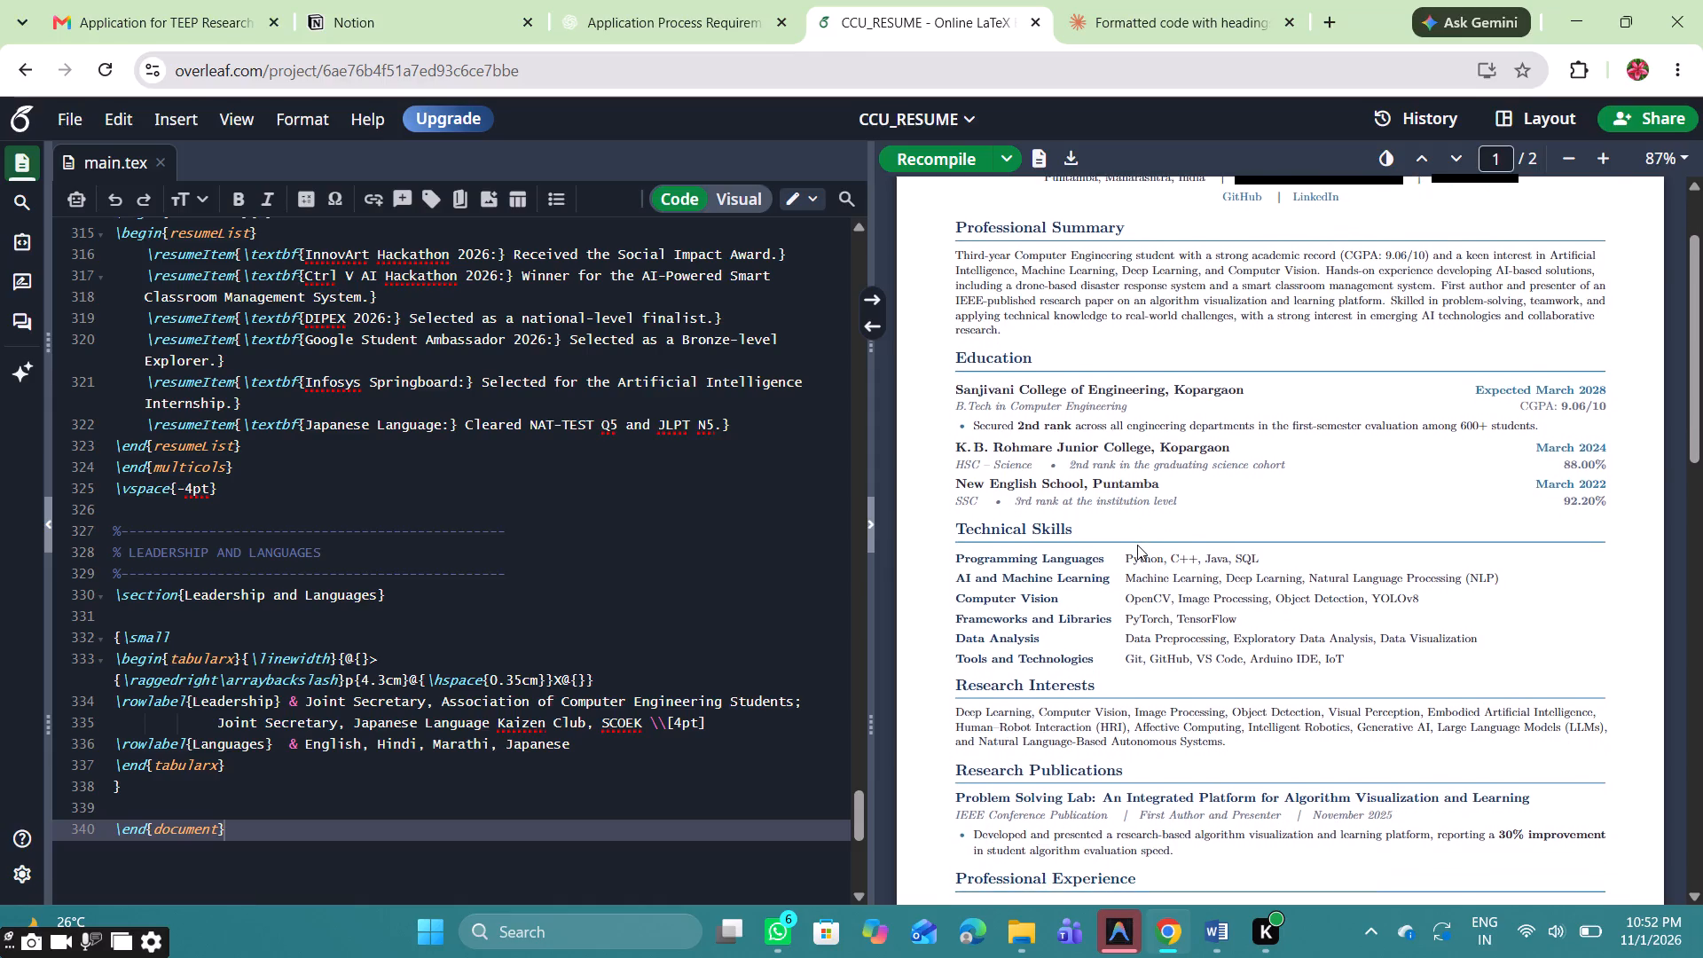
{"action": "scroll", "coordinate": [1137, 545], "scroll_direction": "down", "scroll_amount": 1}
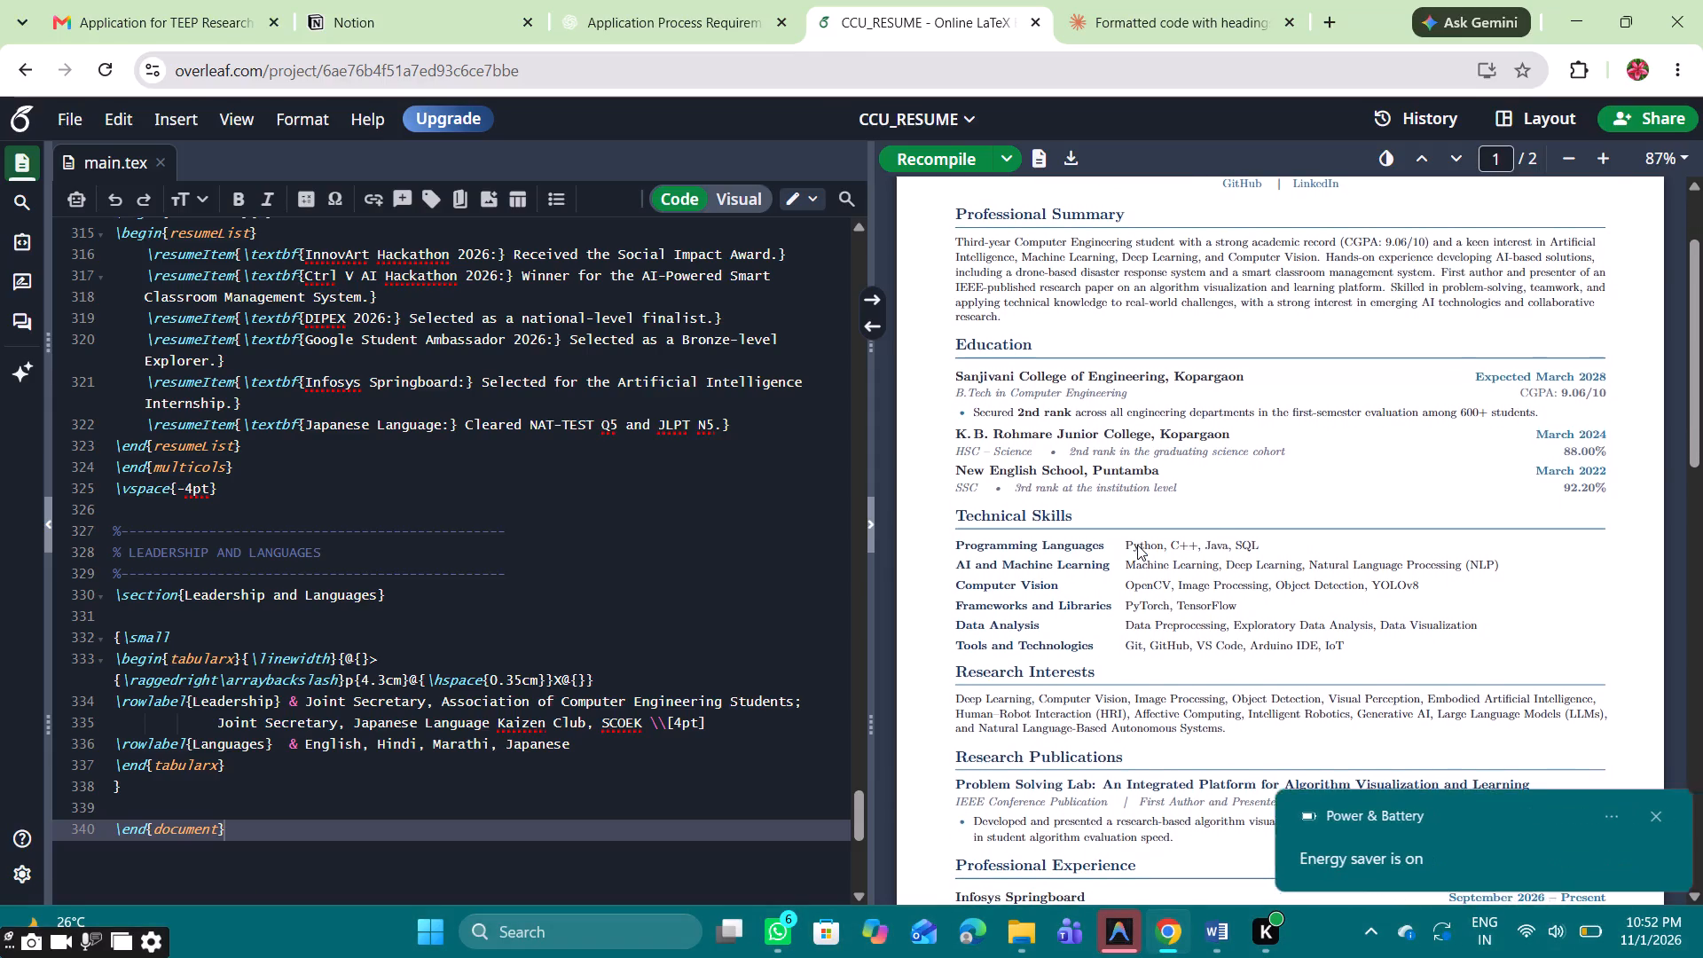
{"action": "scroll", "coordinate": [1137, 545], "scroll_direction": "down", "scroll_amount": 1}
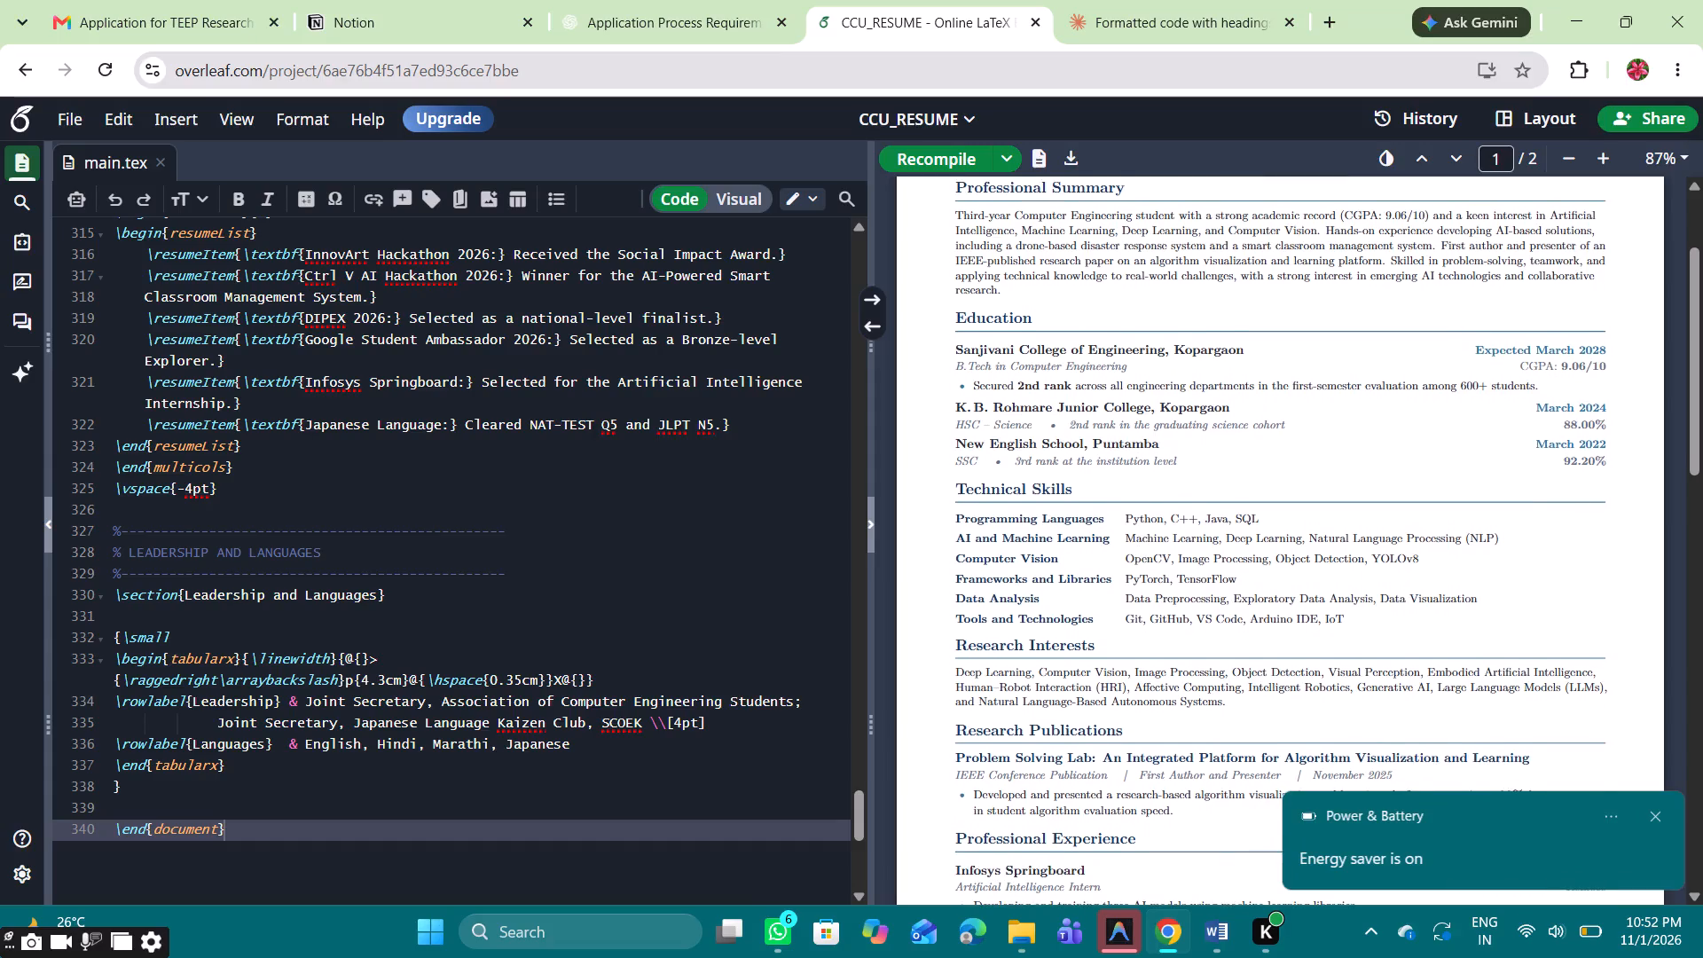
{"action": "scroll", "coordinate": [1165, 484], "scroll_direction": "down", "scroll_amount": 1}
Look through the main.tex source from the preamble and custom commands to the HEADER block with the contact details.
{"action": "scroll", "coordinate": [742, 503], "scroll_direction": "up", "scroll_amount": 3}
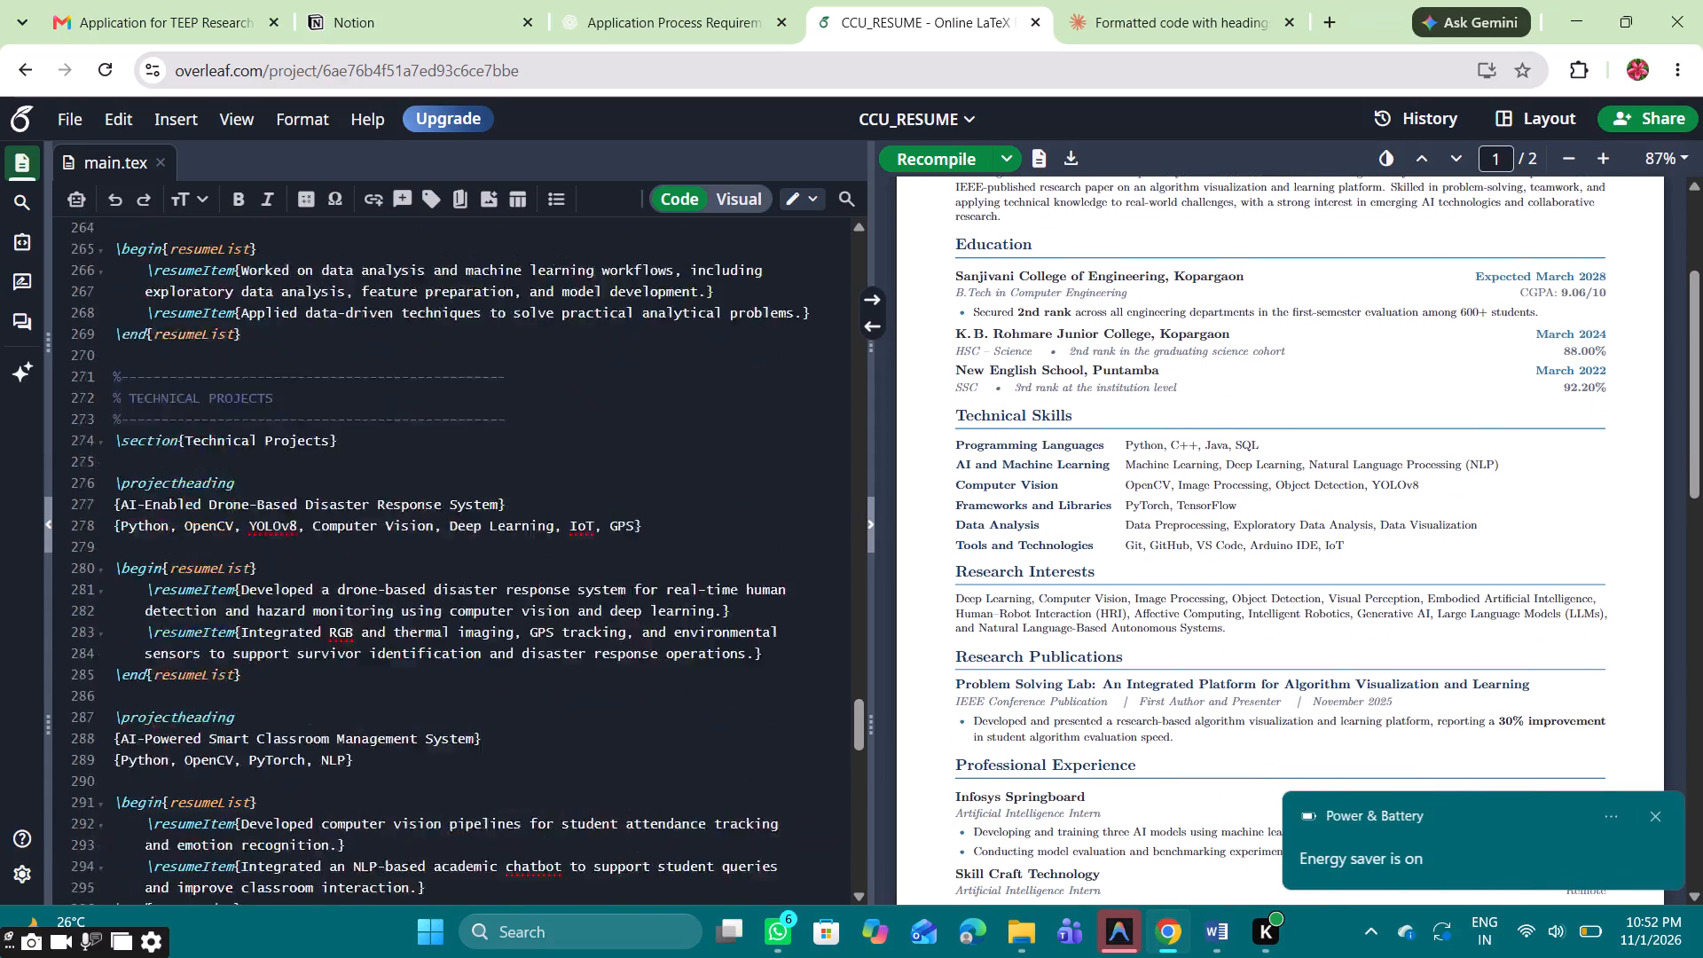
{"action": "scroll", "coordinate": [742, 503], "scroll_direction": "up", "scroll_amount": 9}
{"action": "scroll", "coordinate": [584, 499], "scroll_direction": "down", "scroll_amount": 1}
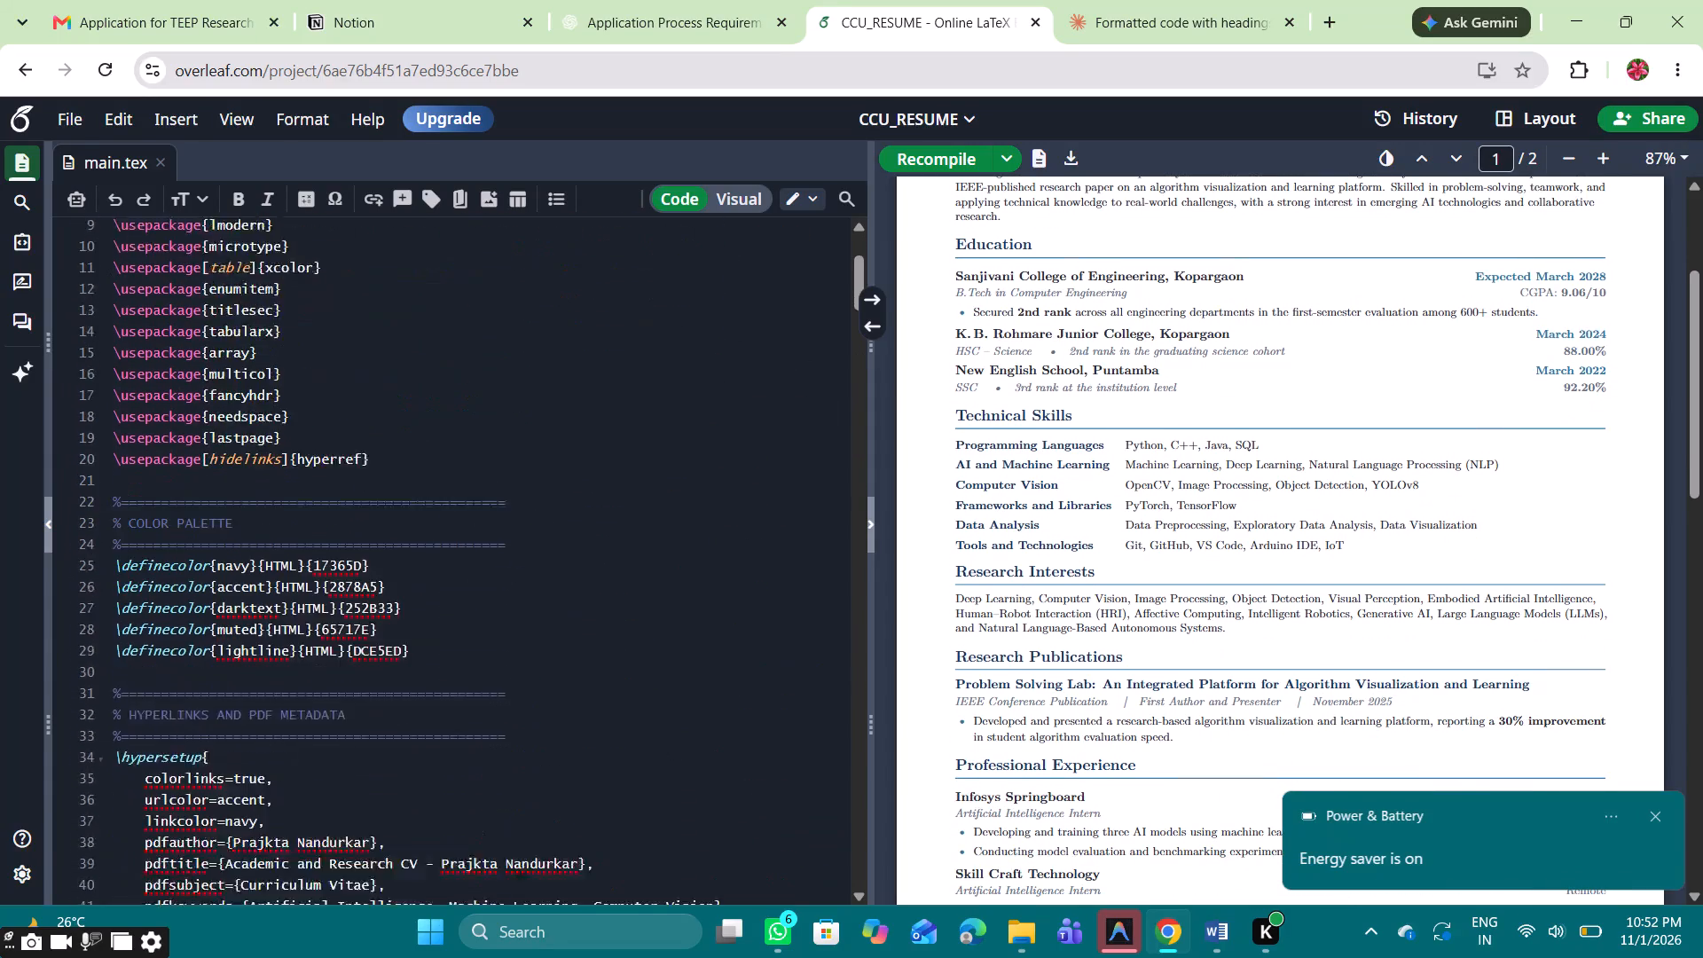
{"action": "scroll", "coordinate": [584, 499], "scroll_direction": "down", "scroll_amount": 6}
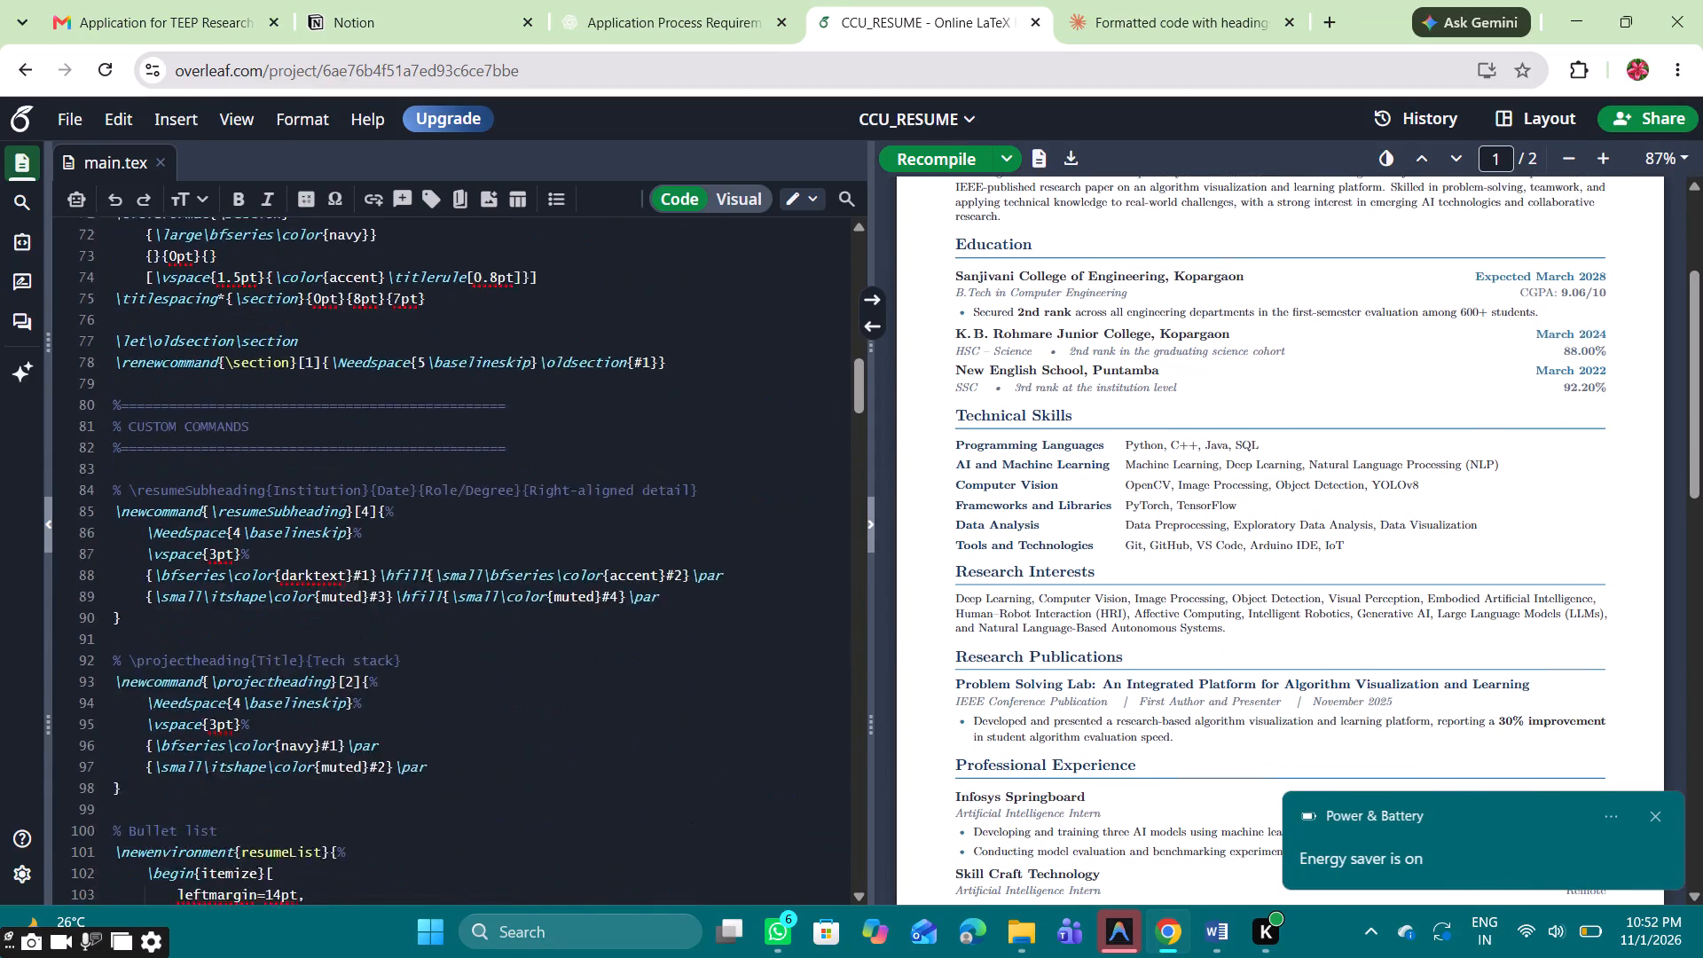
{"action": "scroll", "coordinate": [584, 499], "scroll_direction": "down", "scroll_amount": 3}
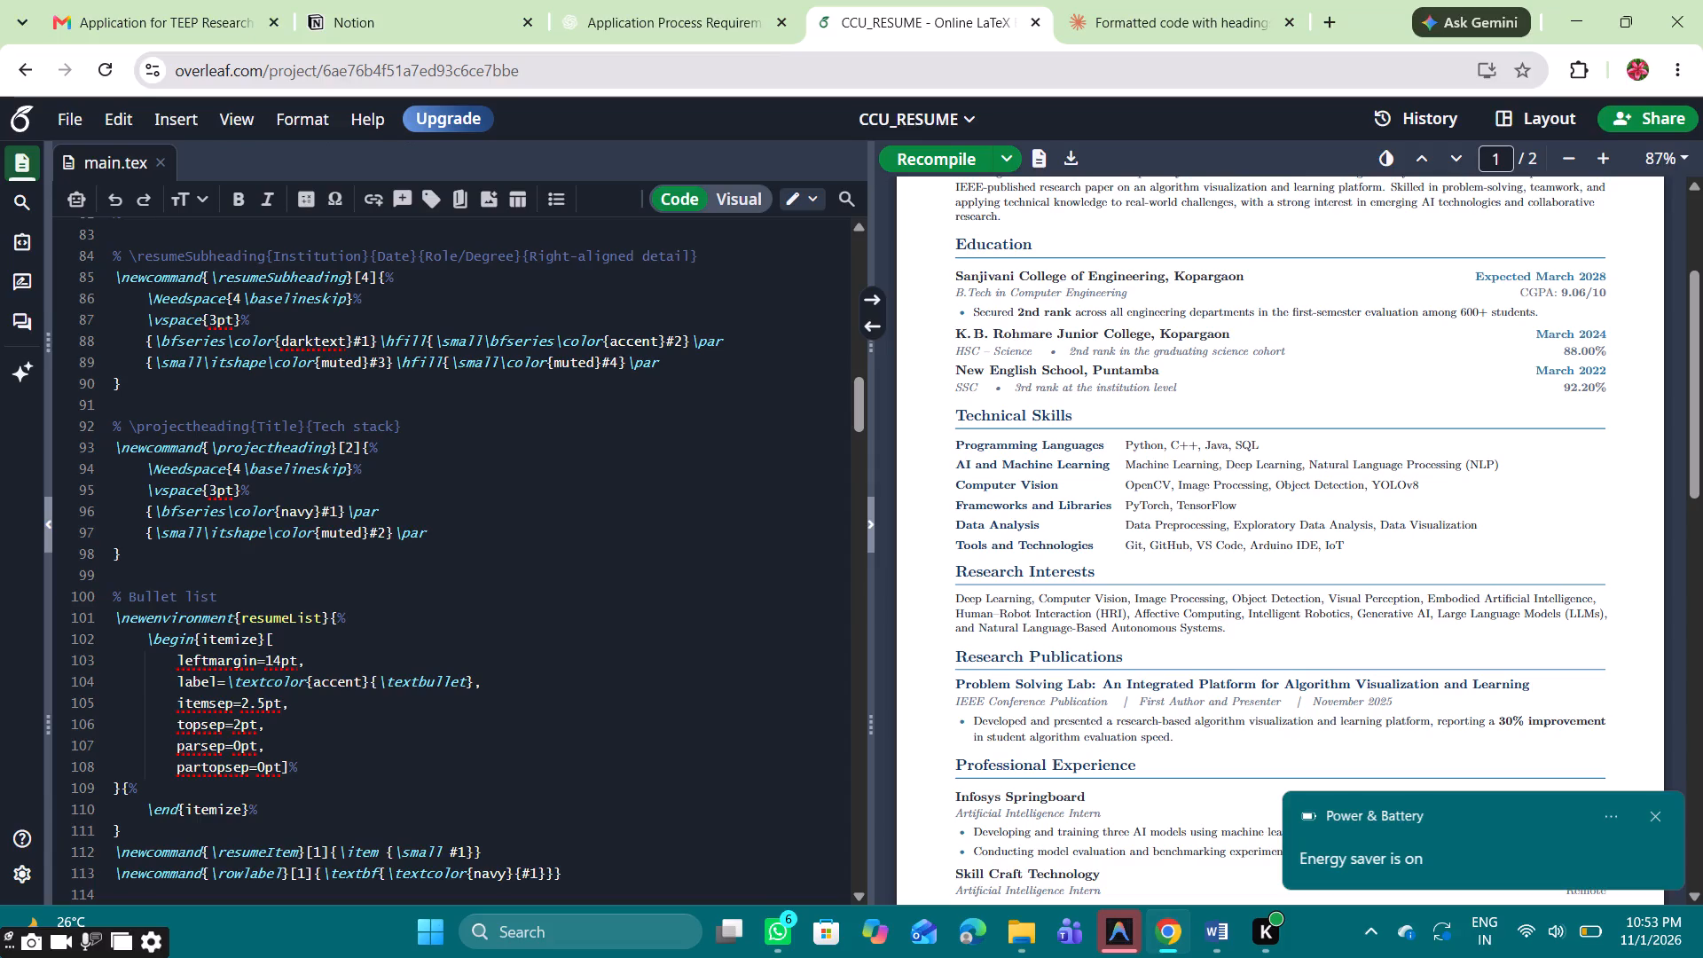
{"action": "scroll", "coordinate": [617, 500], "scroll_direction": "down", "scroll_amount": 1}
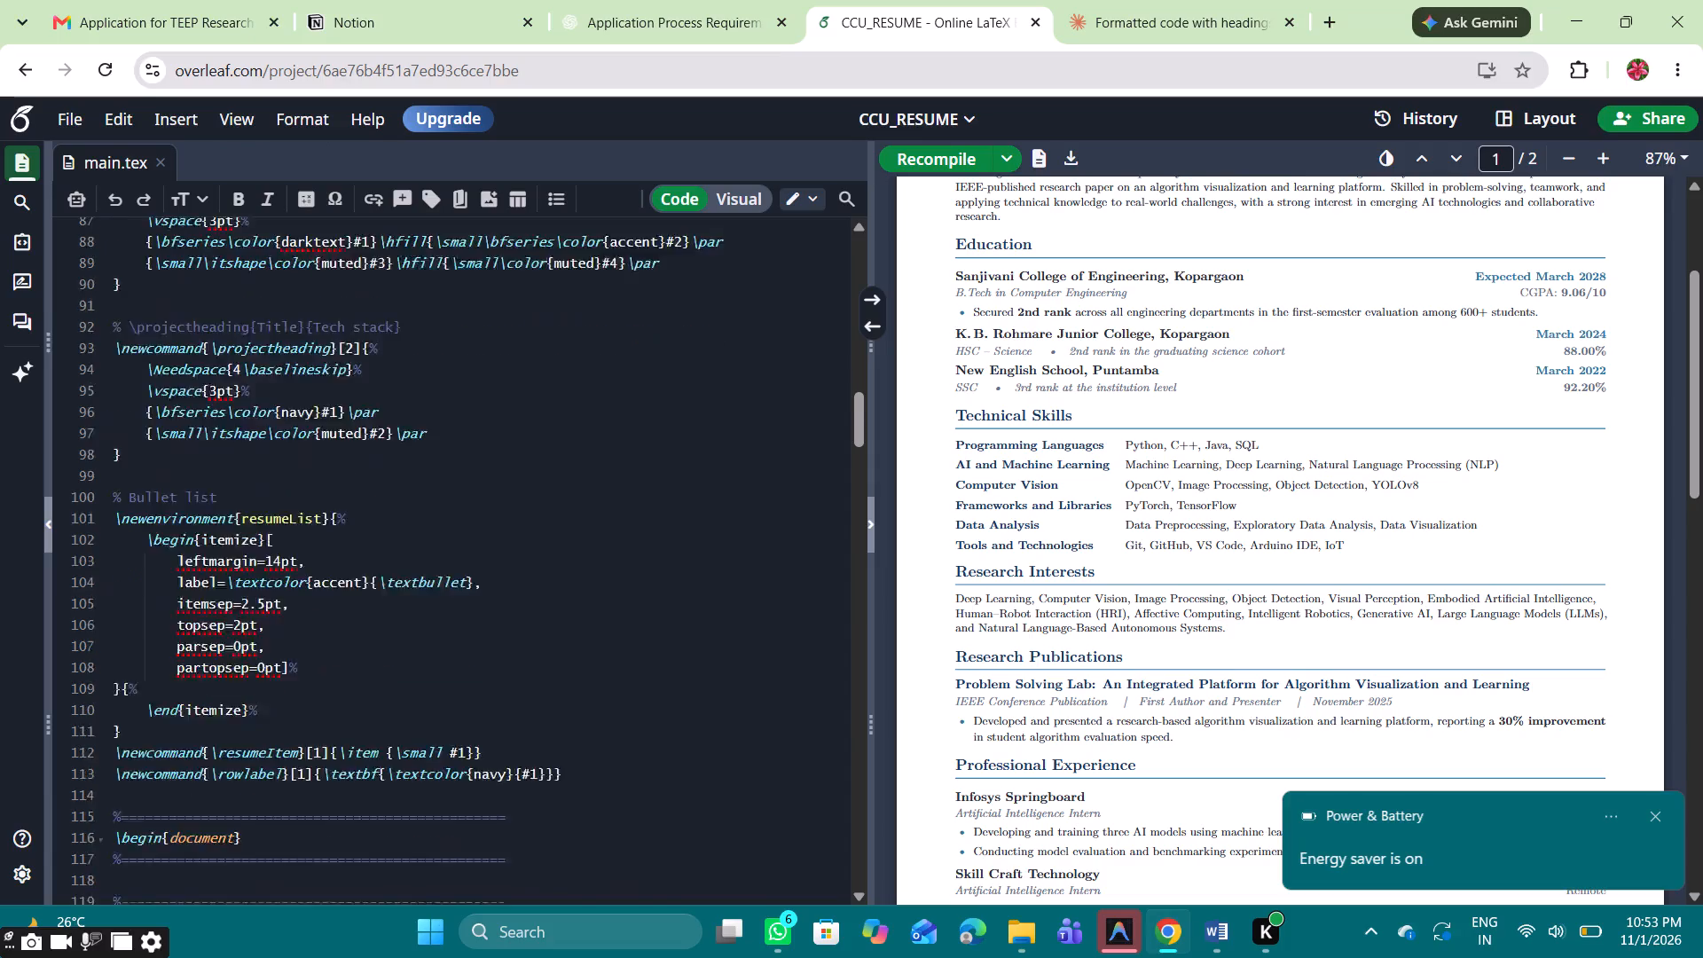
{"action": "scroll", "coordinate": [617, 500], "scroll_direction": "down", "scroll_amount": 2}
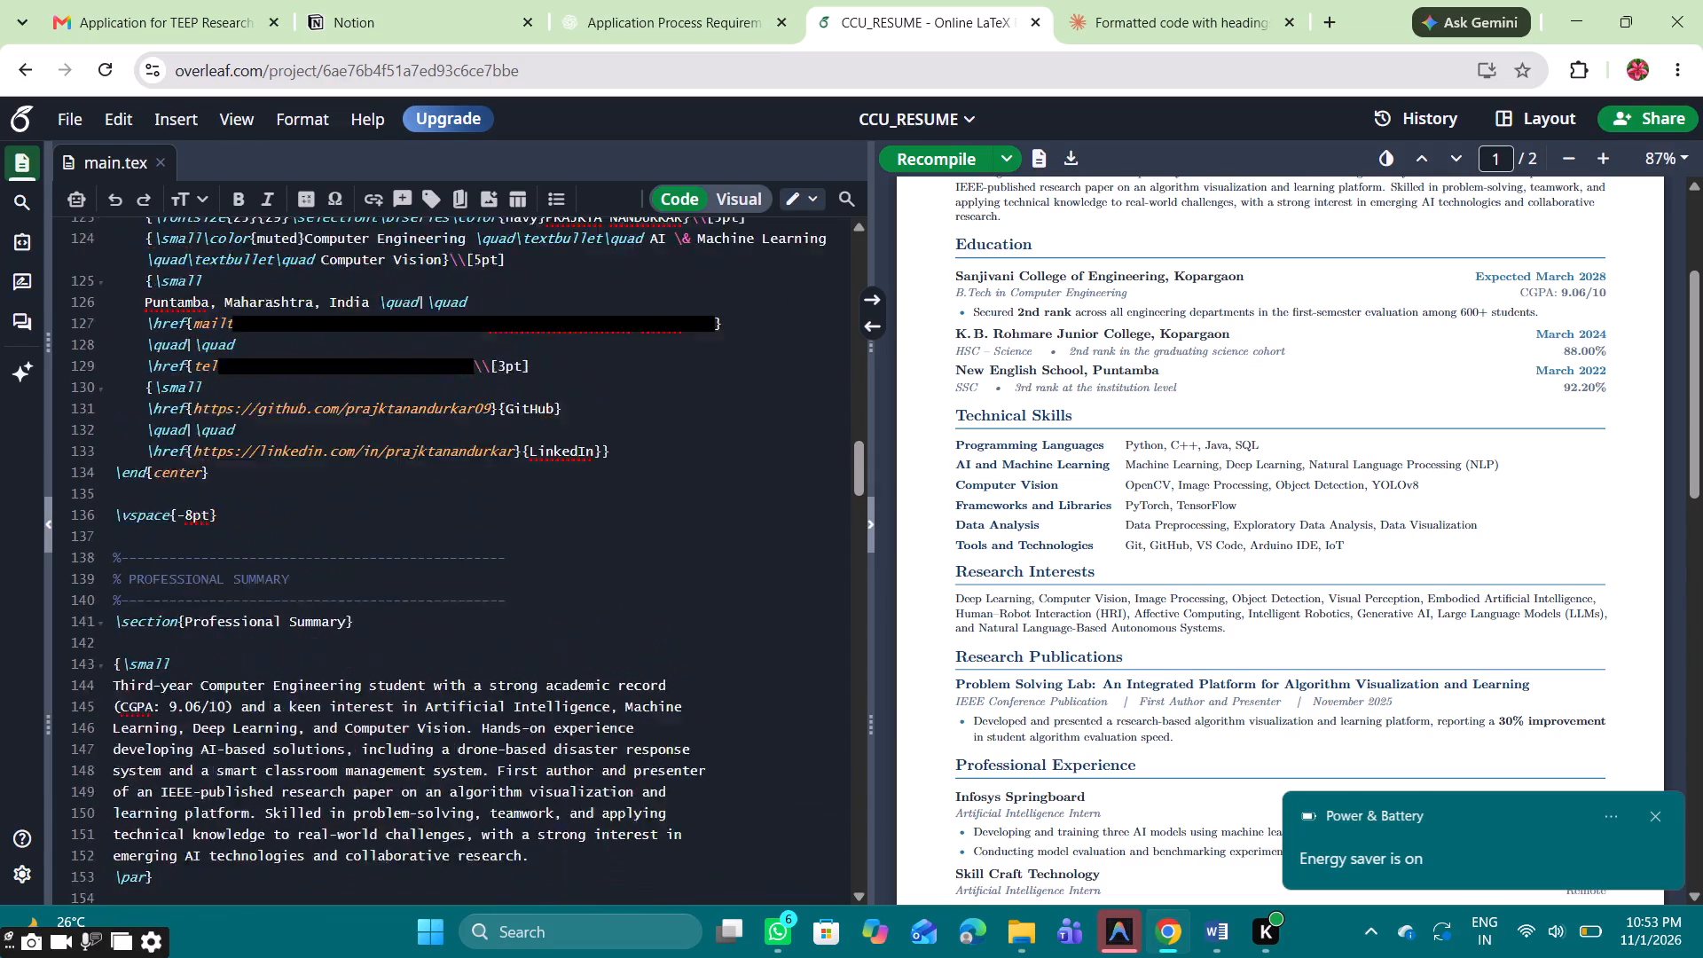
{"action": "scroll", "coordinate": [617, 500], "scroll_direction": "down", "scroll_amount": 1}
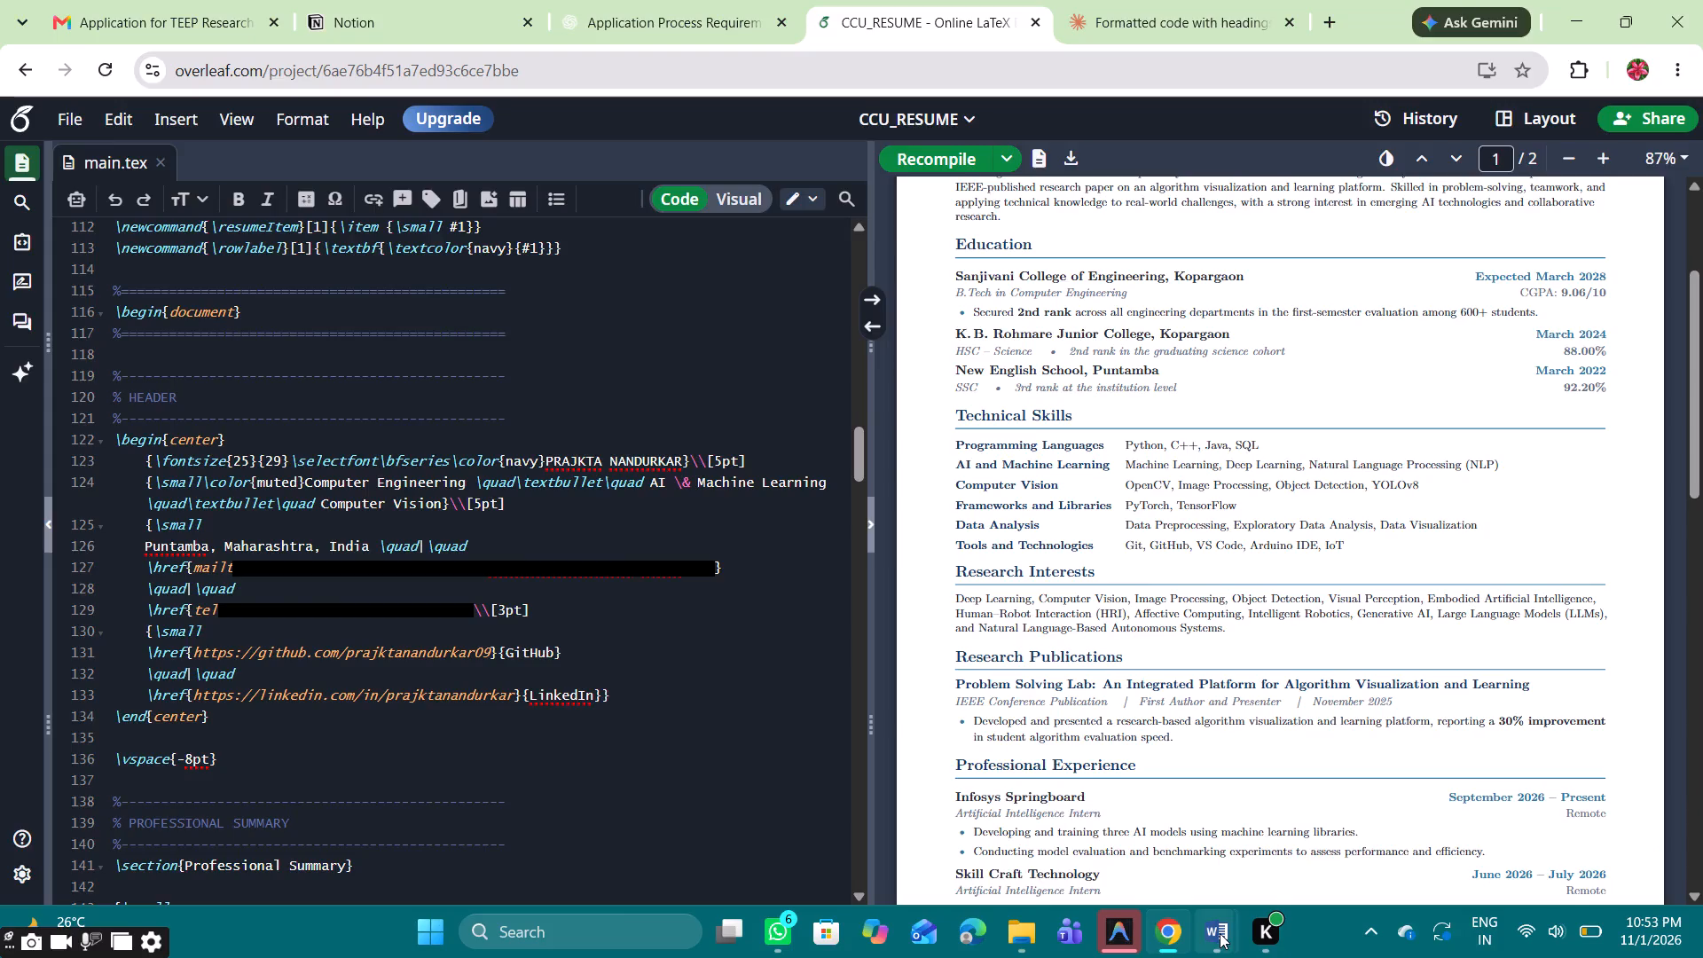
Switch to the Word resume and copy the full address line below the name.
{"action": "left_click", "coordinate": [1140, 818]}
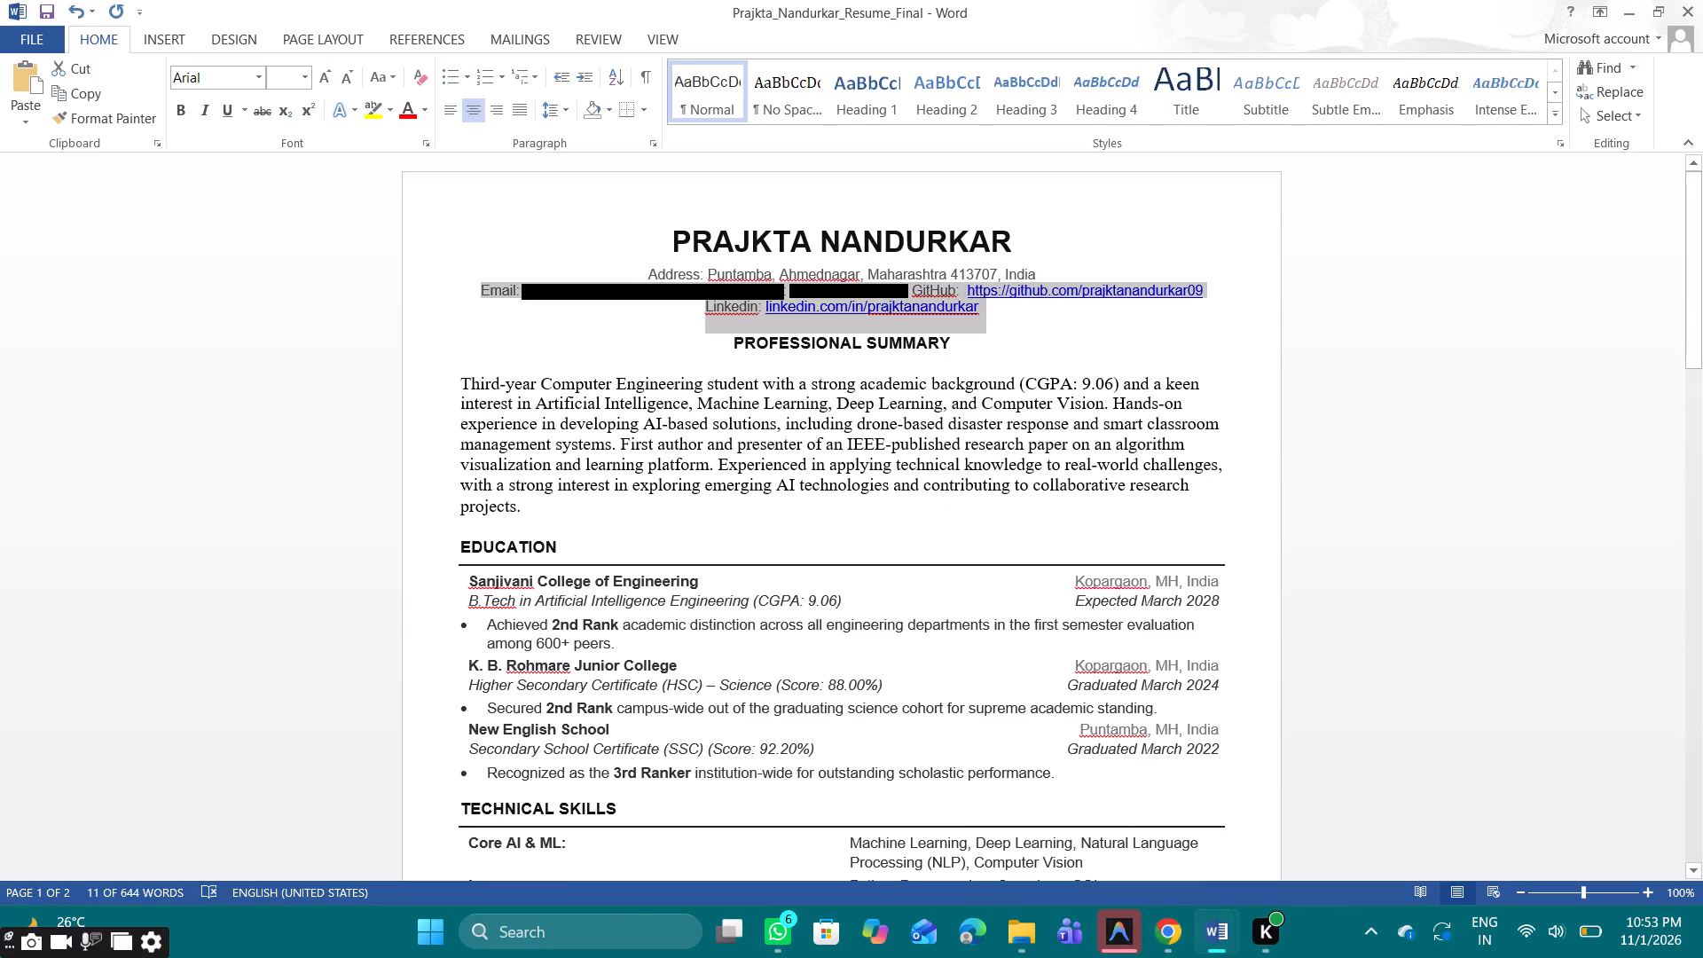
{"action": "left_click_drag", "start_coordinate": [1045, 281], "coordinate": [647, 276]}
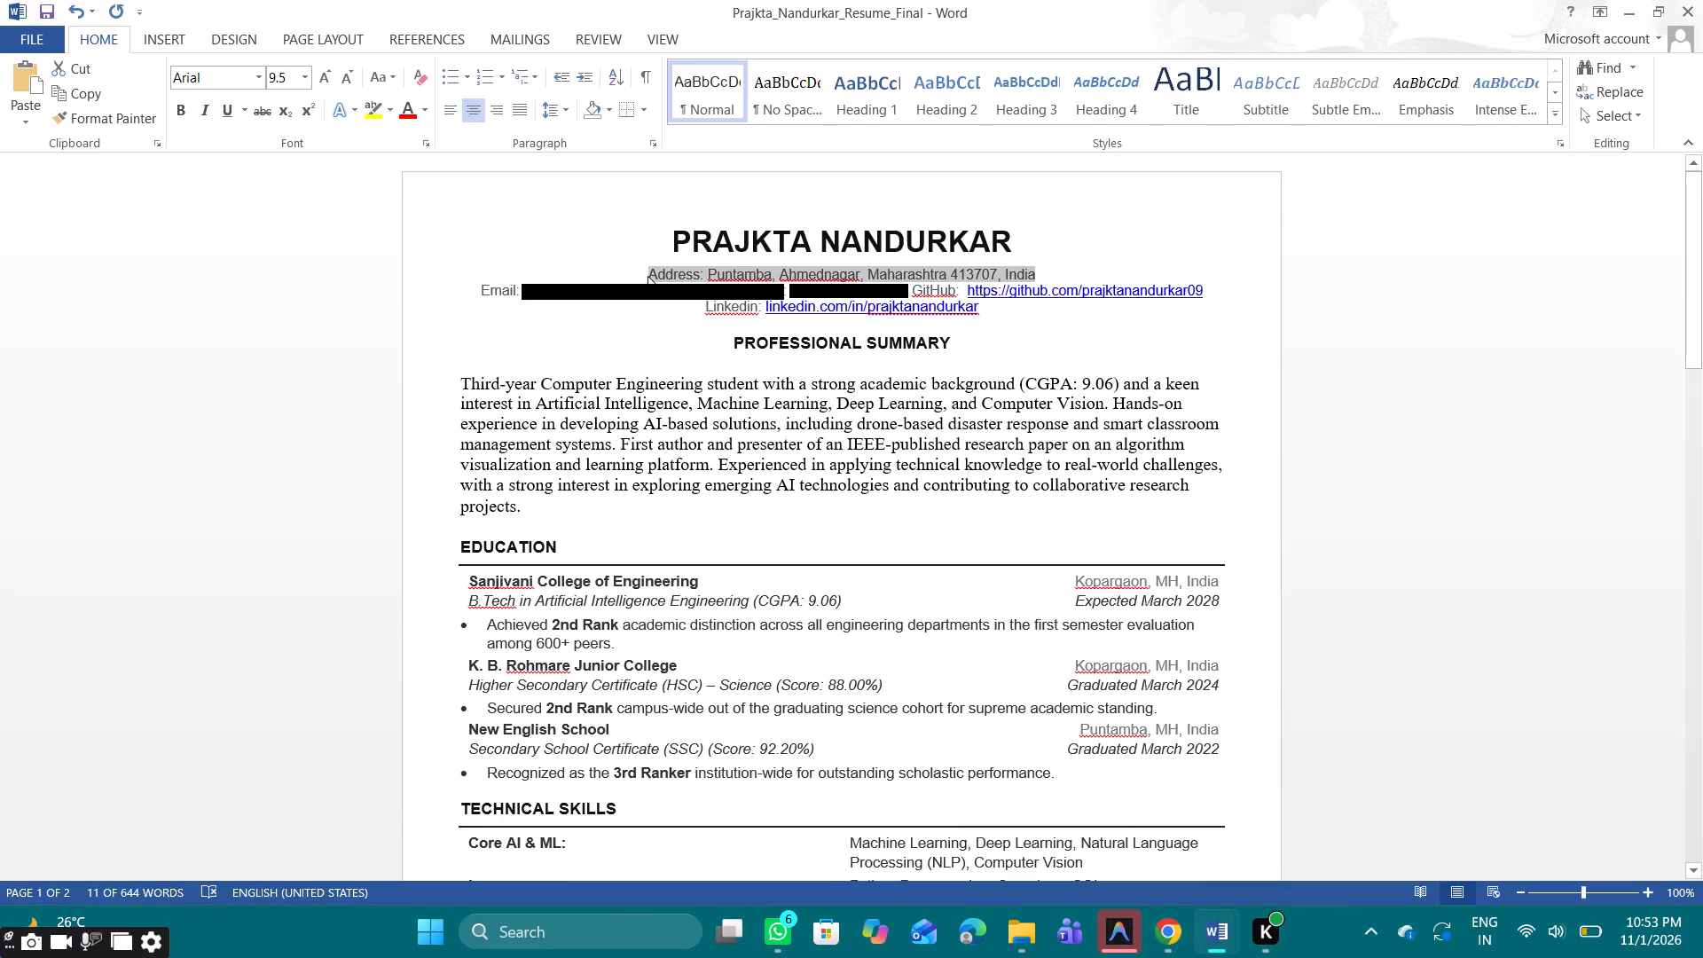
{"action": "key", "text": "ctrl+c"}
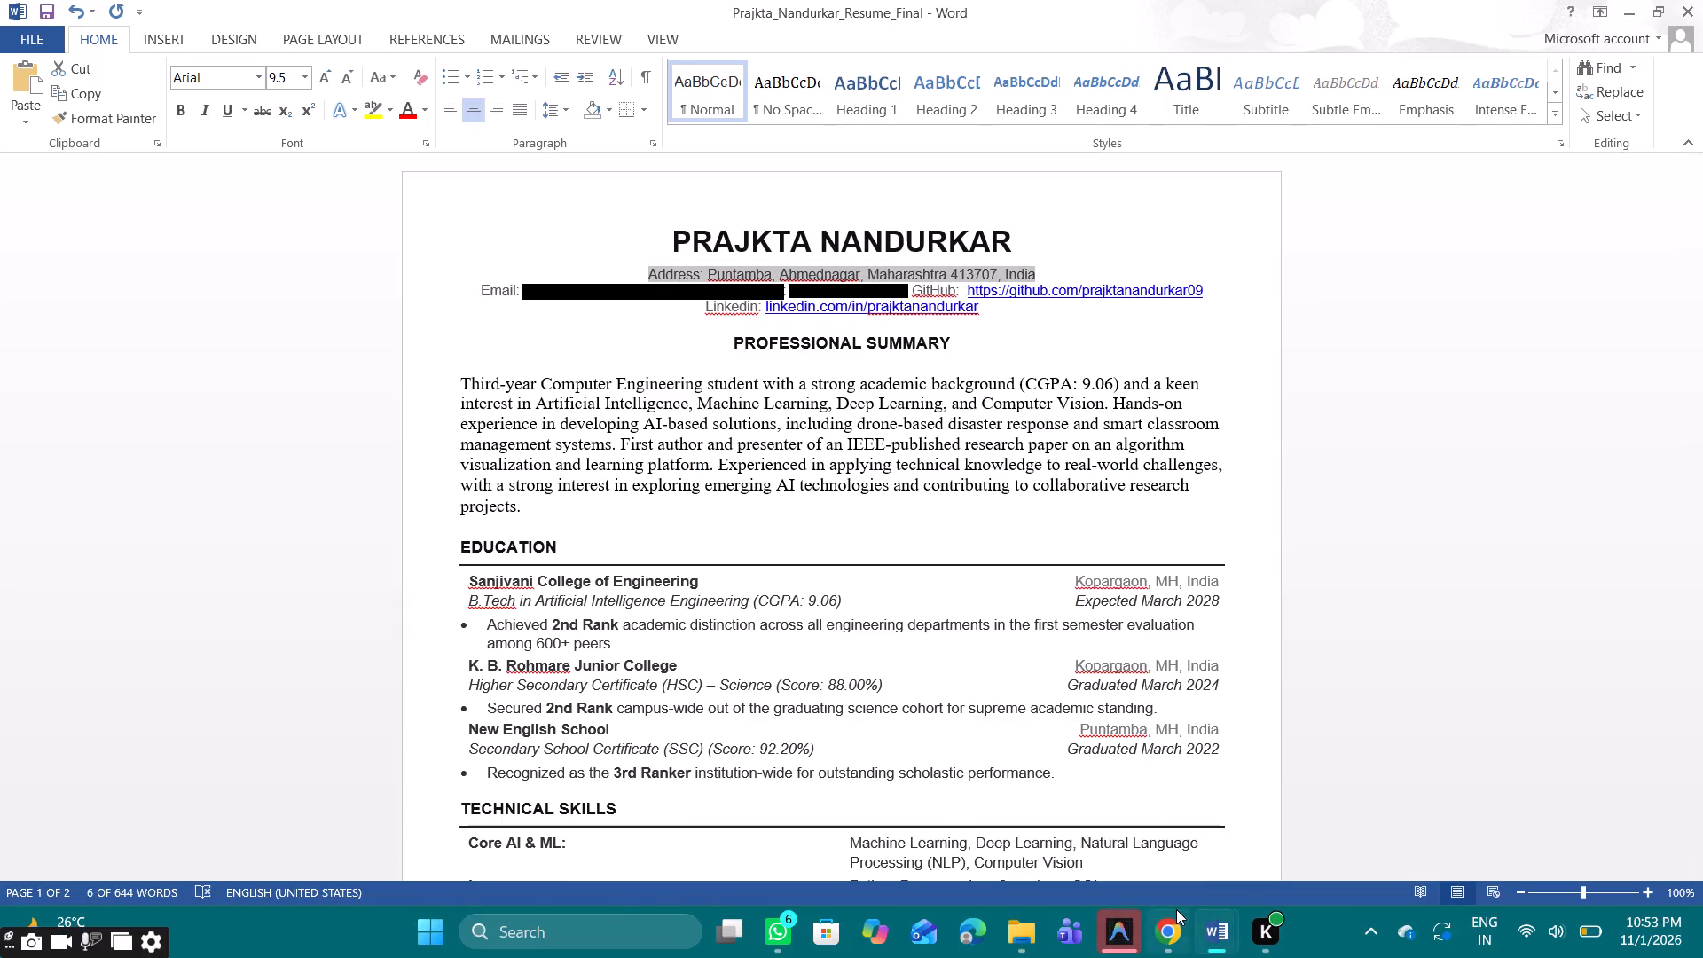
{"action": "left_click", "coordinate": [1176, 909]}
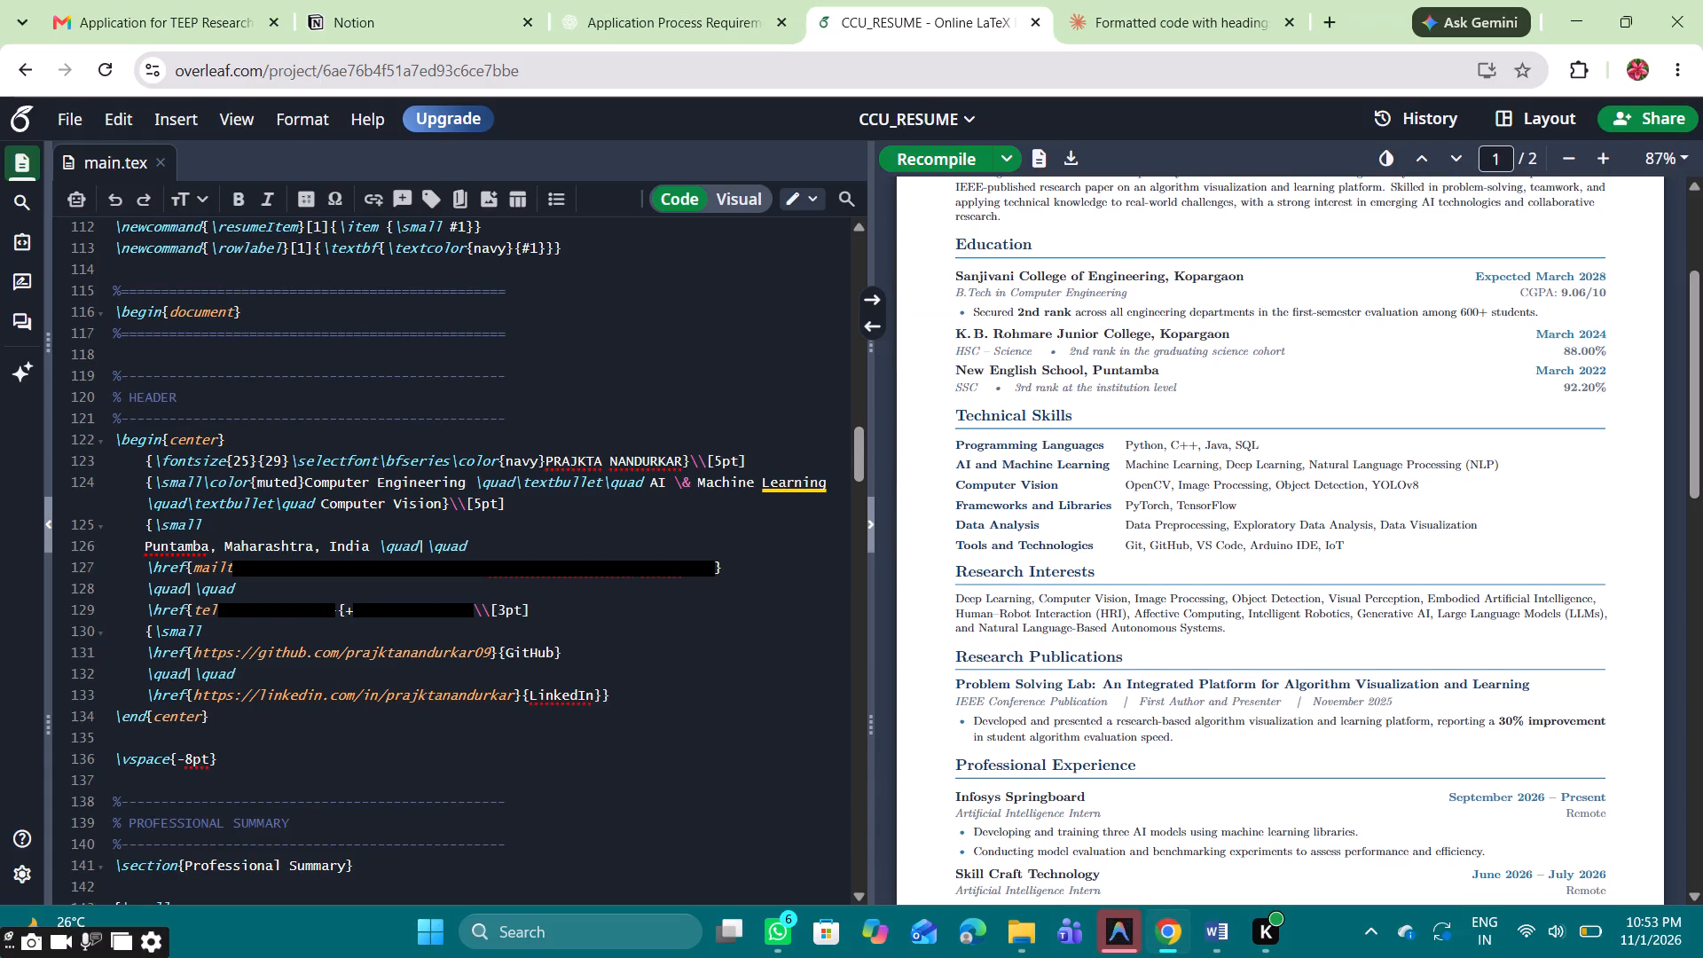
{"action": "scroll", "coordinate": [339, 442], "scroll_direction": "up", "scroll_amount": 1}
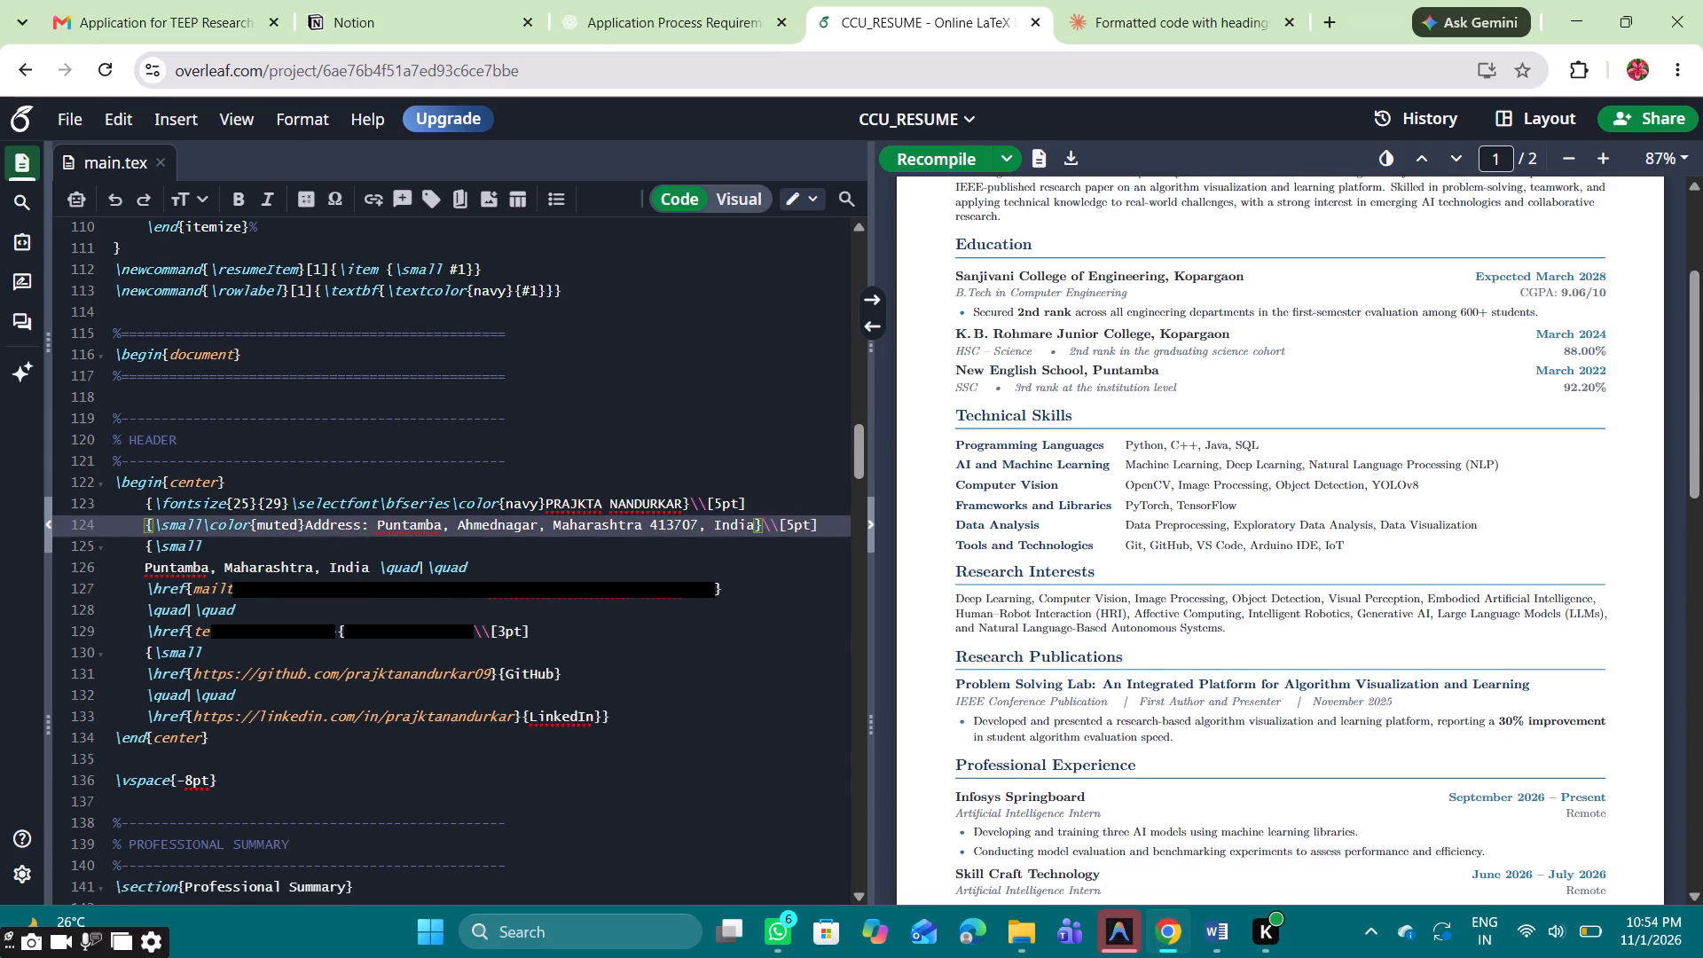
Edit the end of the address line in main.tex's header, removing the closing brace after India, and recompile the resume.
{"action": "key", "text": "BackSpace"}
{"action": "key", "text": "s"}
{"action": "key", "text": "Delete"}
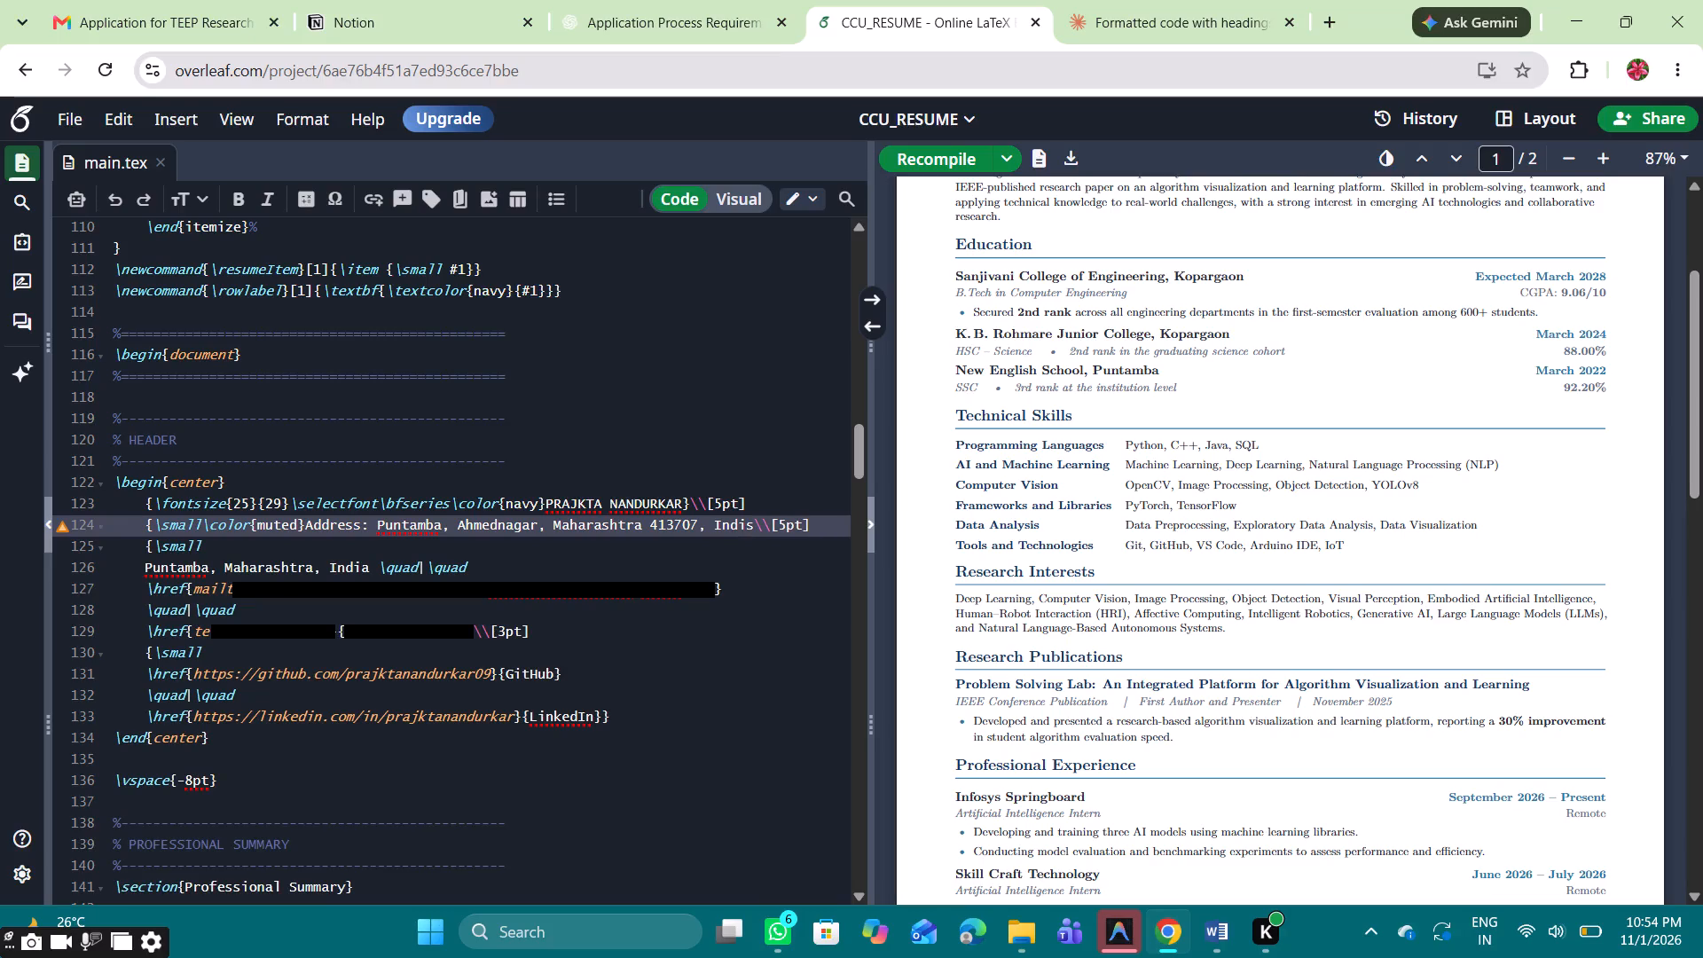
{"action": "key", "text": "BackSpace"}
{"action": "key", "text": "a"}
{"action": "scroll", "coordinate": [566, 595], "scroll_direction": "down", "scroll_amount": 1}
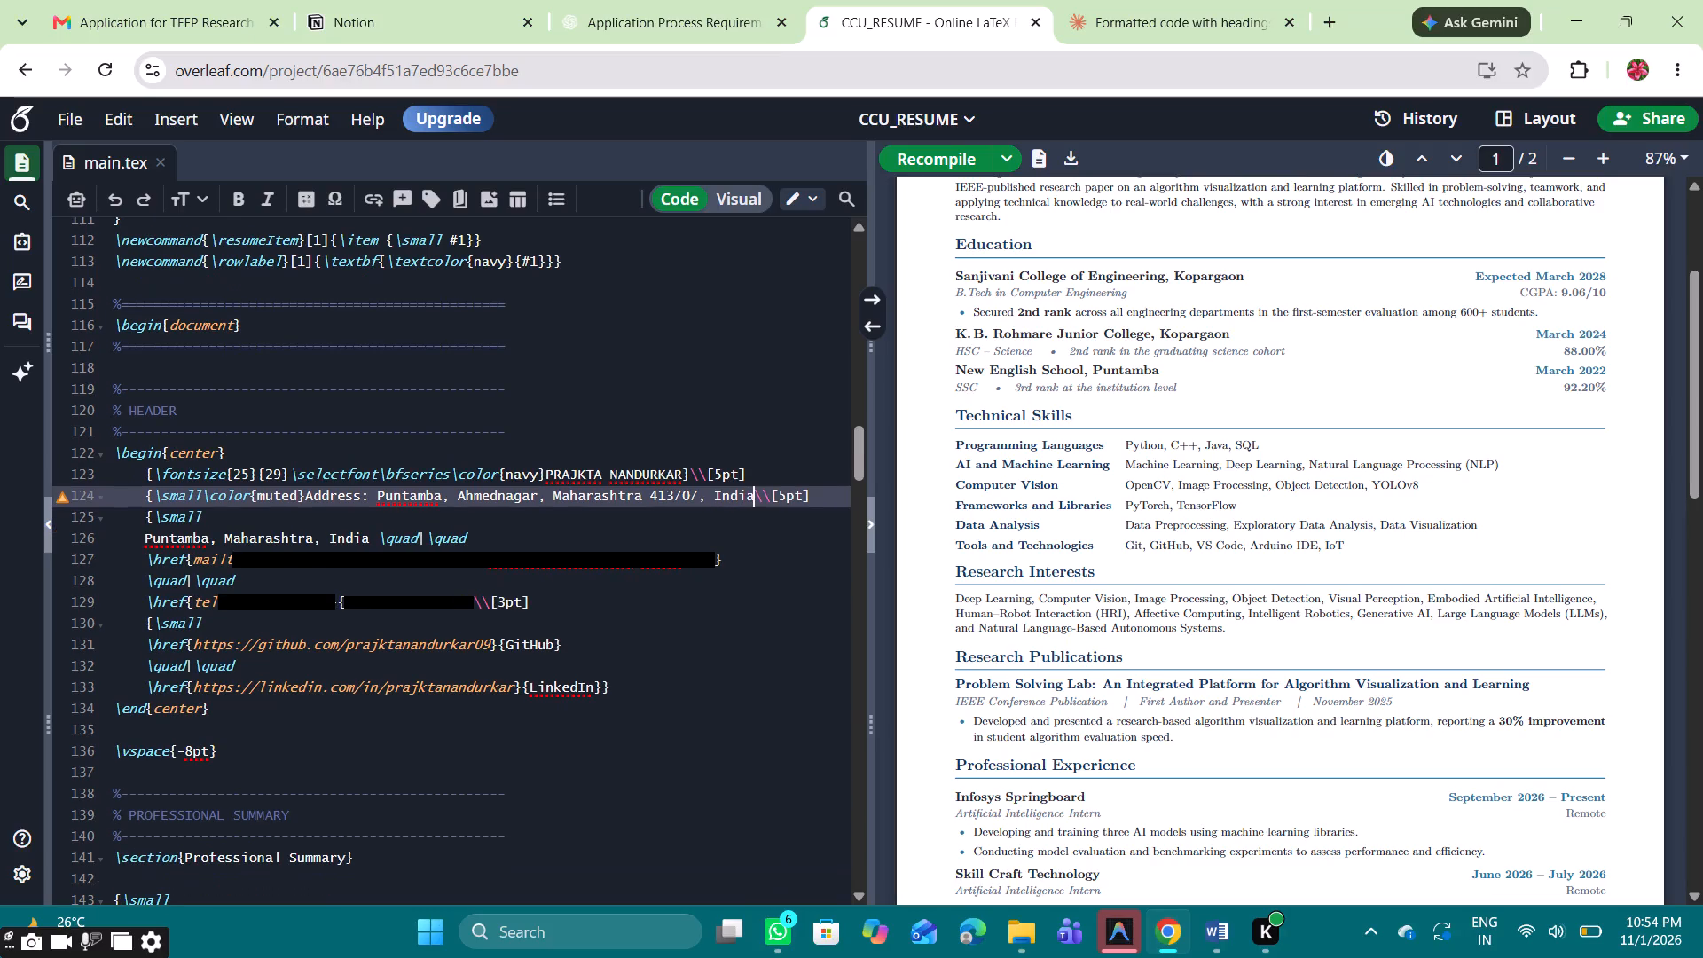
{"action": "left_click", "coordinate": [961, 148]}
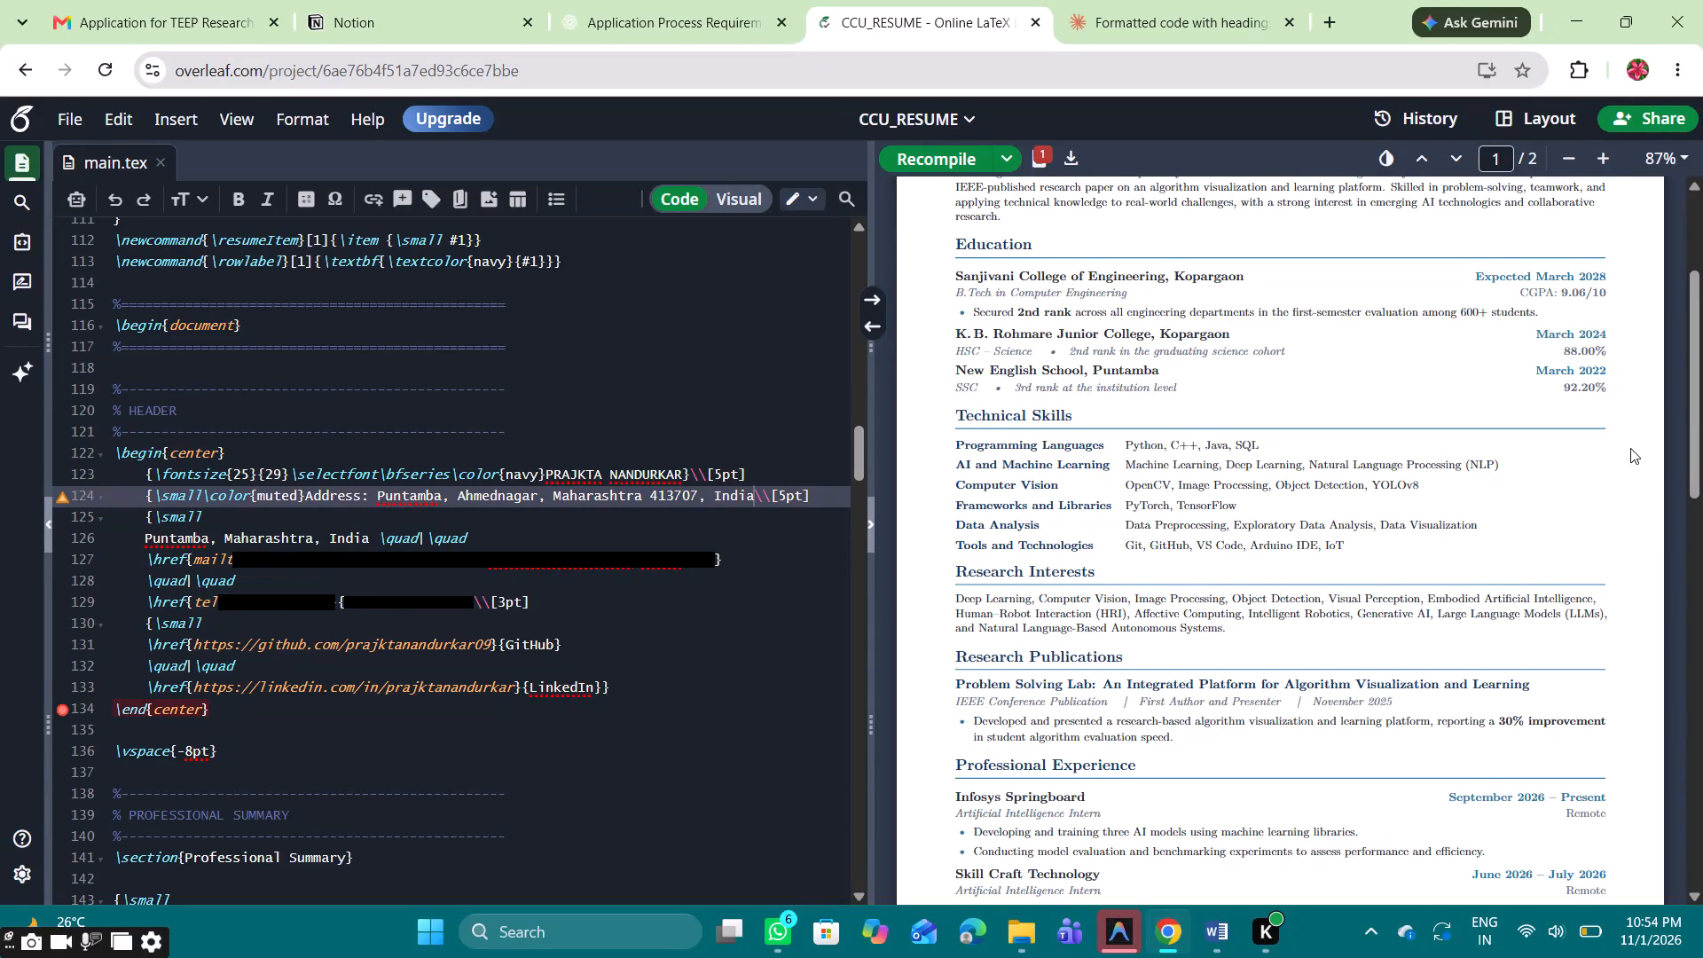
Open the GitHub link in the compiled resume's header, look through the profile's skills and Highlighted Projects, and close the page.
{"action": "scroll", "coordinate": [1464, 456], "scroll_direction": "up", "scroll_amount": 5}
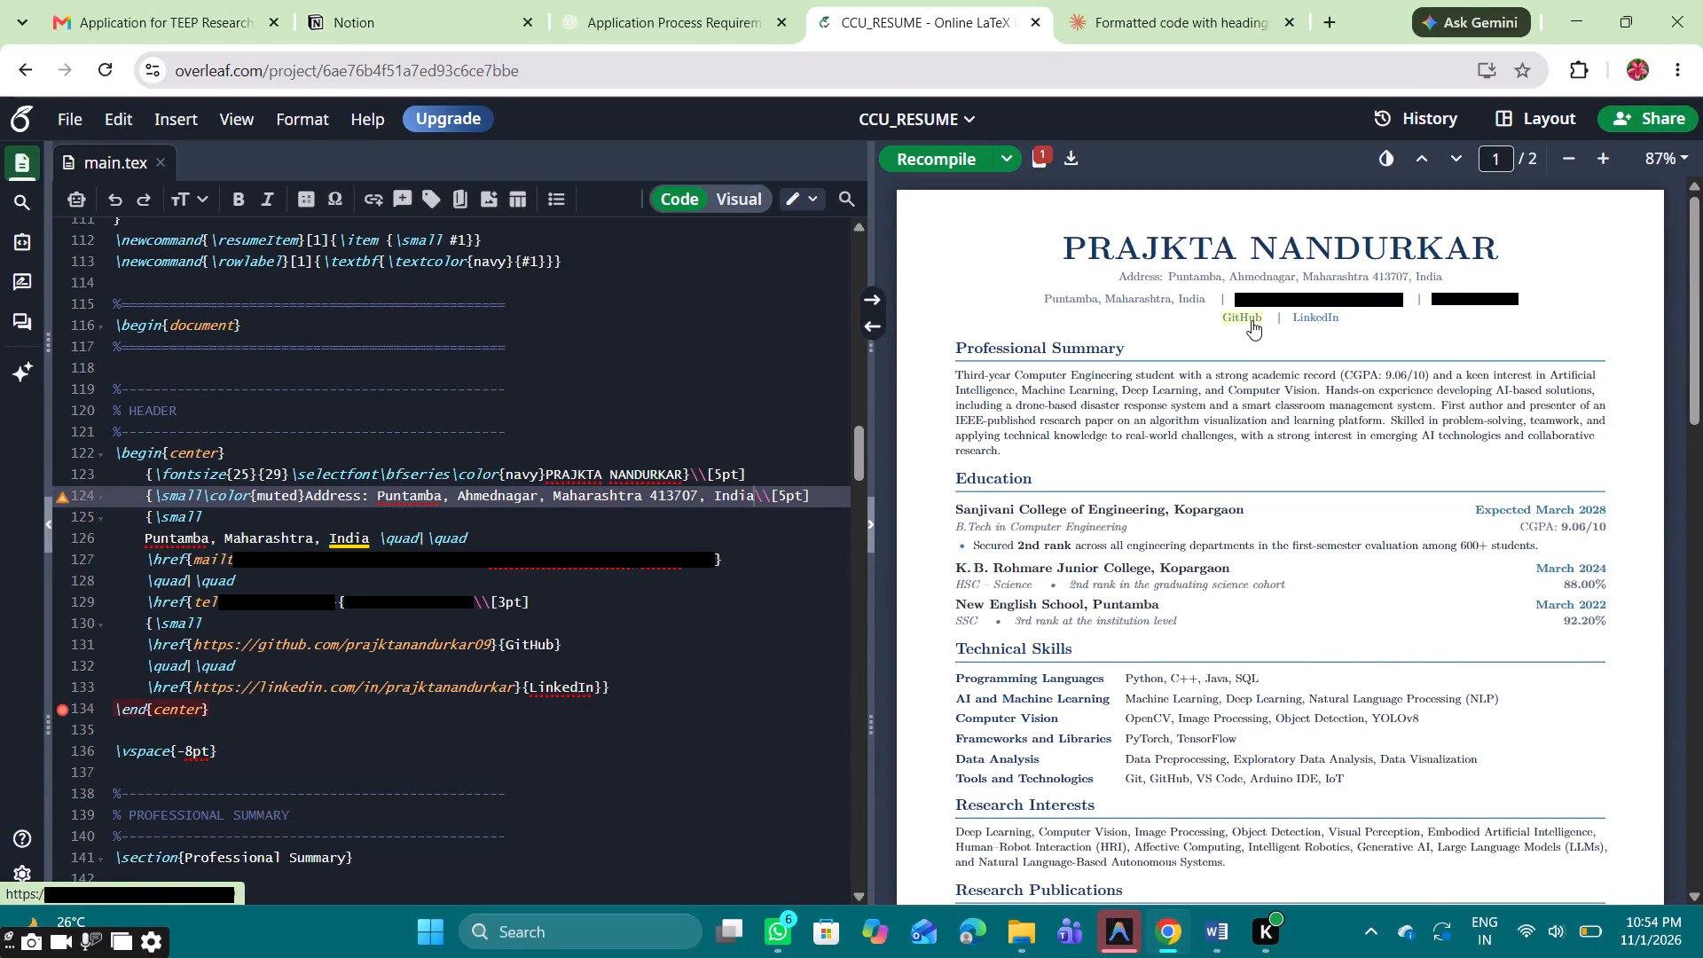
{"action": "left_click", "coordinate": [1230, 313]}
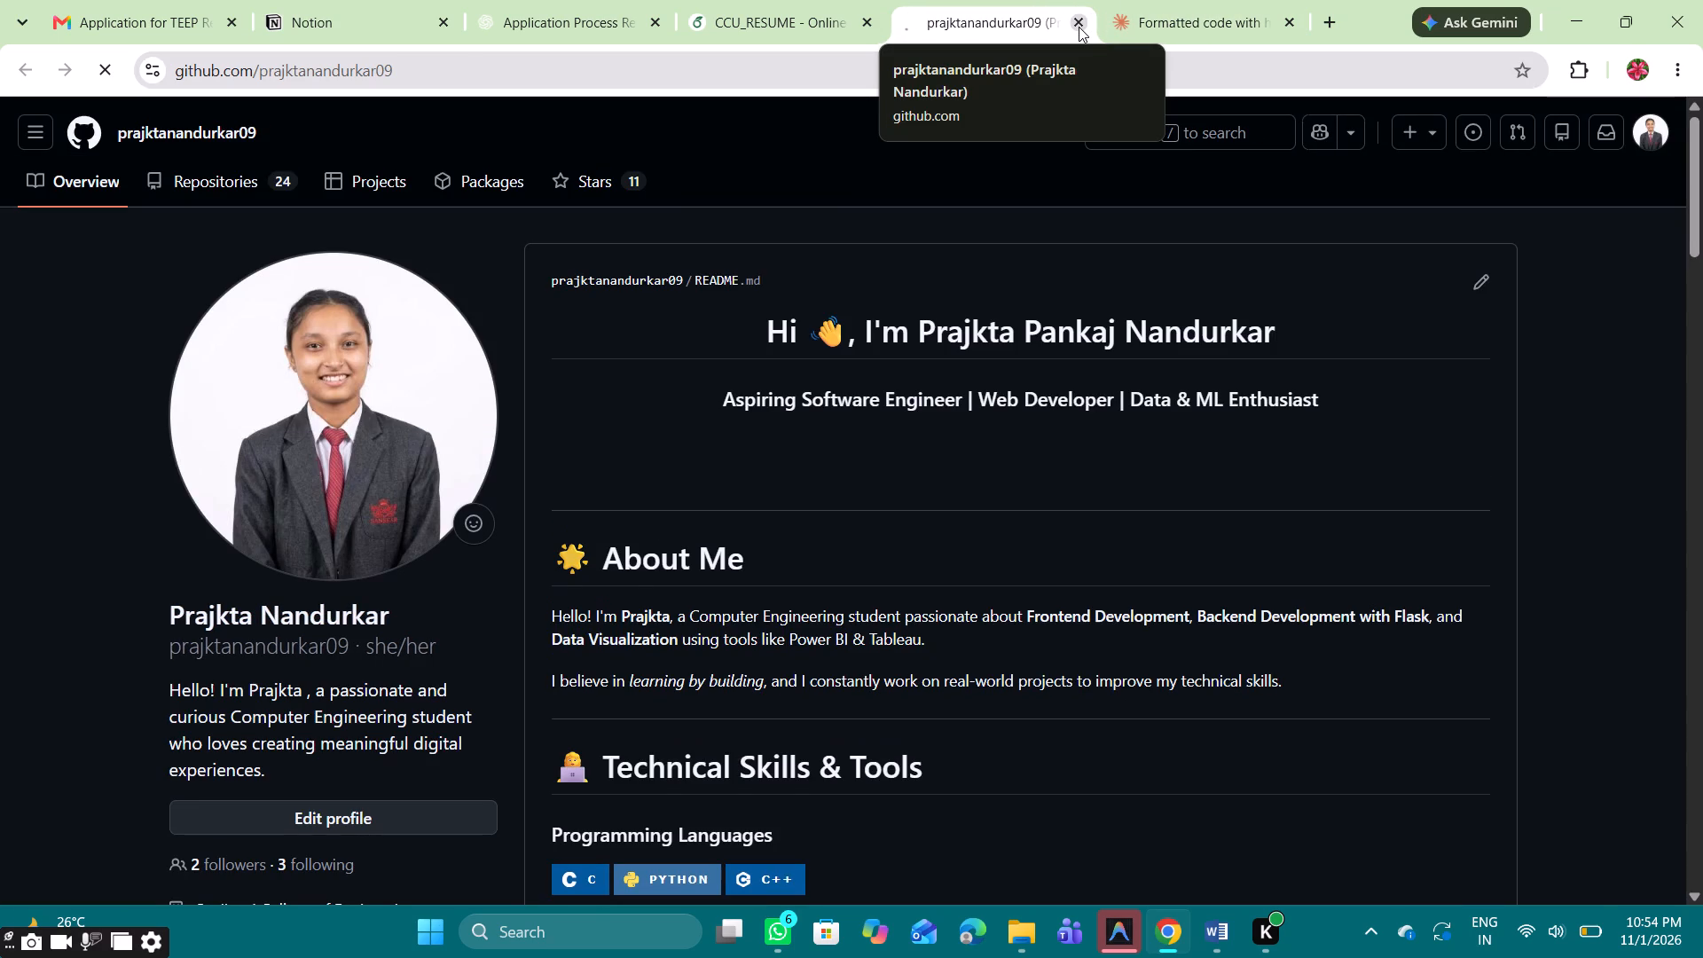
{"action": "scroll", "coordinate": [893, 412], "scroll_direction": "down", "scroll_amount": 1}
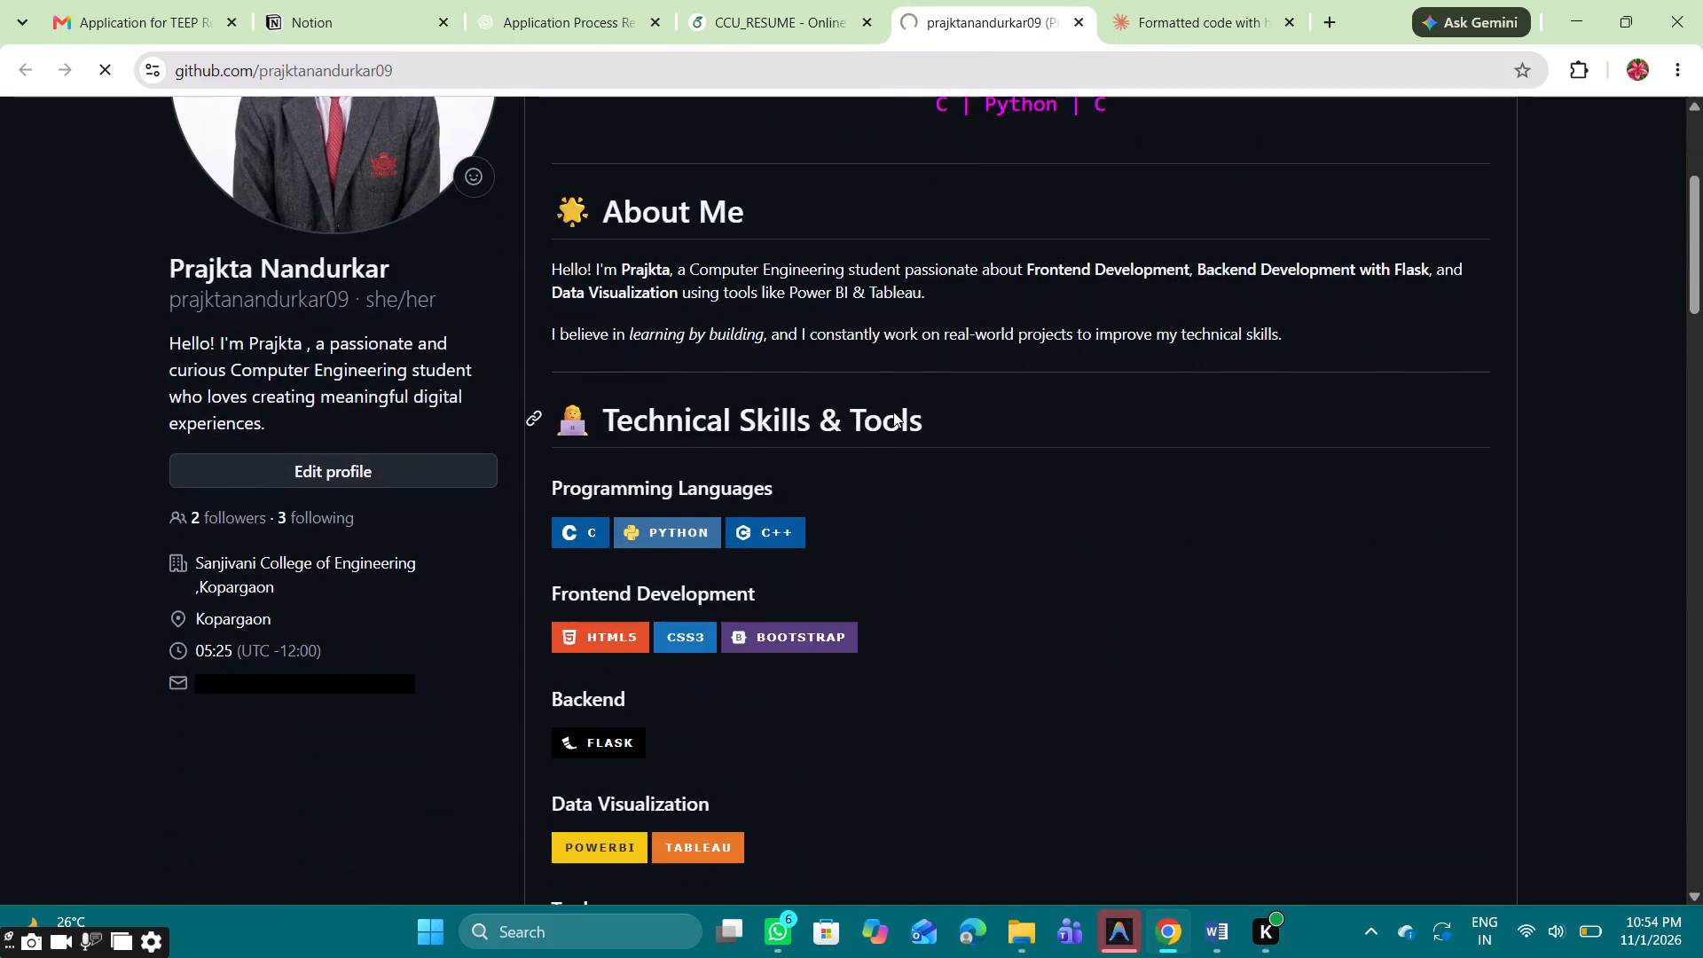
{"action": "scroll", "coordinate": [893, 412], "scroll_direction": "down", "scroll_amount": 1}
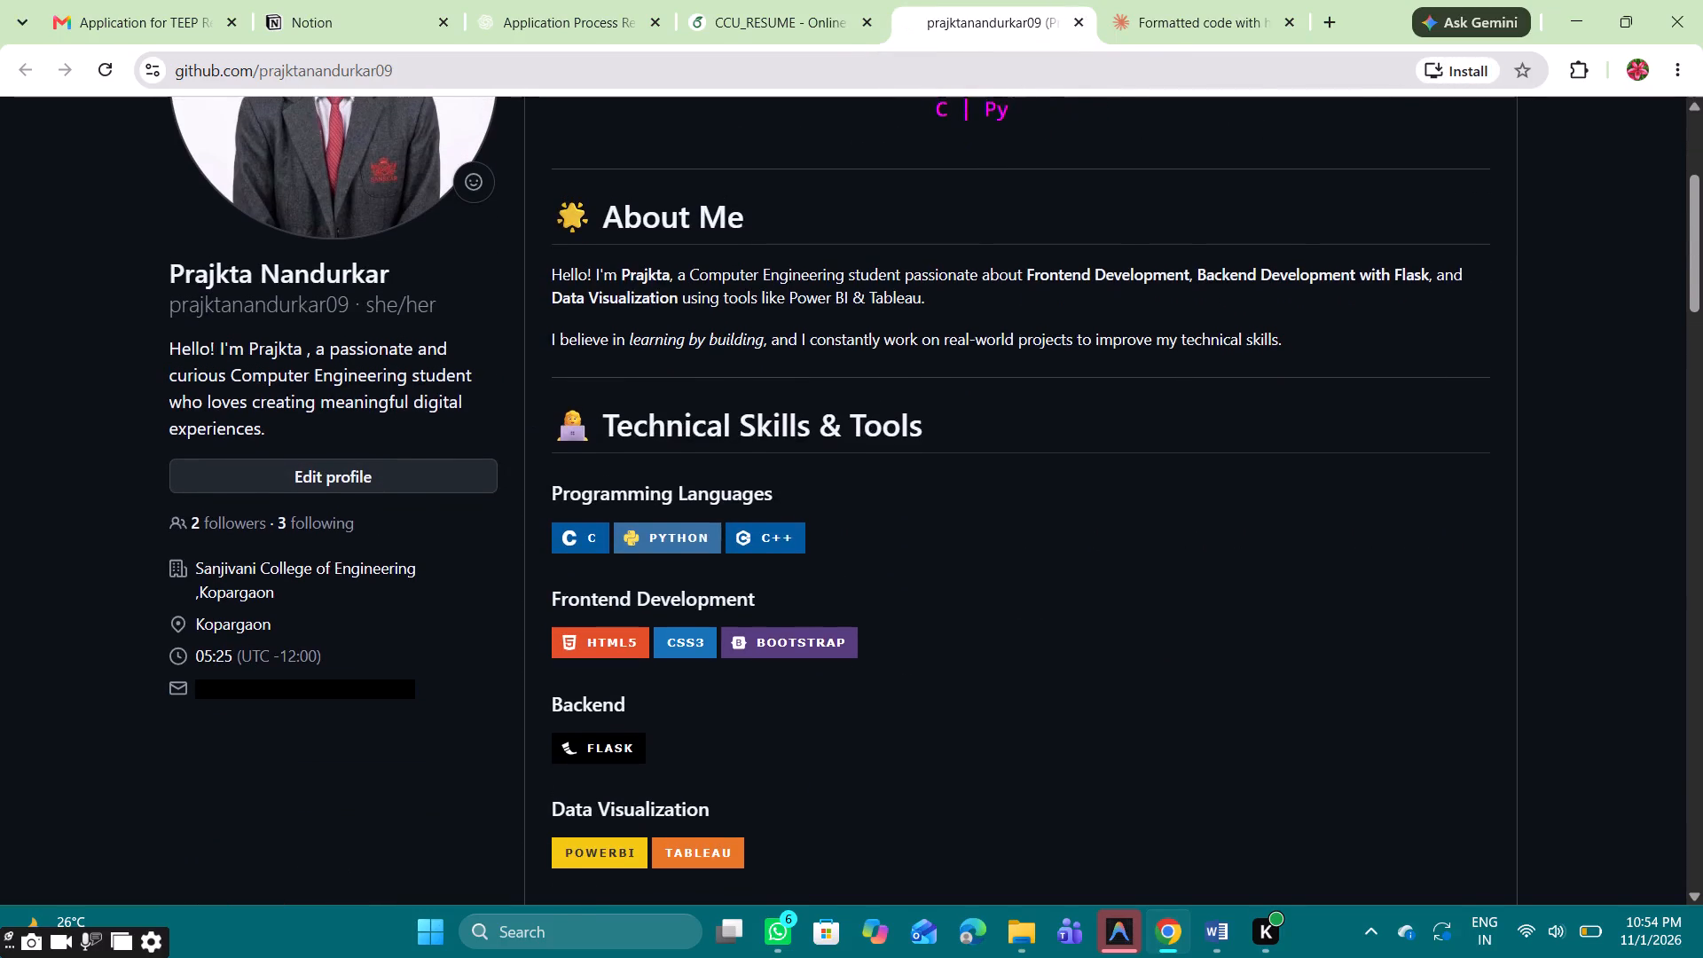
{"action": "scroll", "coordinate": [899, 444], "scroll_direction": "down", "scroll_amount": 2}
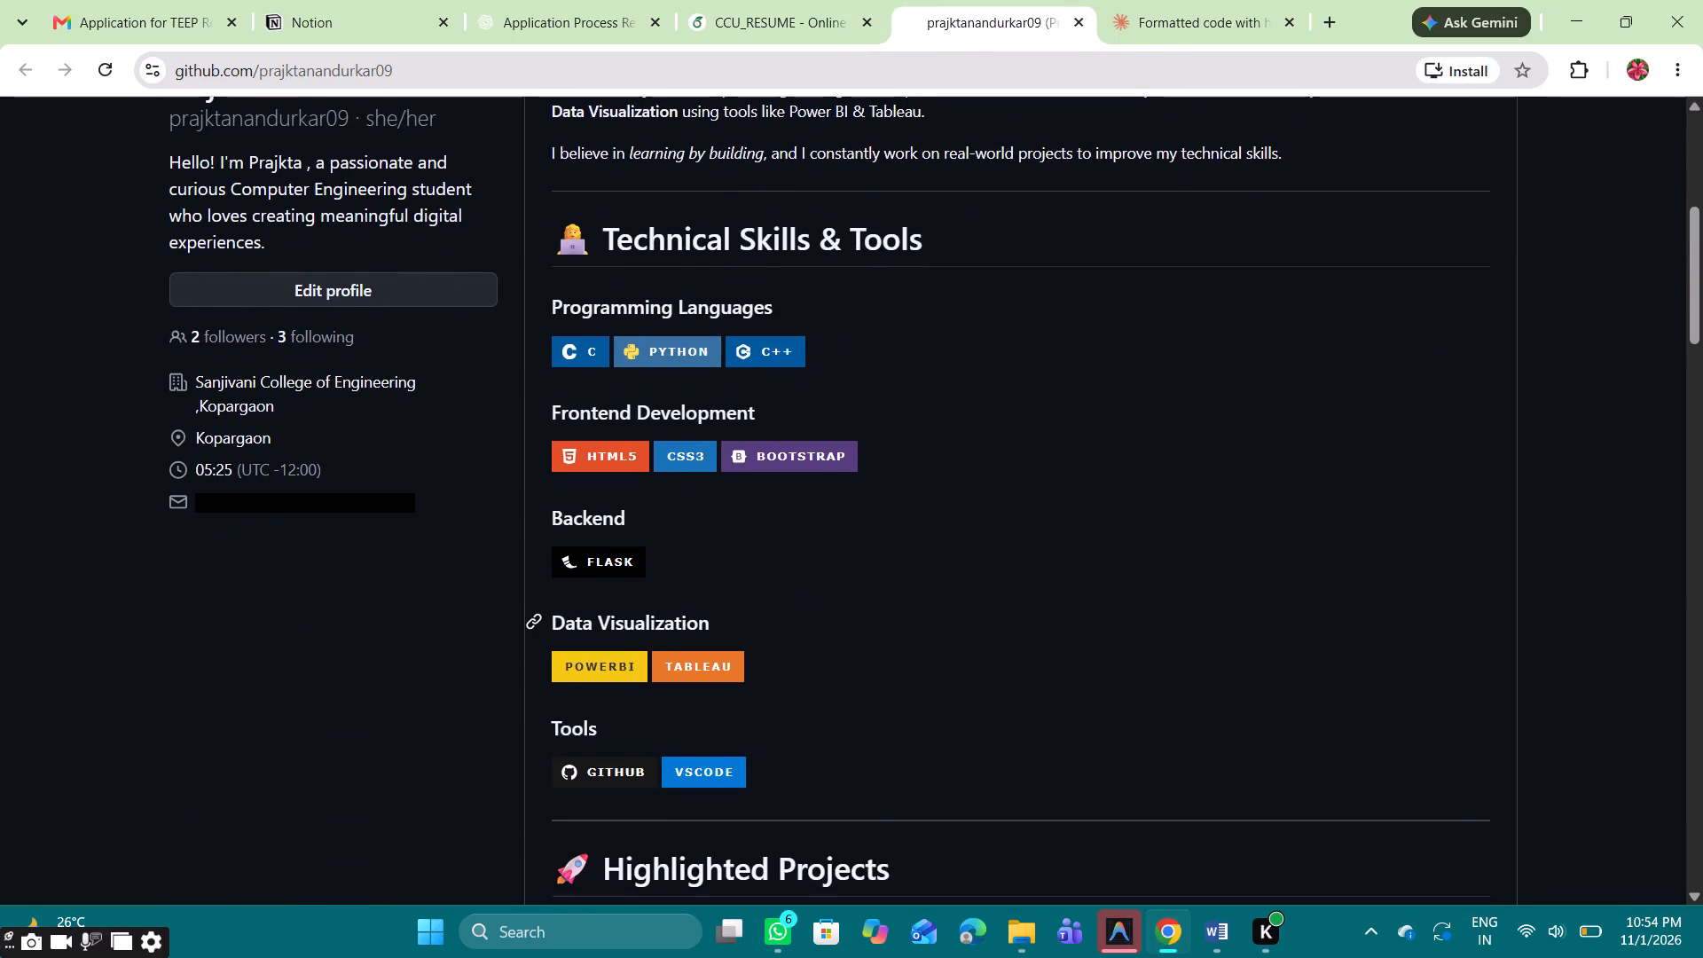
{"action": "scroll", "coordinate": [679, 605], "scroll_direction": "up", "scroll_amount": 1}
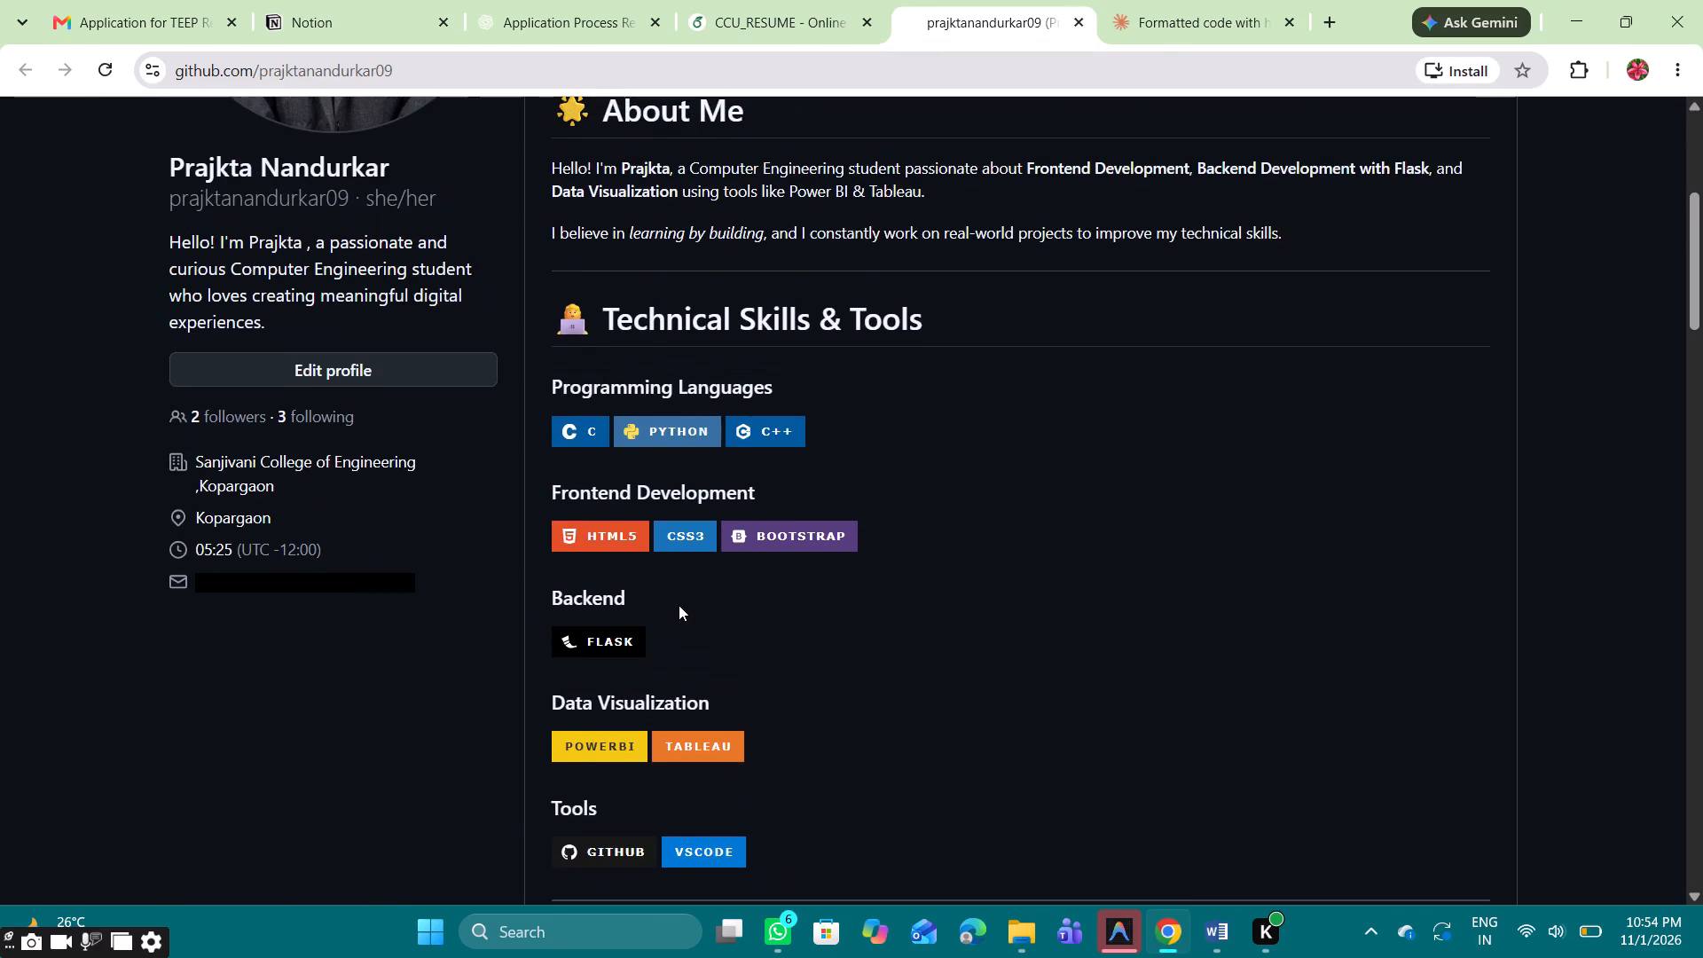
{"action": "scroll", "coordinate": [679, 605], "scroll_direction": "up", "scroll_amount": 1}
{"action": "scroll", "coordinate": [729, 505], "scroll_direction": "down", "scroll_amount": 1}
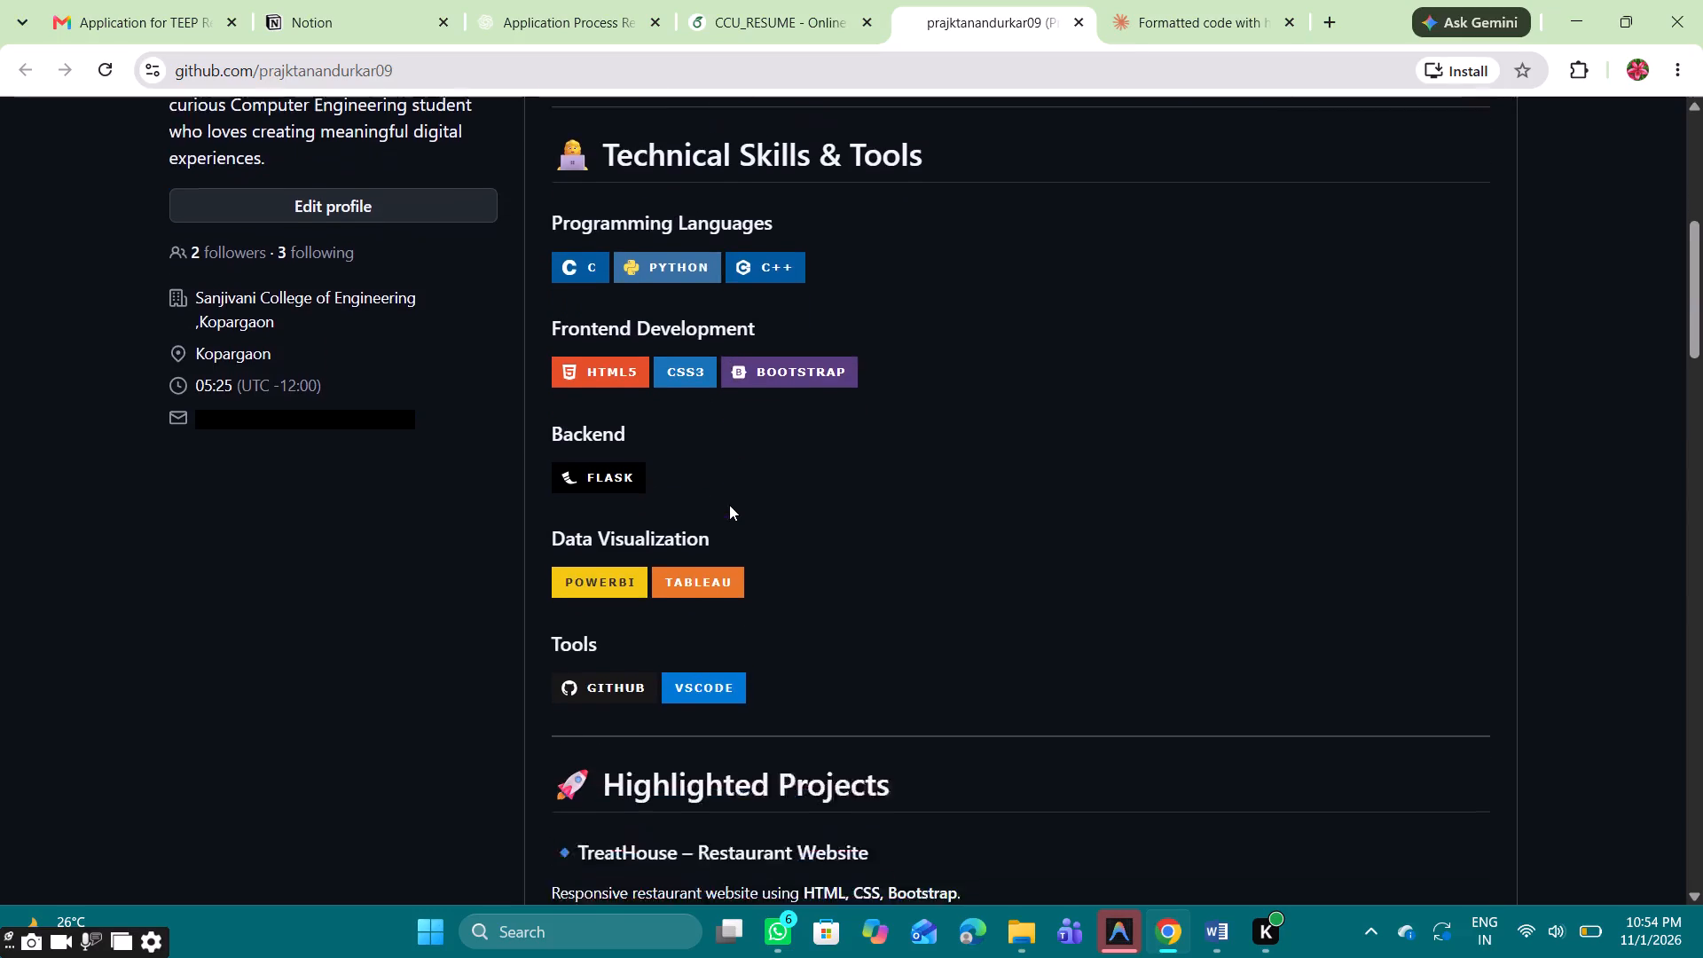
{"action": "scroll", "coordinate": [729, 505], "scroll_direction": "down", "scroll_amount": 1}
{"action": "scroll", "coordinate": [791, 437], "scroll_direction": "down", "scroll_amount": 4}
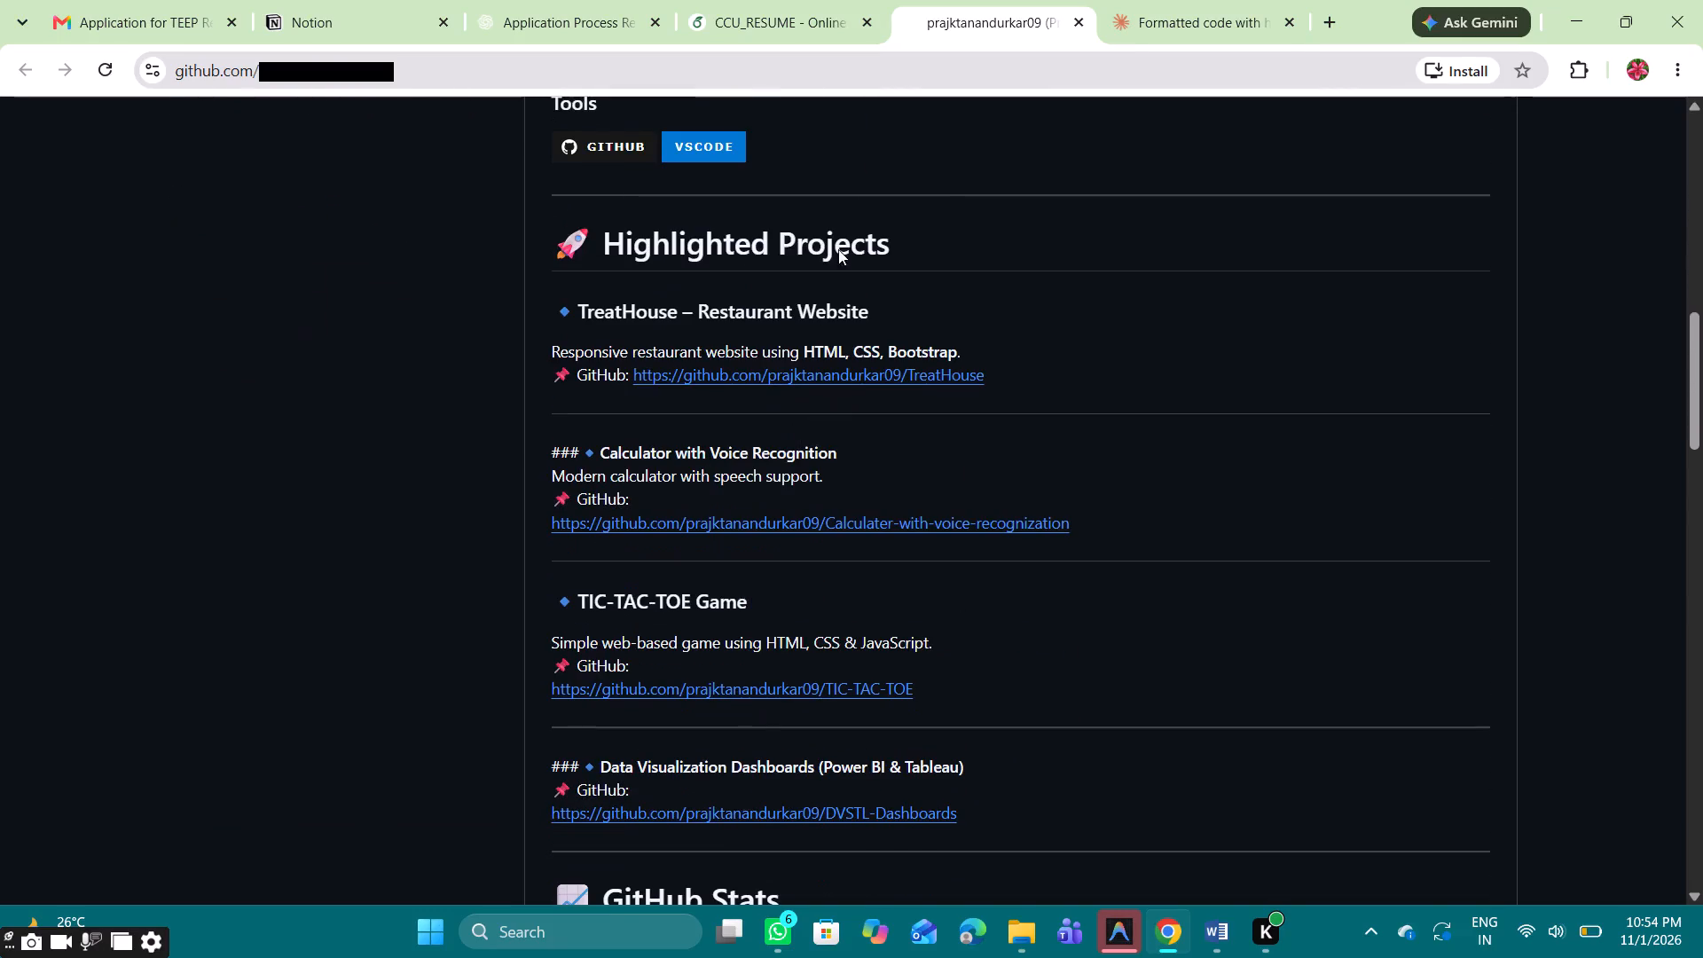
{"action": "left_click", "coordinate": [1082, 20]}
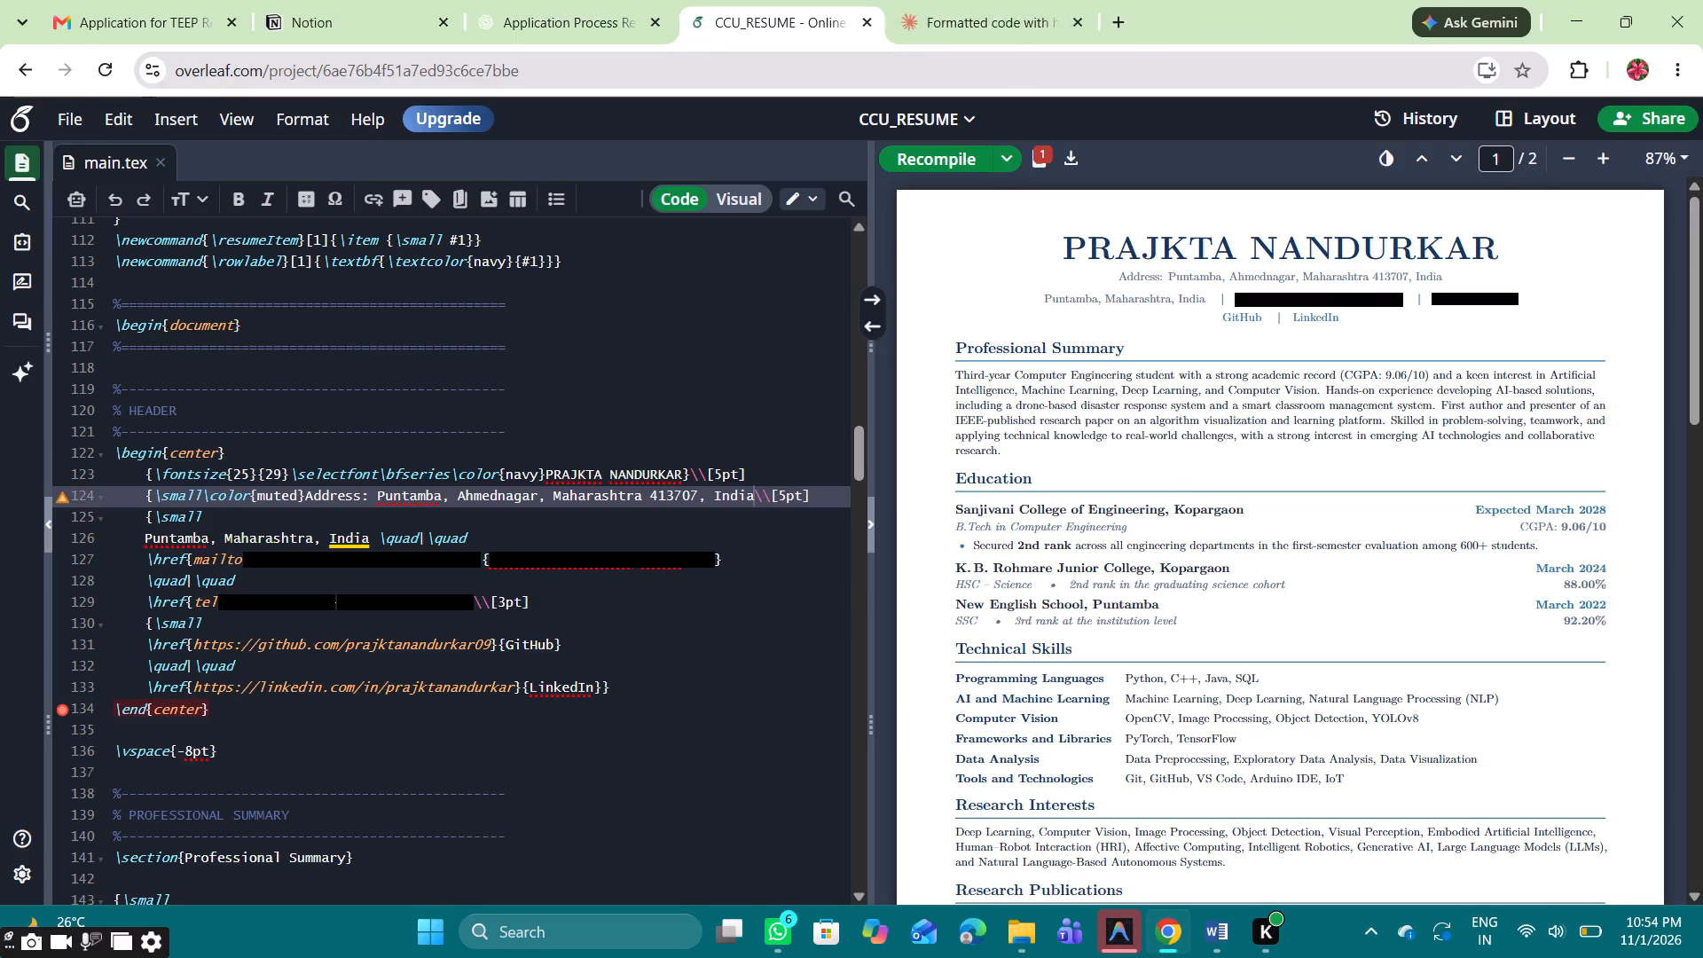
{"action": "scroll", "coordinate": [1161, 493], "scroll_direction": "down", "scroll_amount": 3}
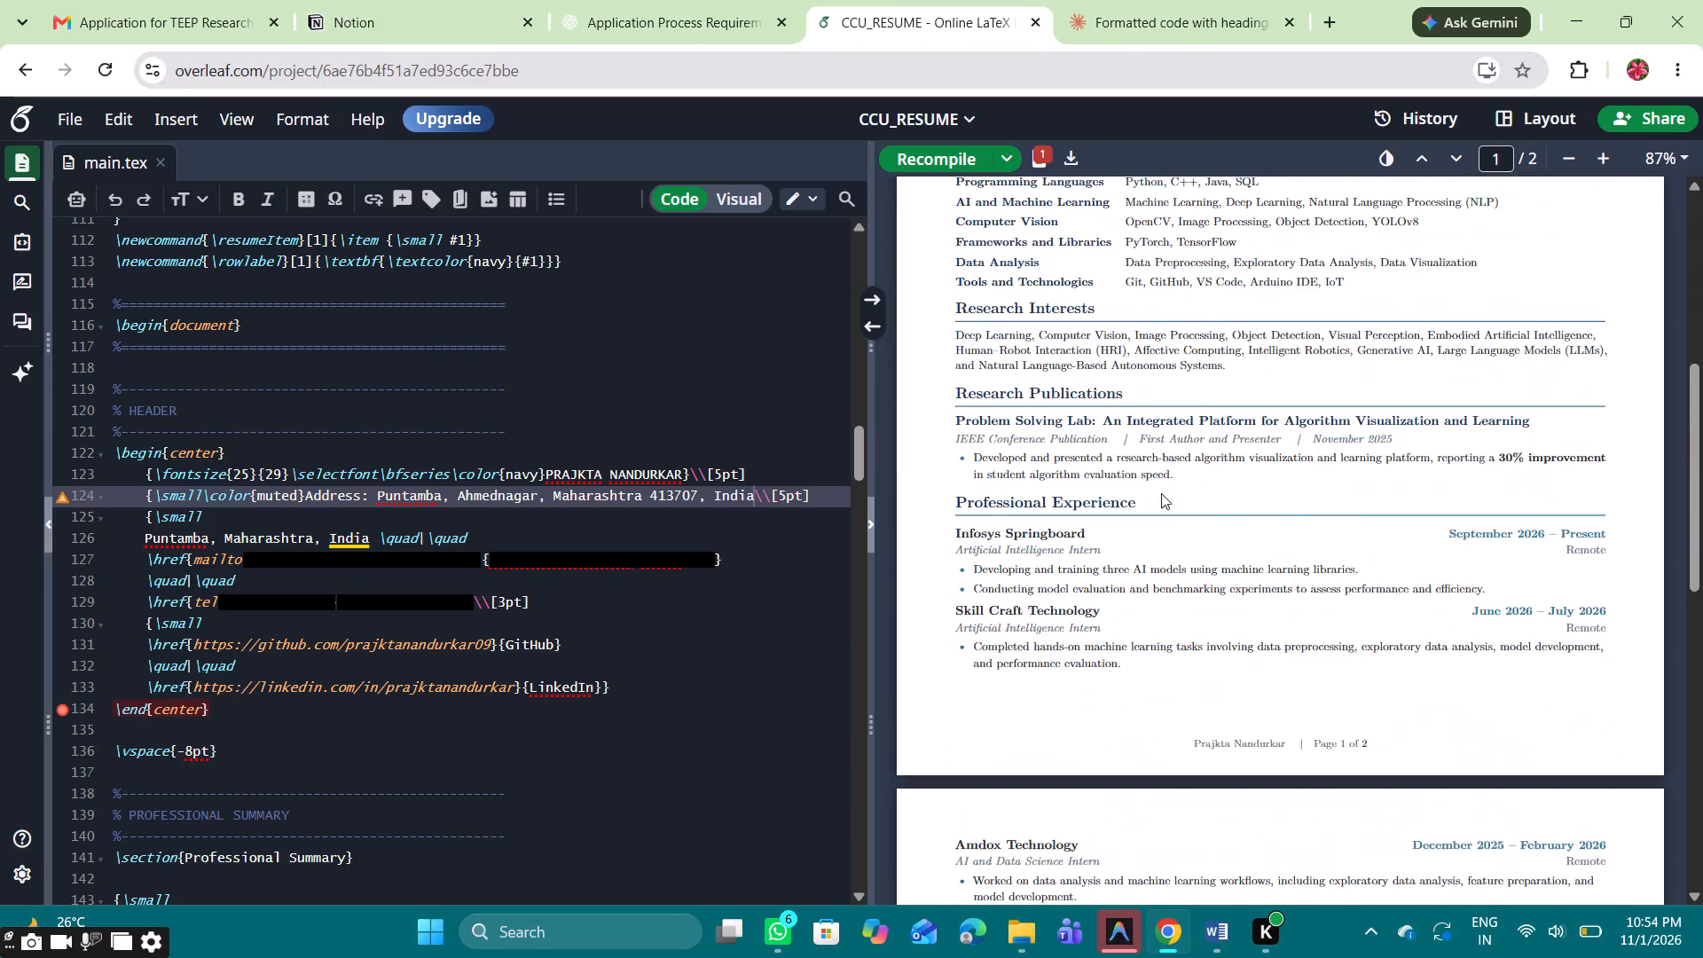
{"action": "scroll", "coordinate": [1161, 493], "scroll_direction": "up", "scroll_amount": 7}
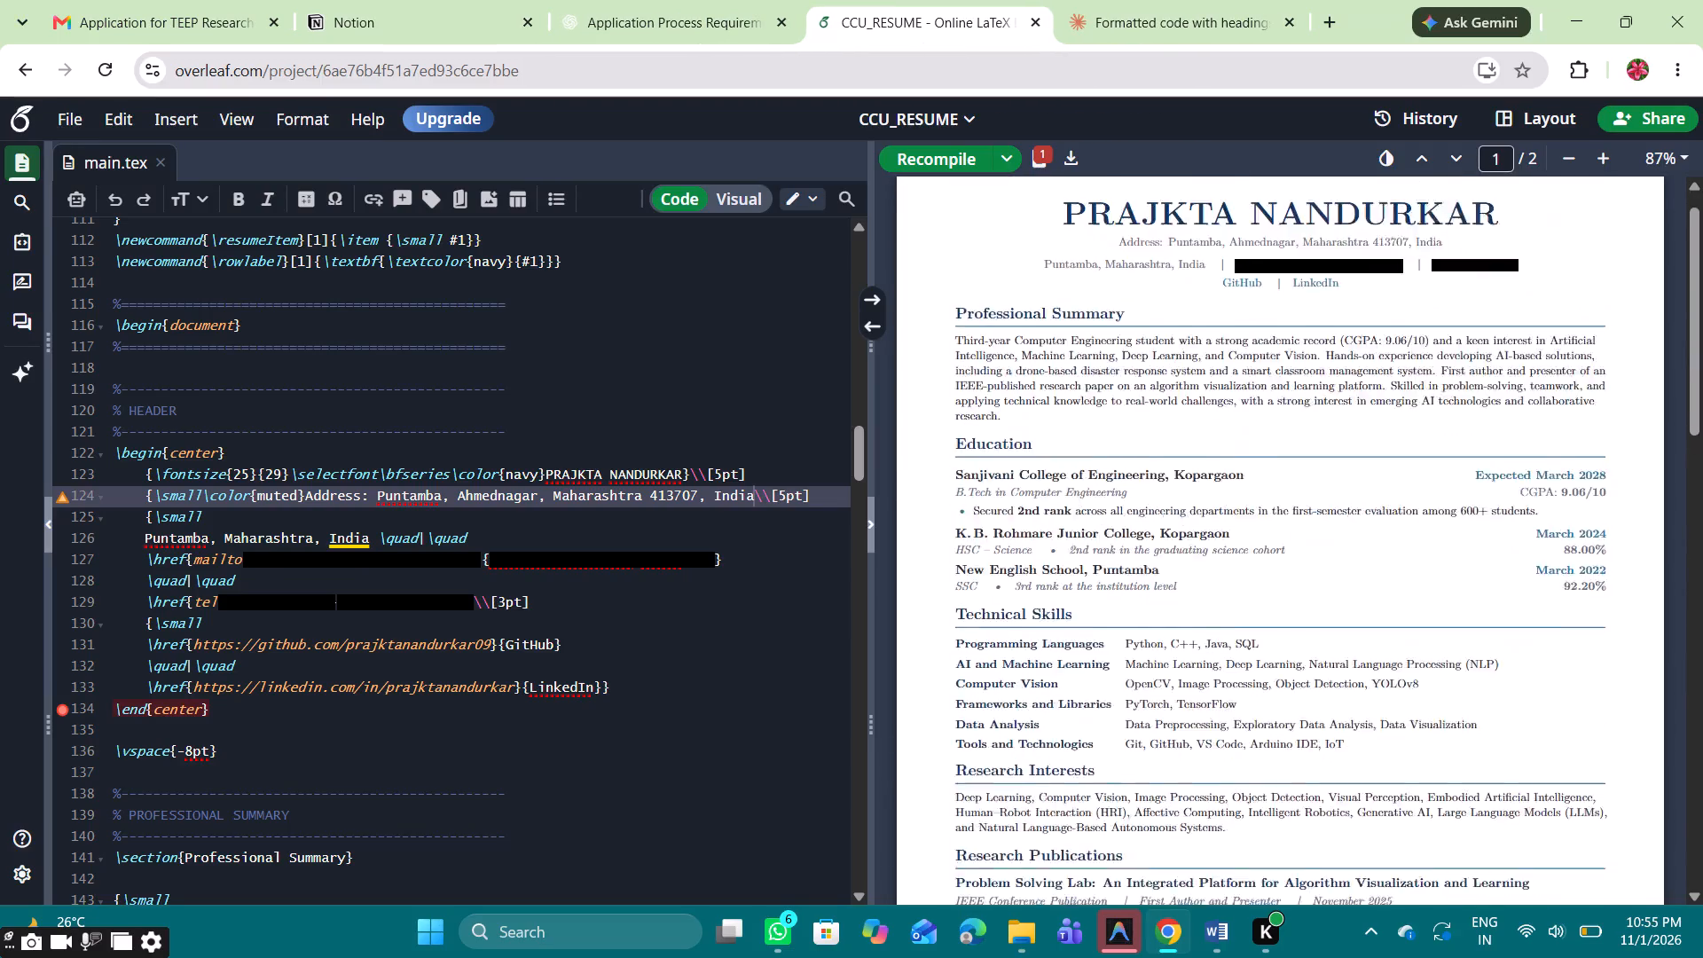
{"action": "scroll", "coordinate": [1093, 588], "scroll_direction": "left", "scroll_amount": 1}
{"action": "scroll", "coordinate": [569, 576], "scroll_direction": "down", "scroll_amount": 1}
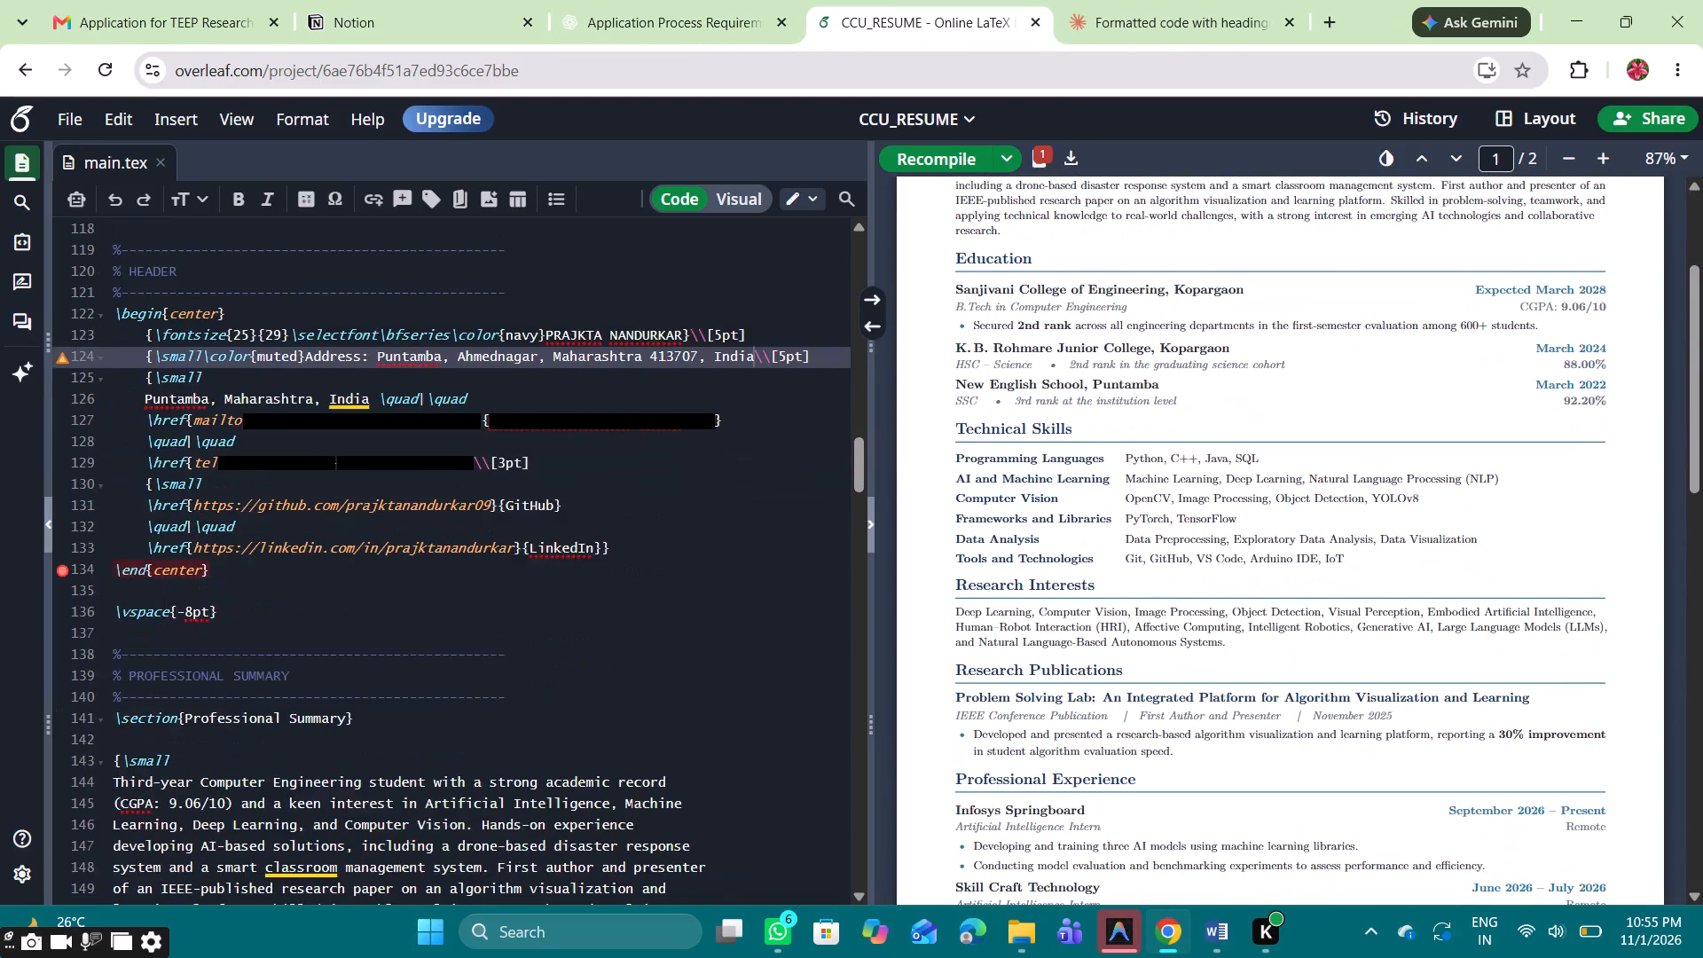
{"action": "scroll", "coordinate": [486, 509], "scroll_direction": "down", "scroll_amount": 9}
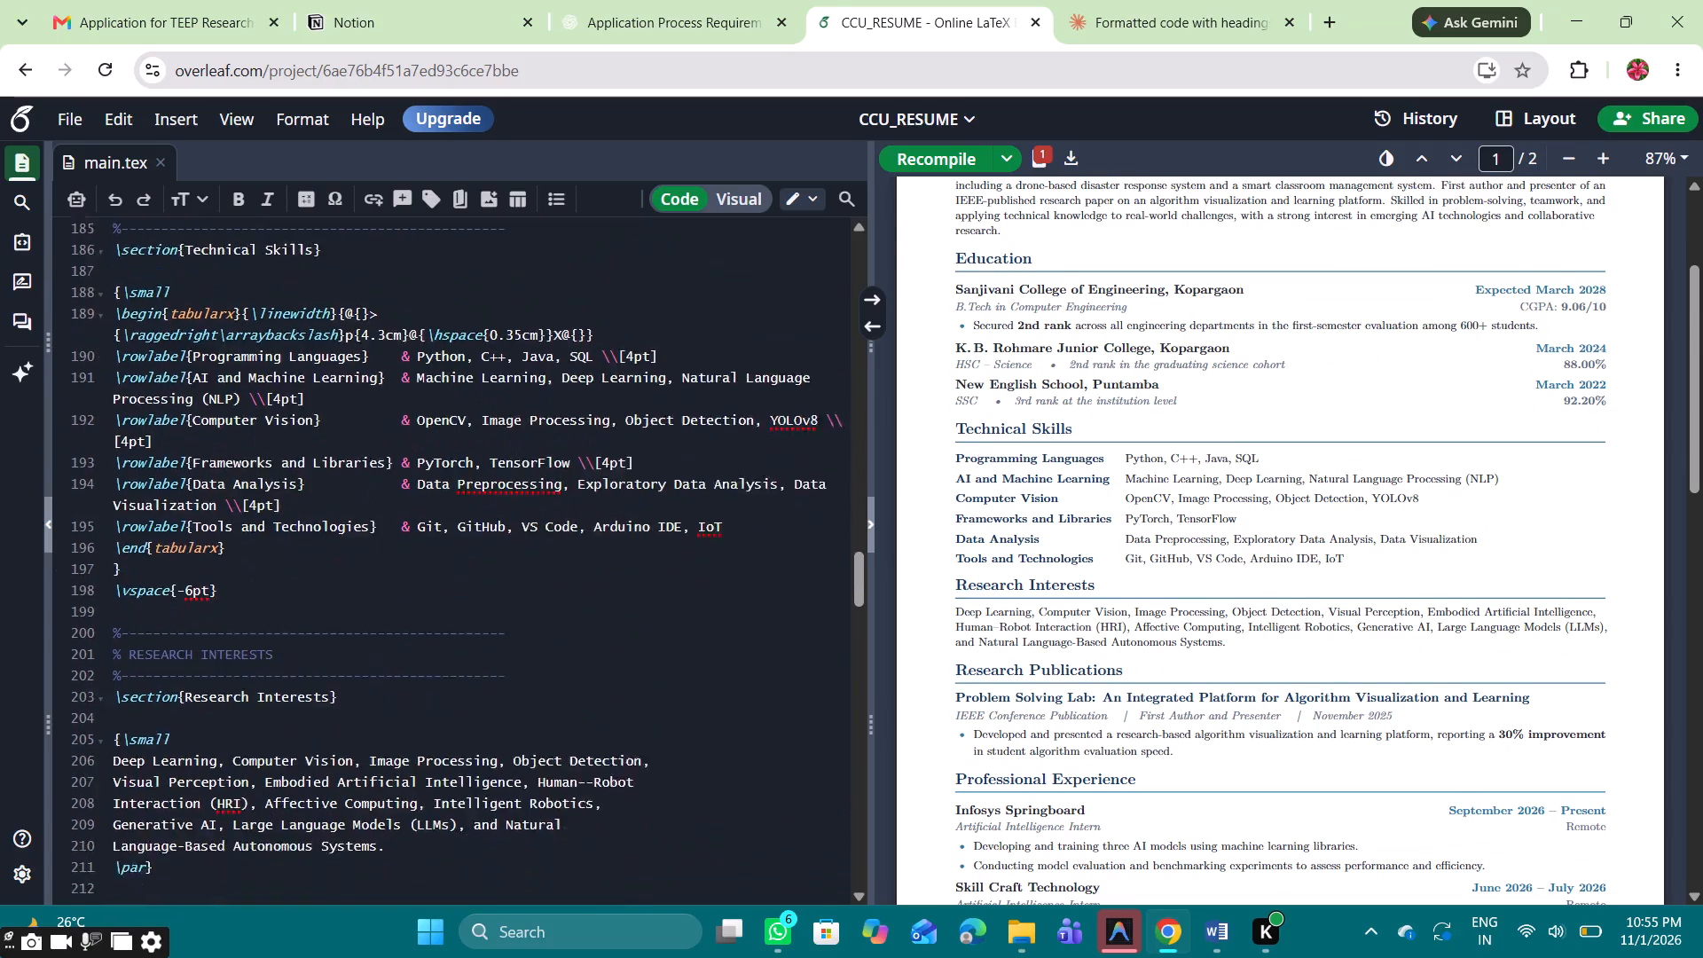
{"action": "scroll", "coordinate": [486, 509], "scroll_direction": "down", "scroll_amount": 8}
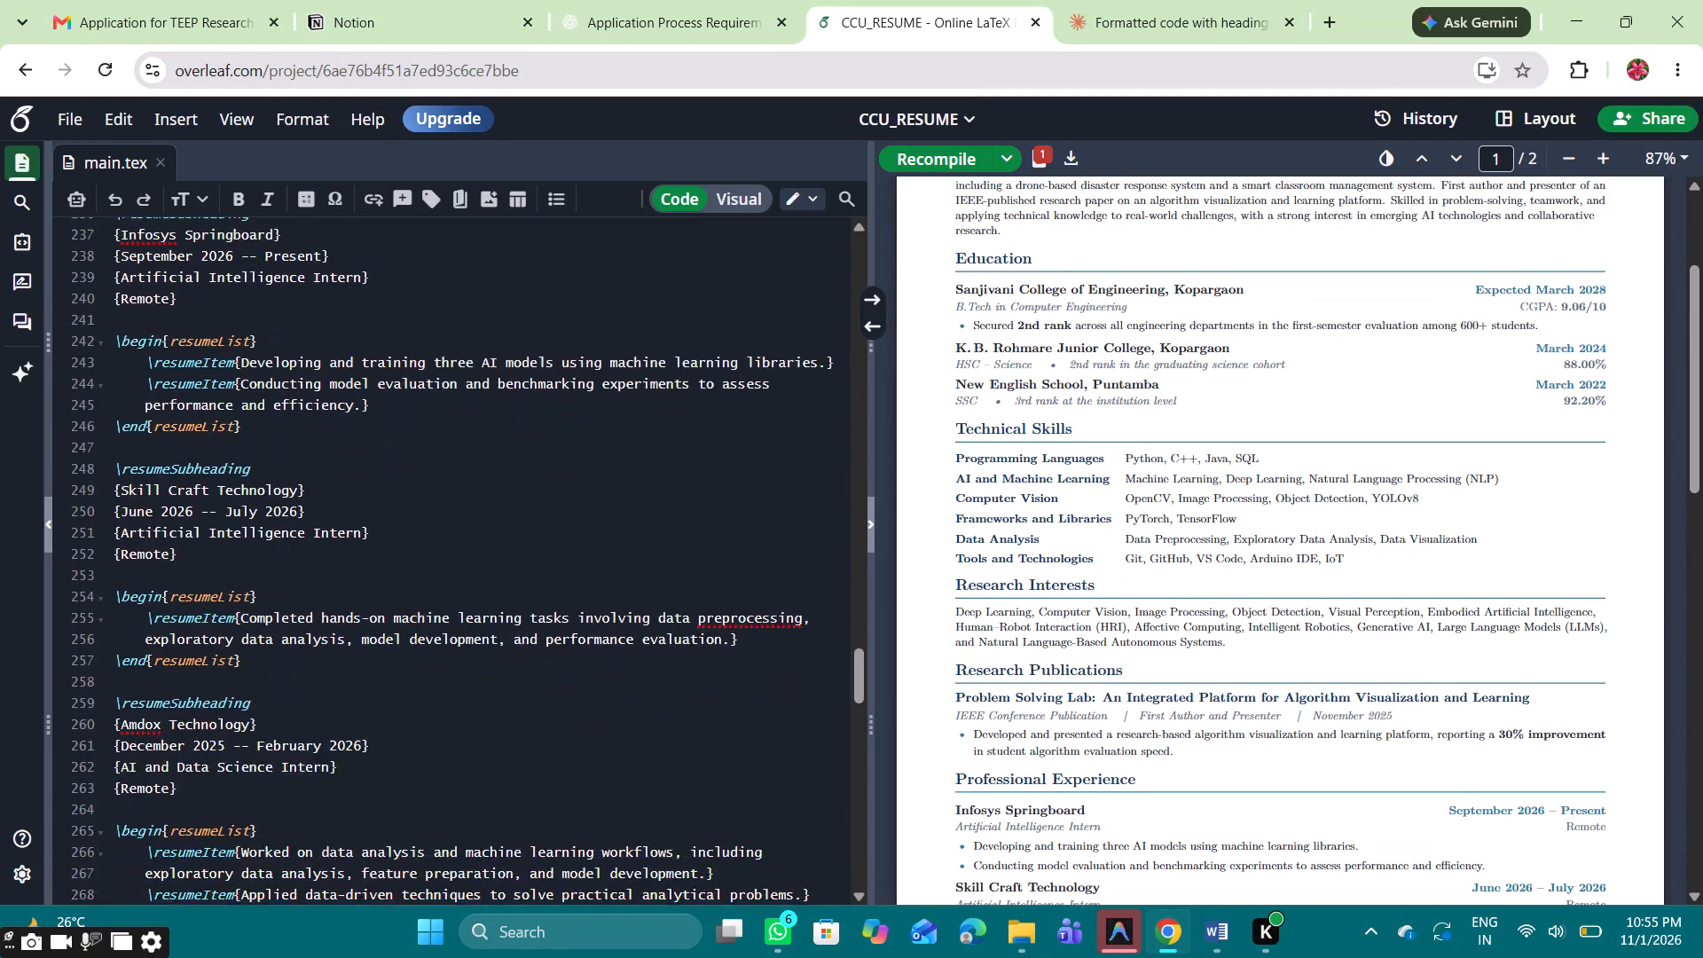
{"action": "scroll", "coordinate": [486, 509], "scroll_direction": "down", "scroll_amount": 5}
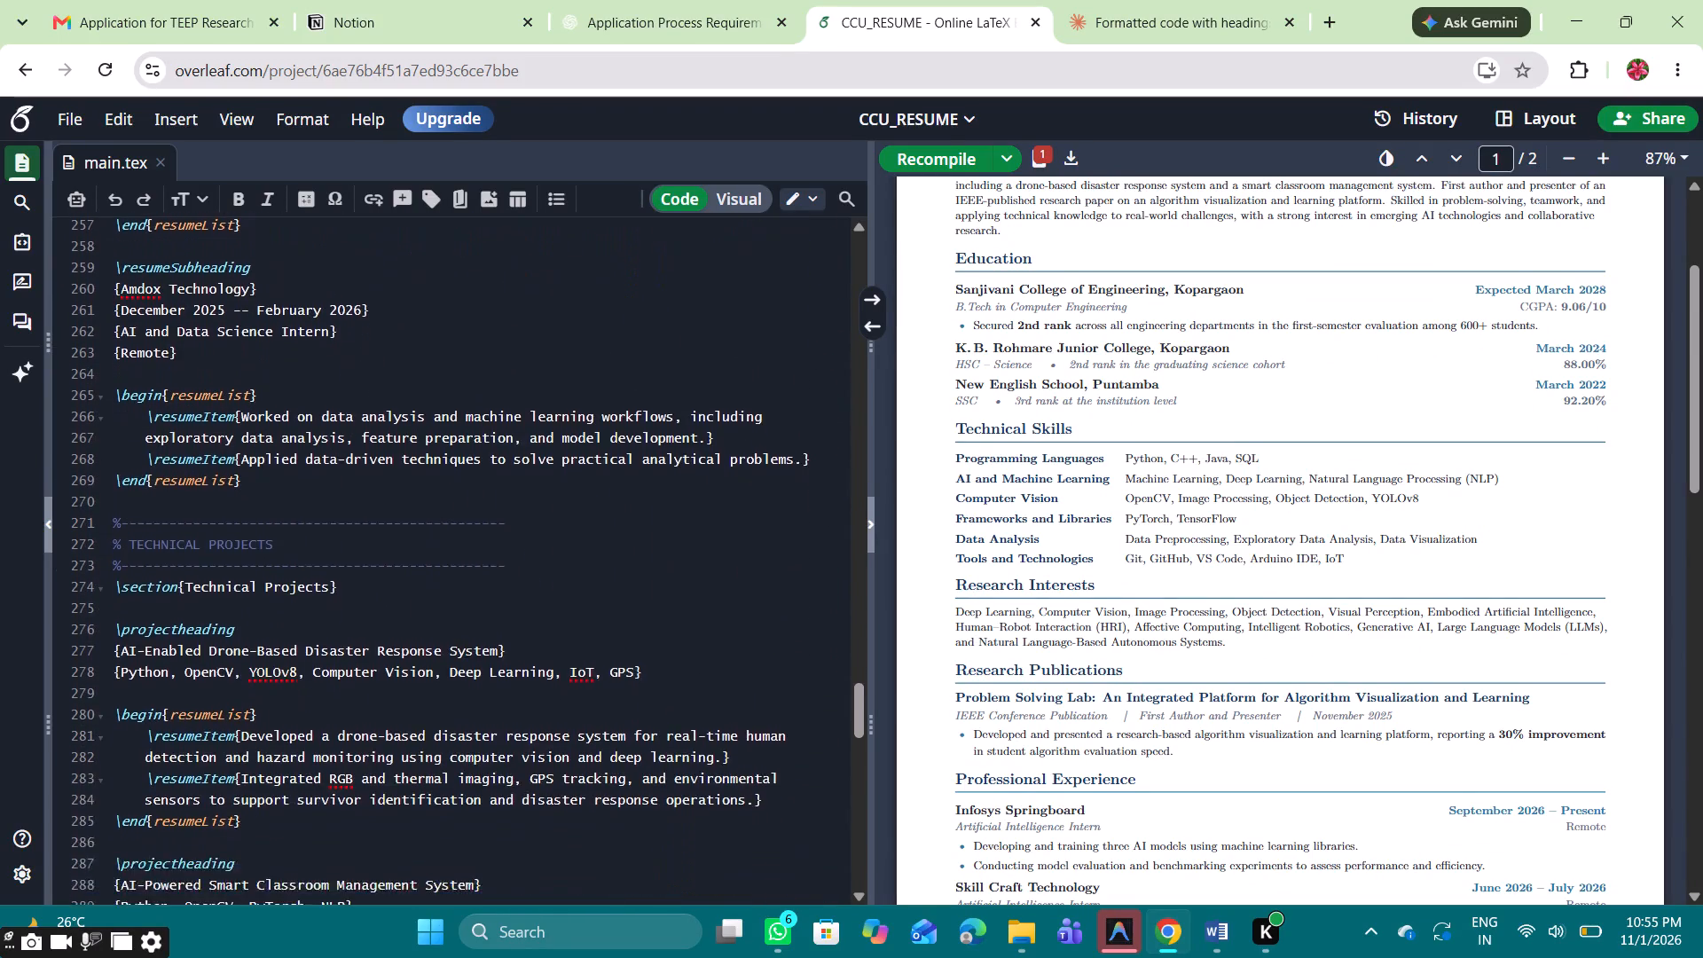
{"action": "scroll", "coordinate": [486, 509], "scroll_direction": "down", "scroll_amount": 4}
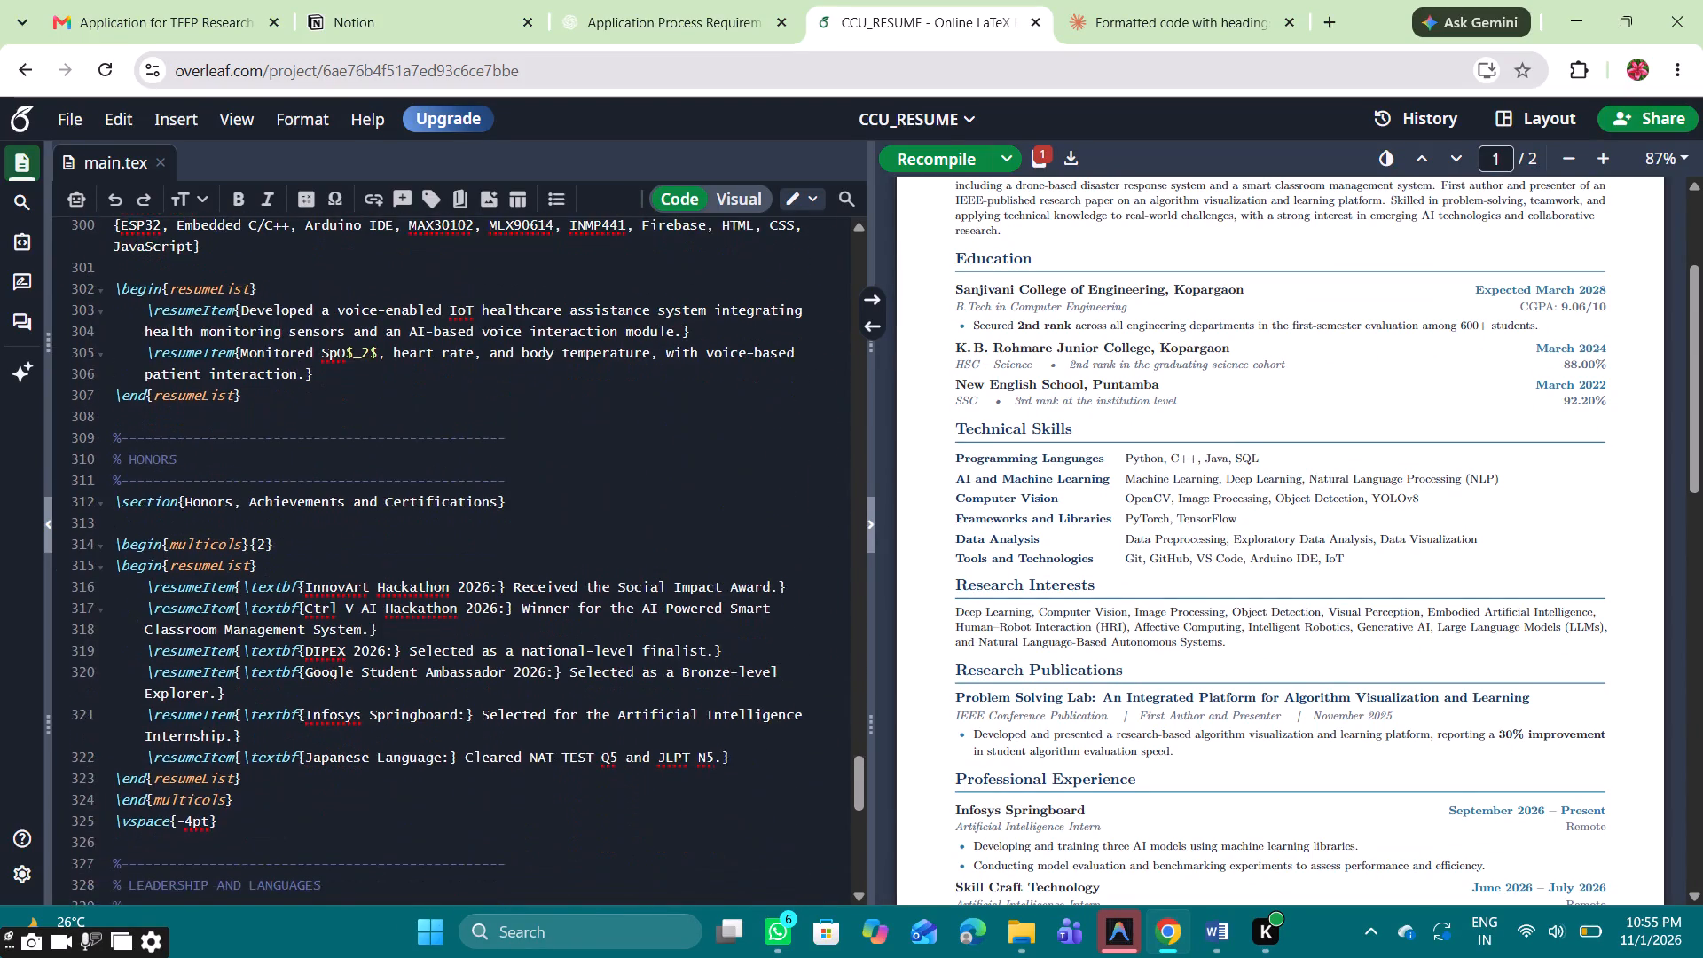
{"action": "scroll", "coordinate": [486, 509], "scroll_direction": "up", "scroll_amount": 4}
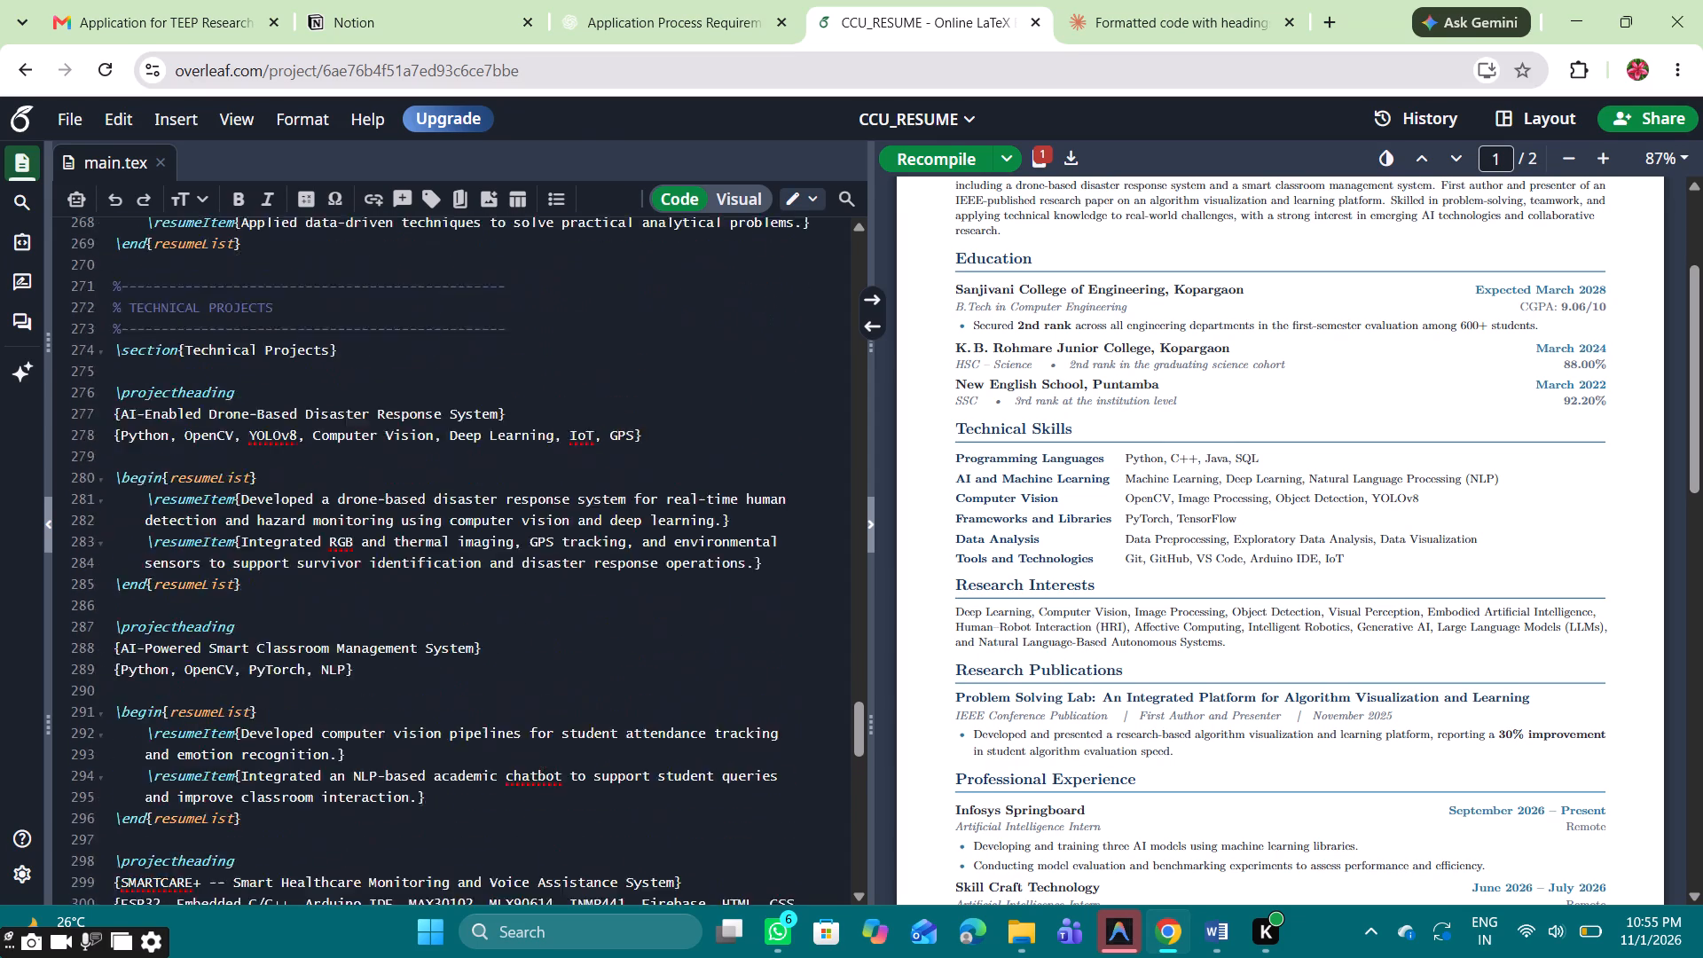
{"action": "scroll", "coordinate": [486, 509], "scroll_direction": "up", "scroll_amount": 4}
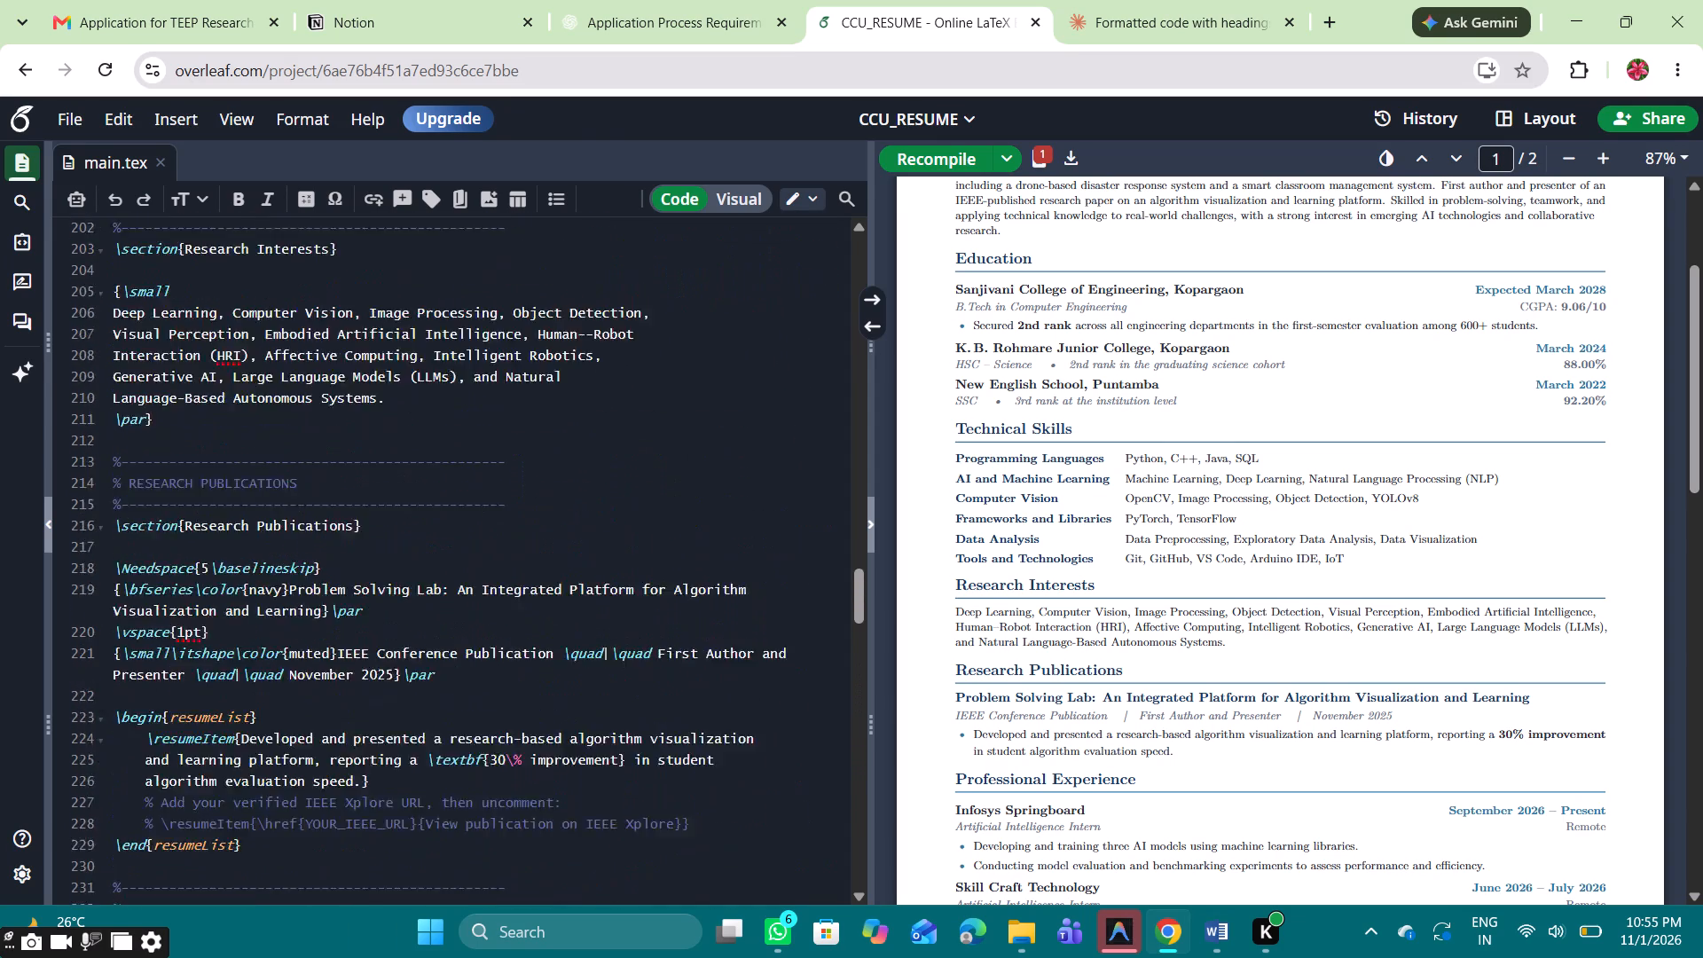
{"action": "scroll", "coordinate": [486, 509], "scroll_direction": "up", "scroll_amount": 4}
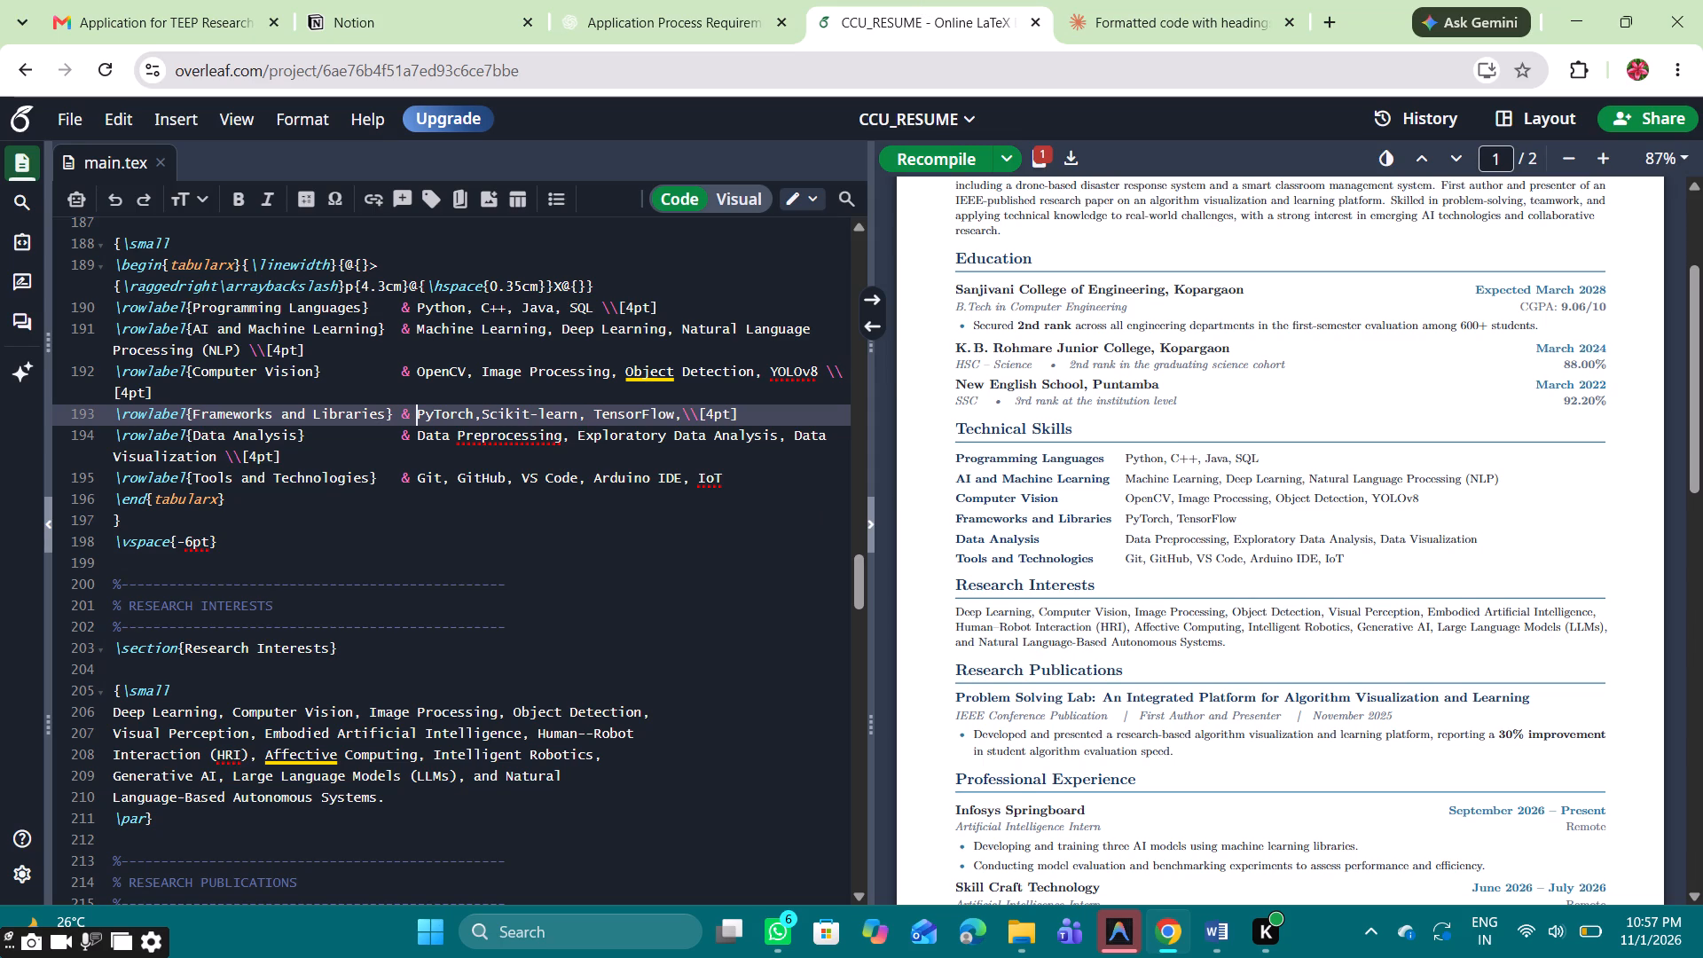
Delete the whole Frameworks and Libraries row from the Technical Skills table in main.tex and recompile the resume.
{"action": "left_click", "coordinate": [748, 409]}
{"action": "left_click_drag", "start_coordinate": [115, 412], "coordinate": [741, 412]}
{"action": "key", "text": "BackSpace"}
{"action": "key", "text": "BackSpace"}
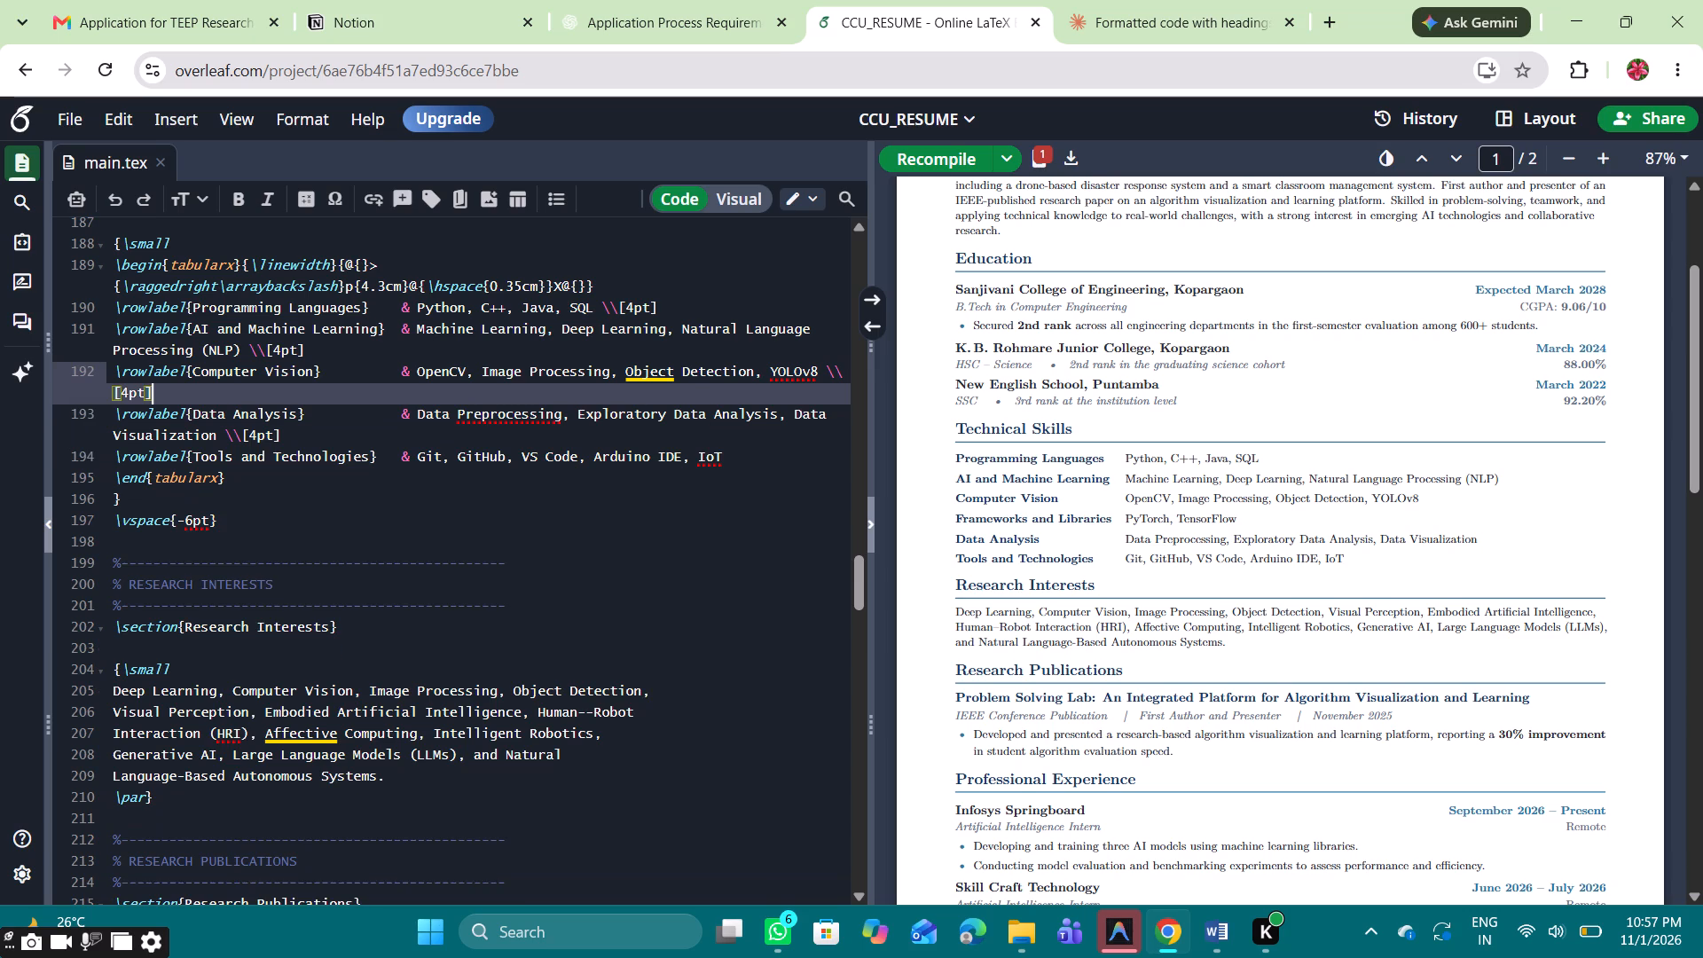
{"action": "scroll", "coordinate": [466, 535], "scroll_direction": "down", "scroll_amount": 1}
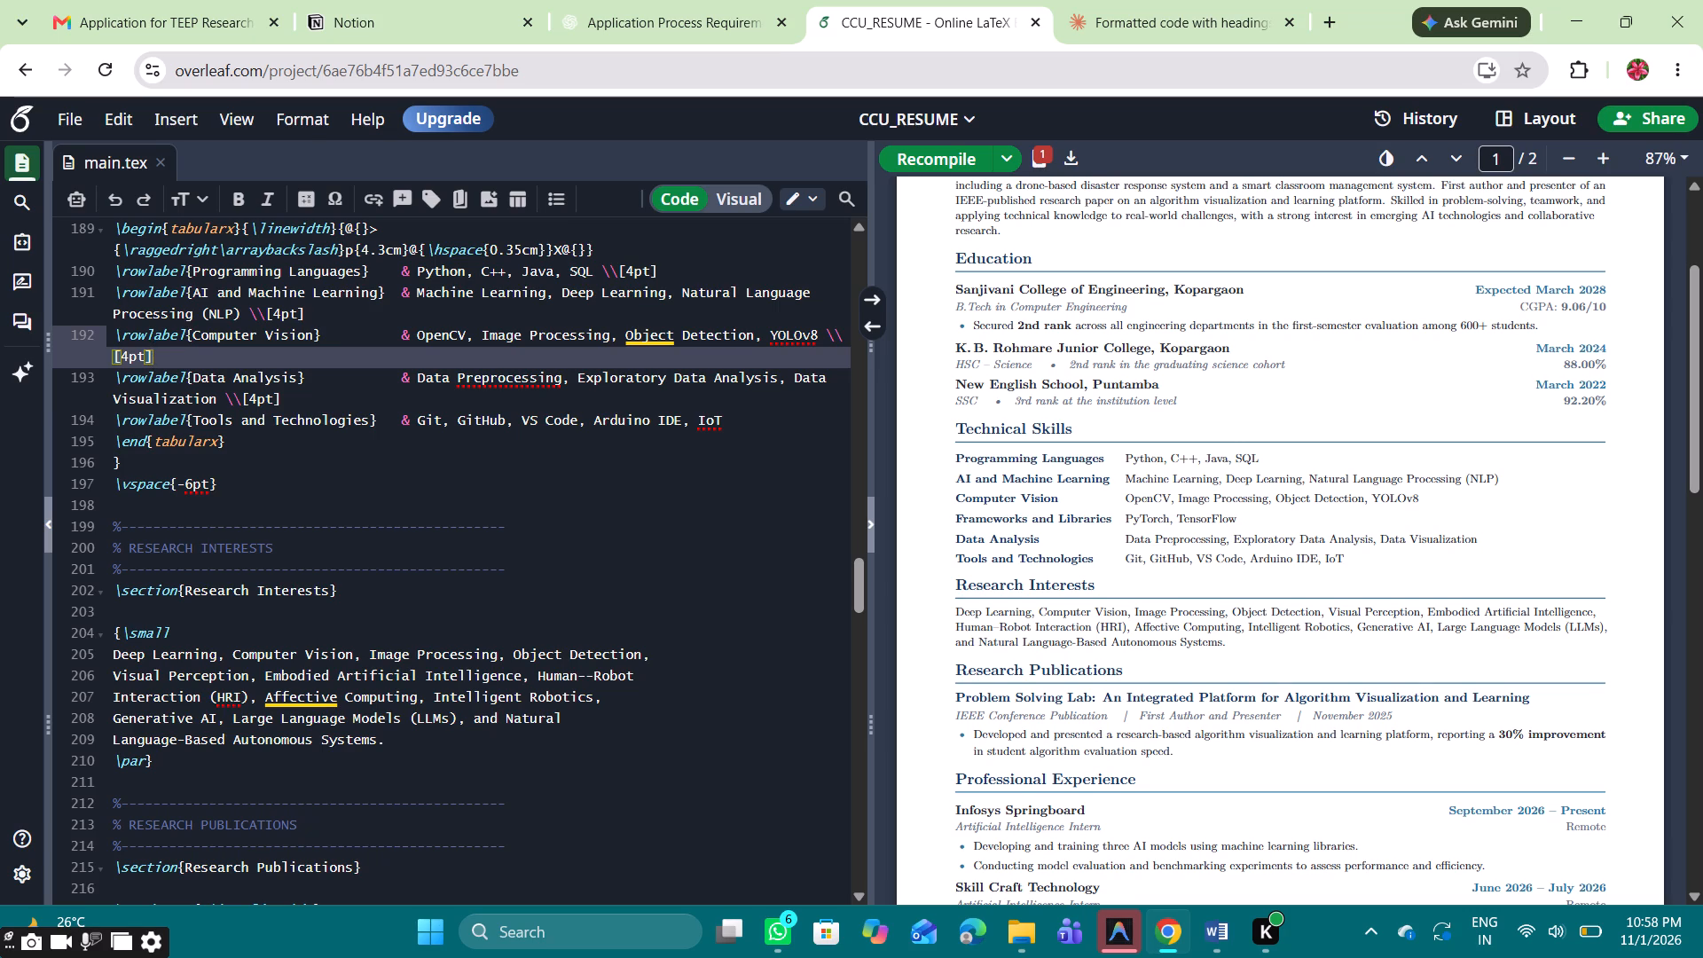
{"action": "scroll", "coordinate": [514, 294], "scroll_direction": "down", "scroll_amount": 1}
{"action": "scroll", "coordinate": [326, 363], "scroll_direction": "up", "scroll_amount": 1}
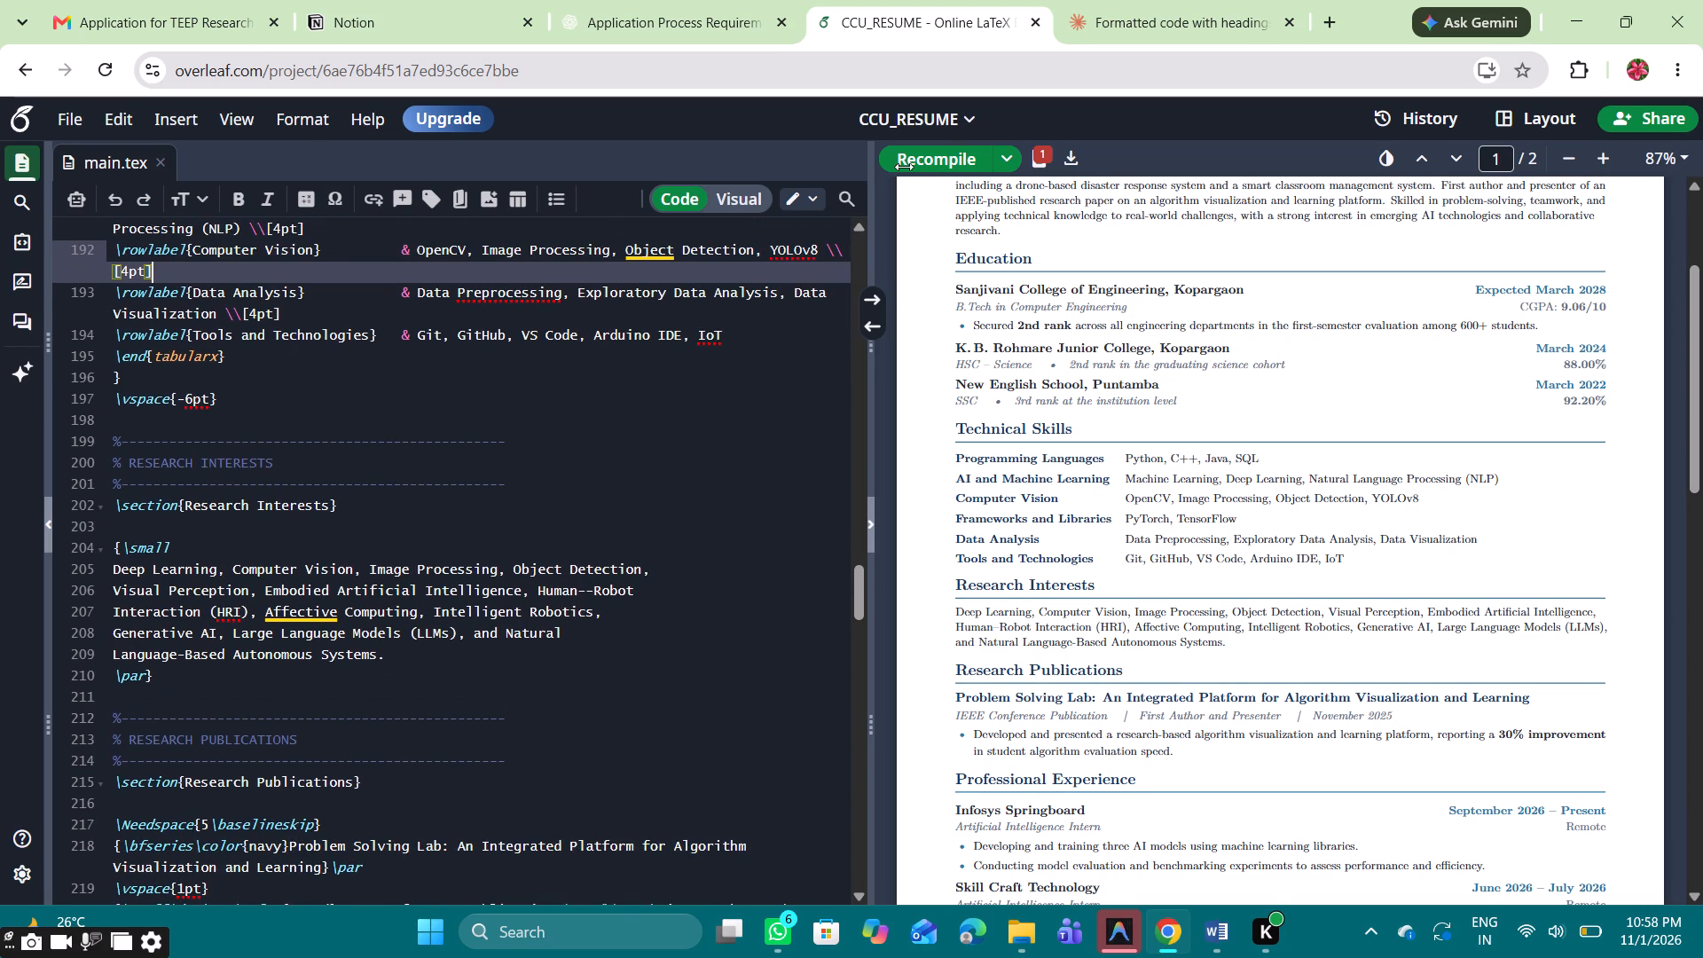
{"action": "left_click", "coordinate": [914, 154]}
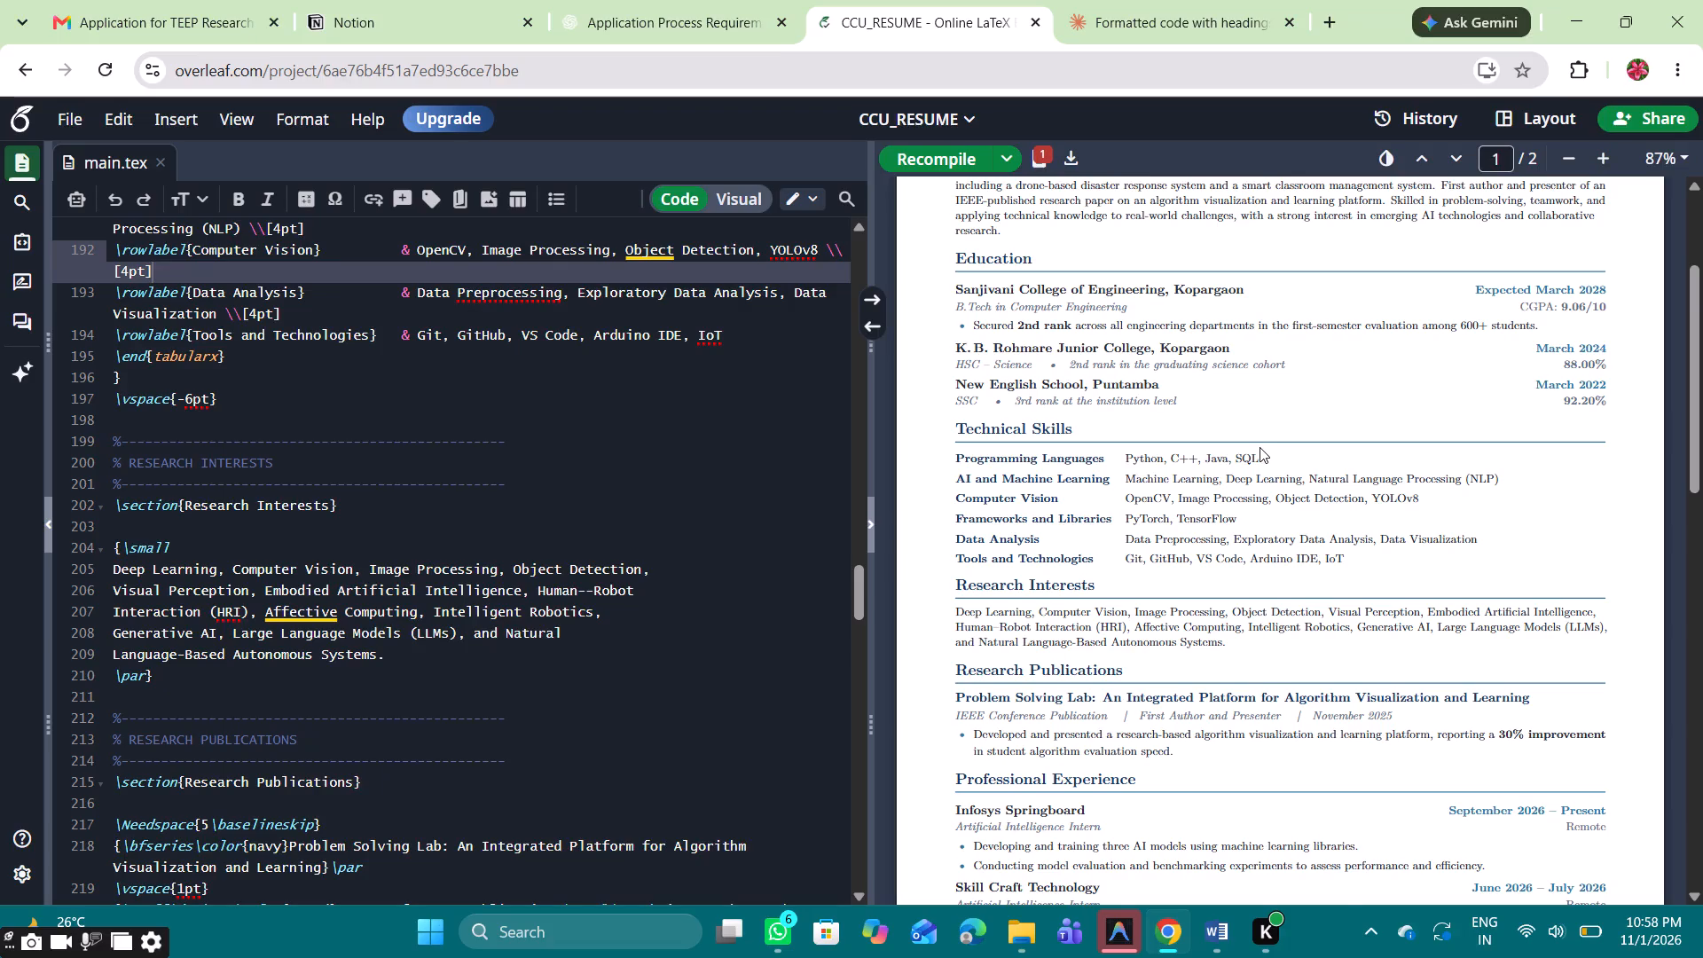
Review the recompiled resume PDF from Professional Summary and Technical Skills through Professional Experience to the start of Technical Projects.
{"action": "scroll", "coordinate": [1237, 429], "scroll_direction": "down", "scroll_amount": 1}
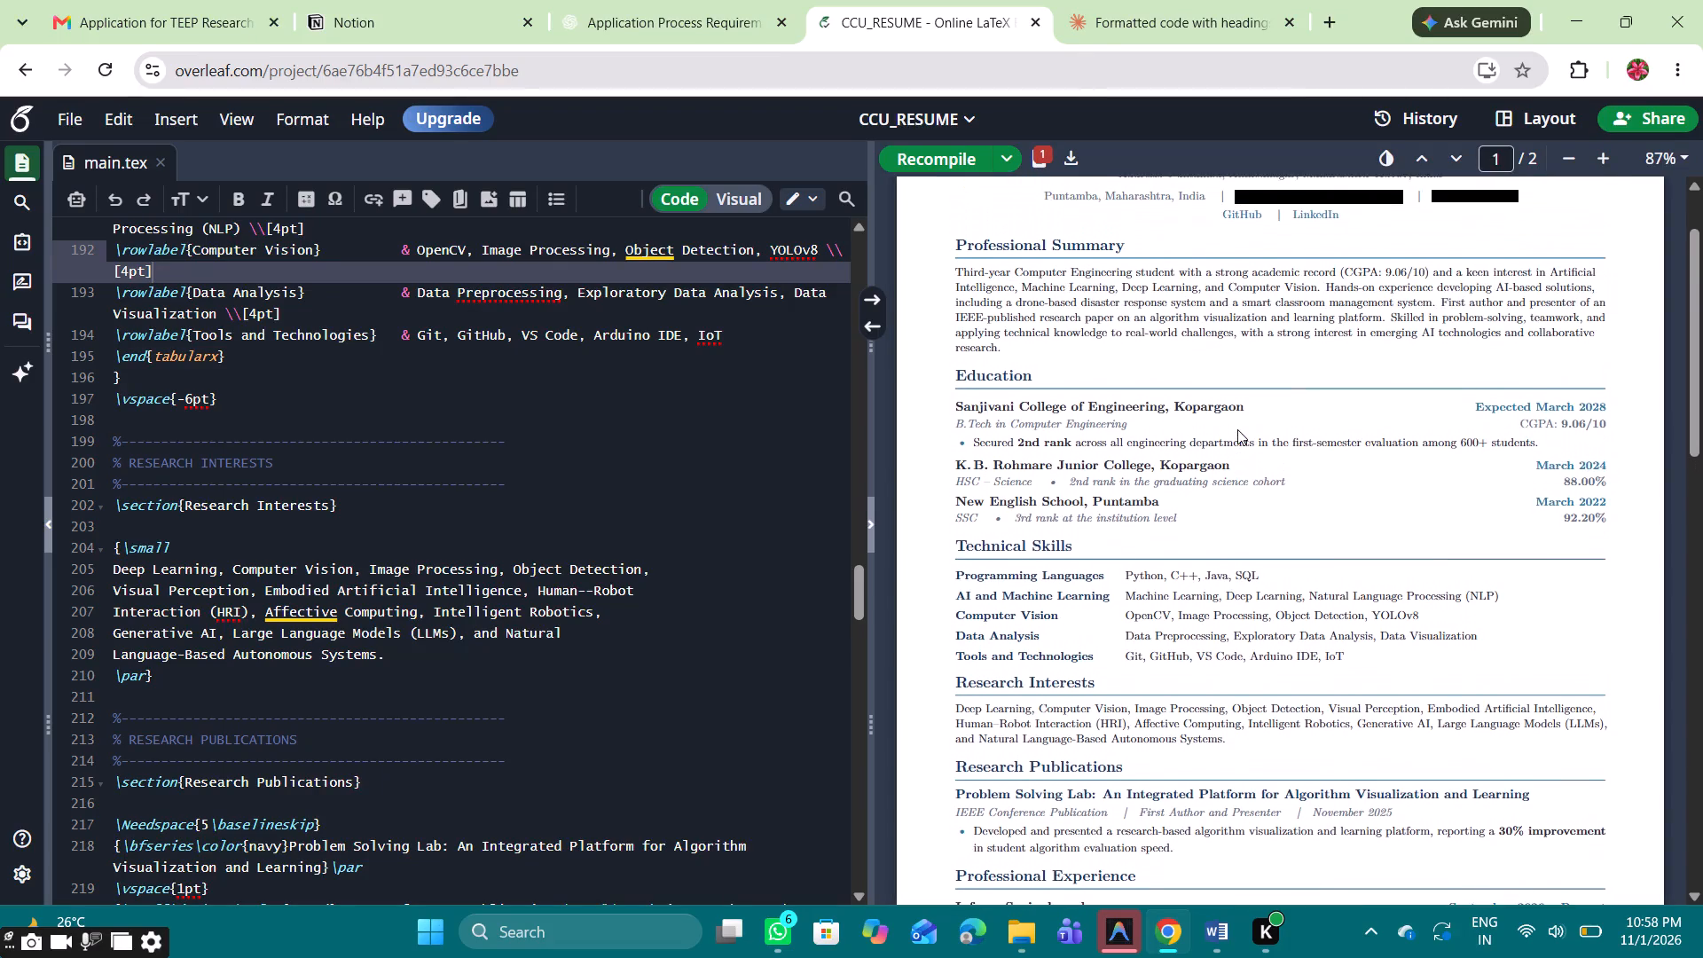
{"action": "scroll", "coordinate": [1237, 429], "scroll_direction": "down", "scroll_amount": 1}
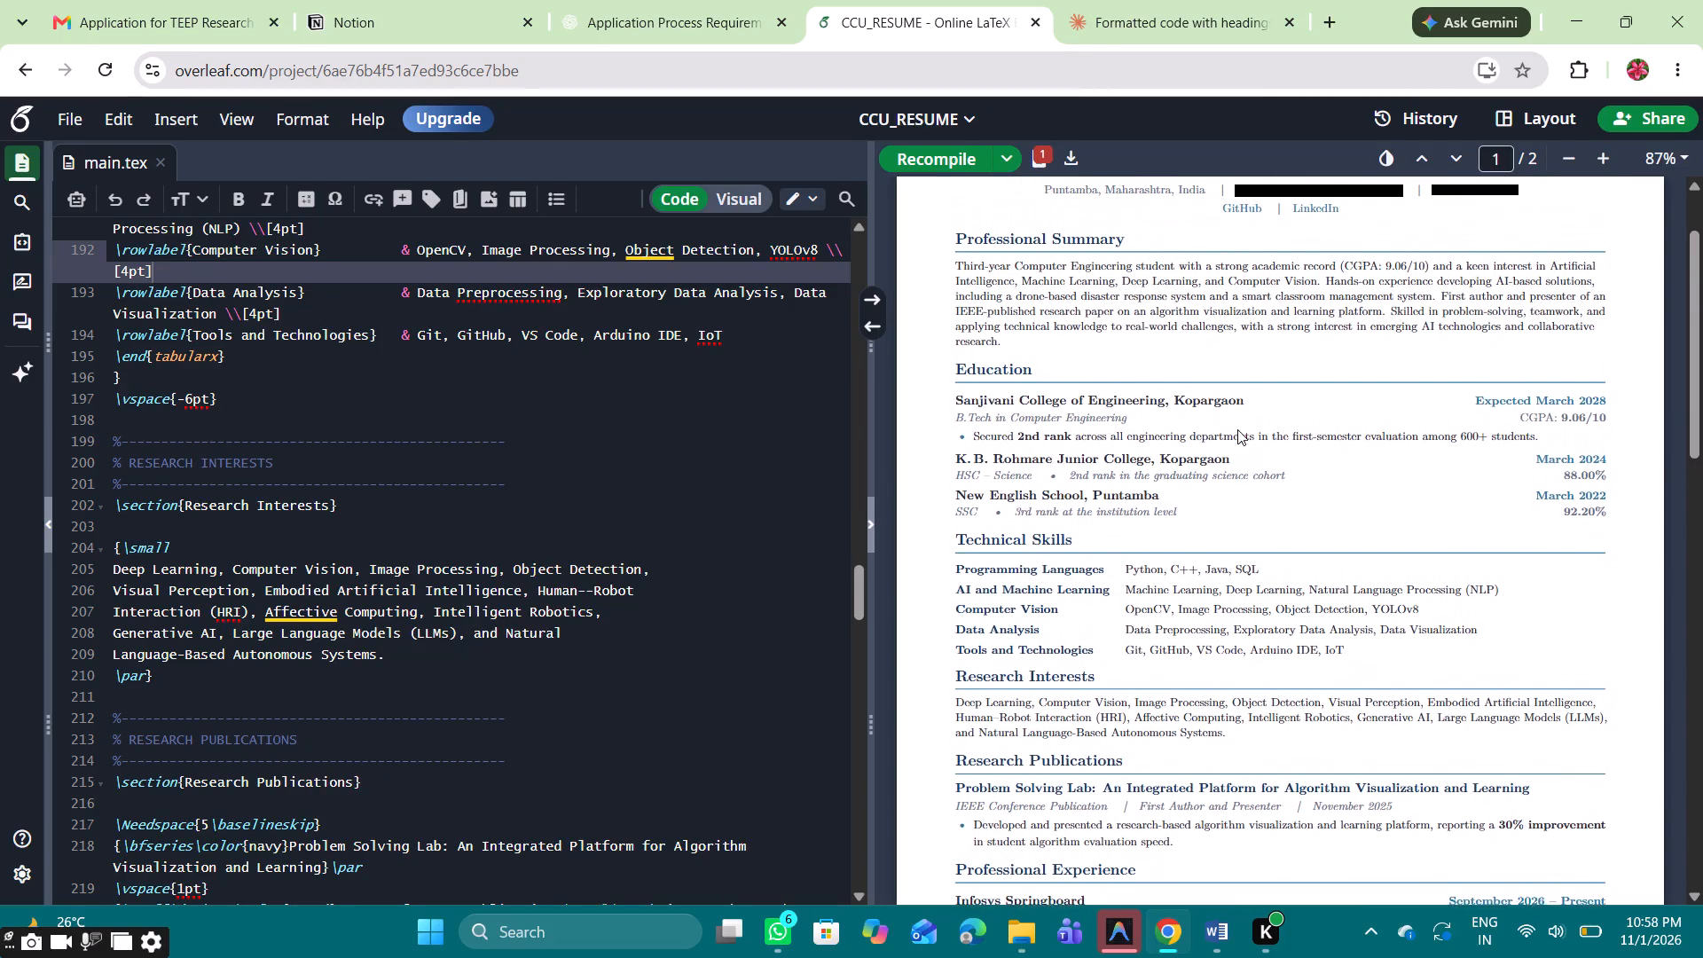
{"action": "scroll", "coordinate": [1237, 429], "scroll_direction": "down", "scroll_amount": 2}
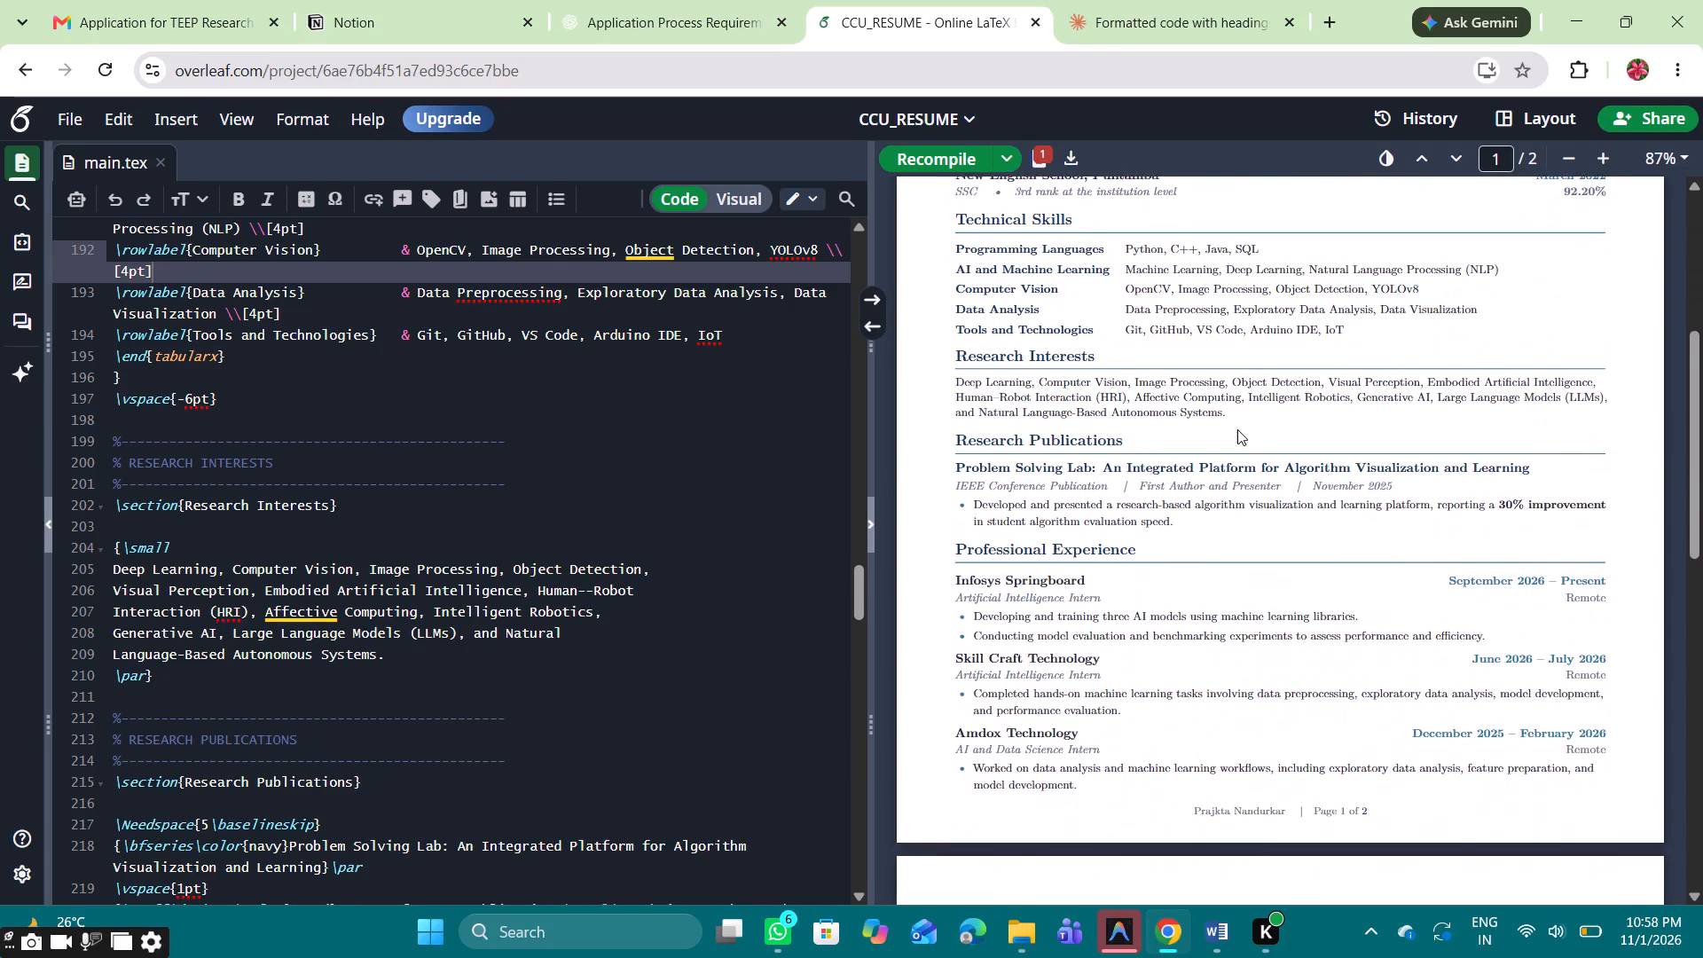
{"action": "scroll", "coordinate": [1237, 429], "scroll_direction": "down", "scroll_amount": 1}
{"action": "scroll", "coordinate": [1237, 429], "scroll_direction": "up", "scroll_amount": 1}
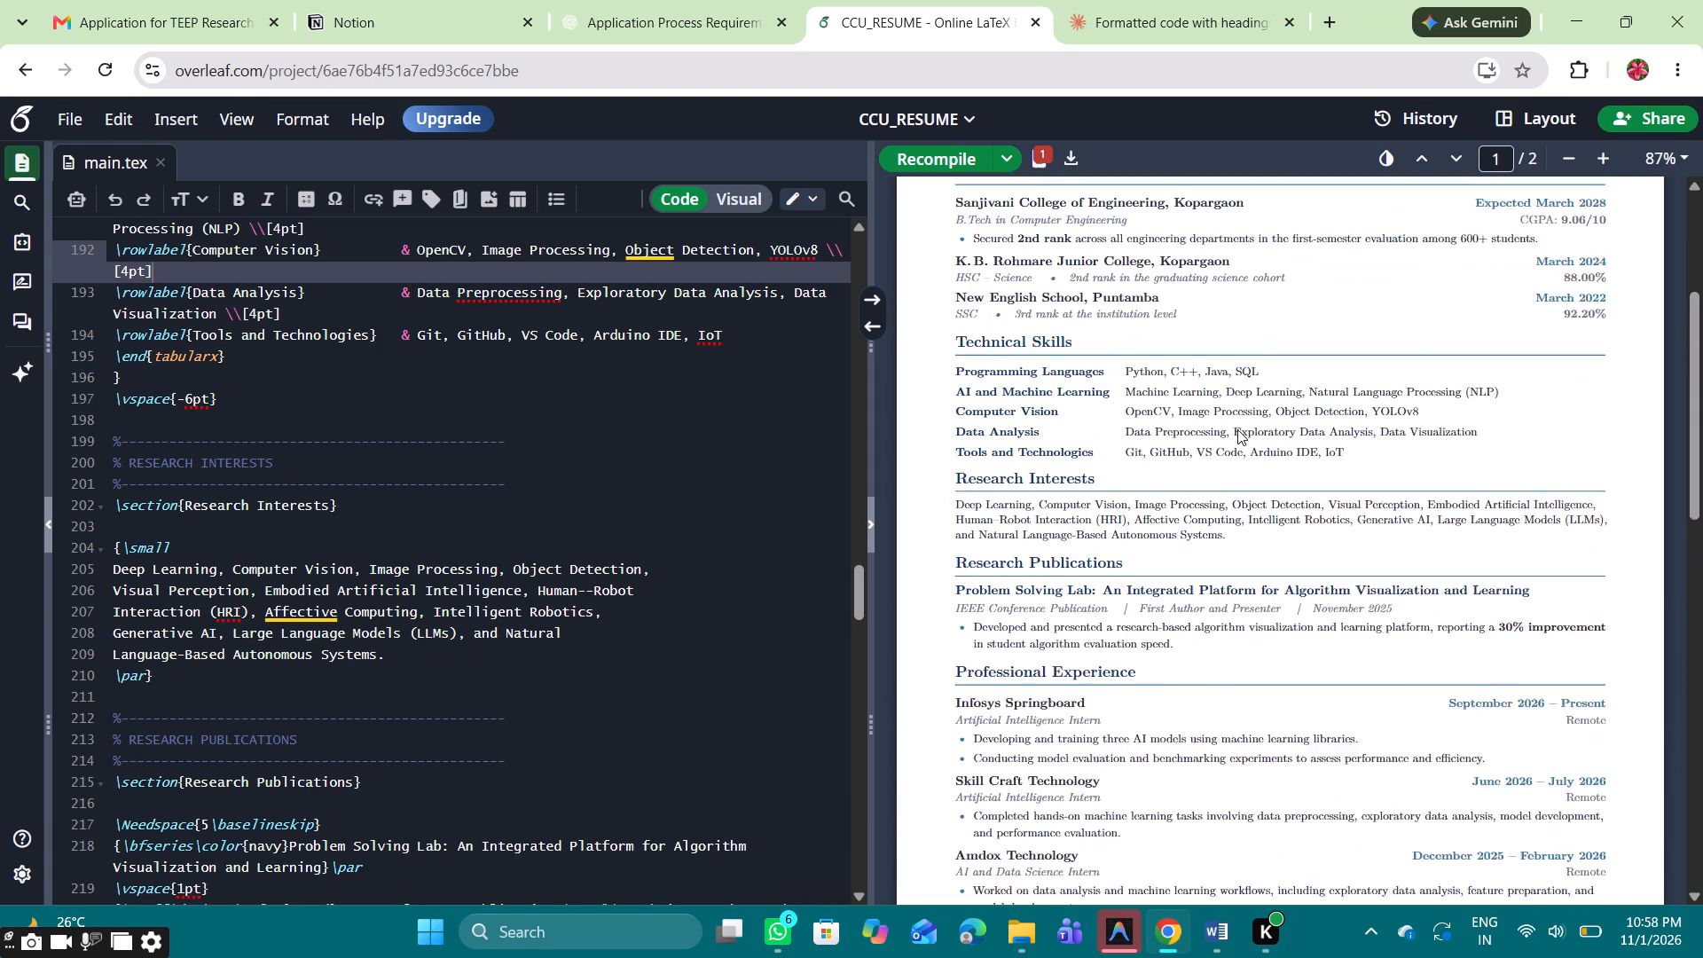
{"action": "scroll", "coordinate": [1237, 429], "scroll_direction": "up", "scroll_amount": 1}
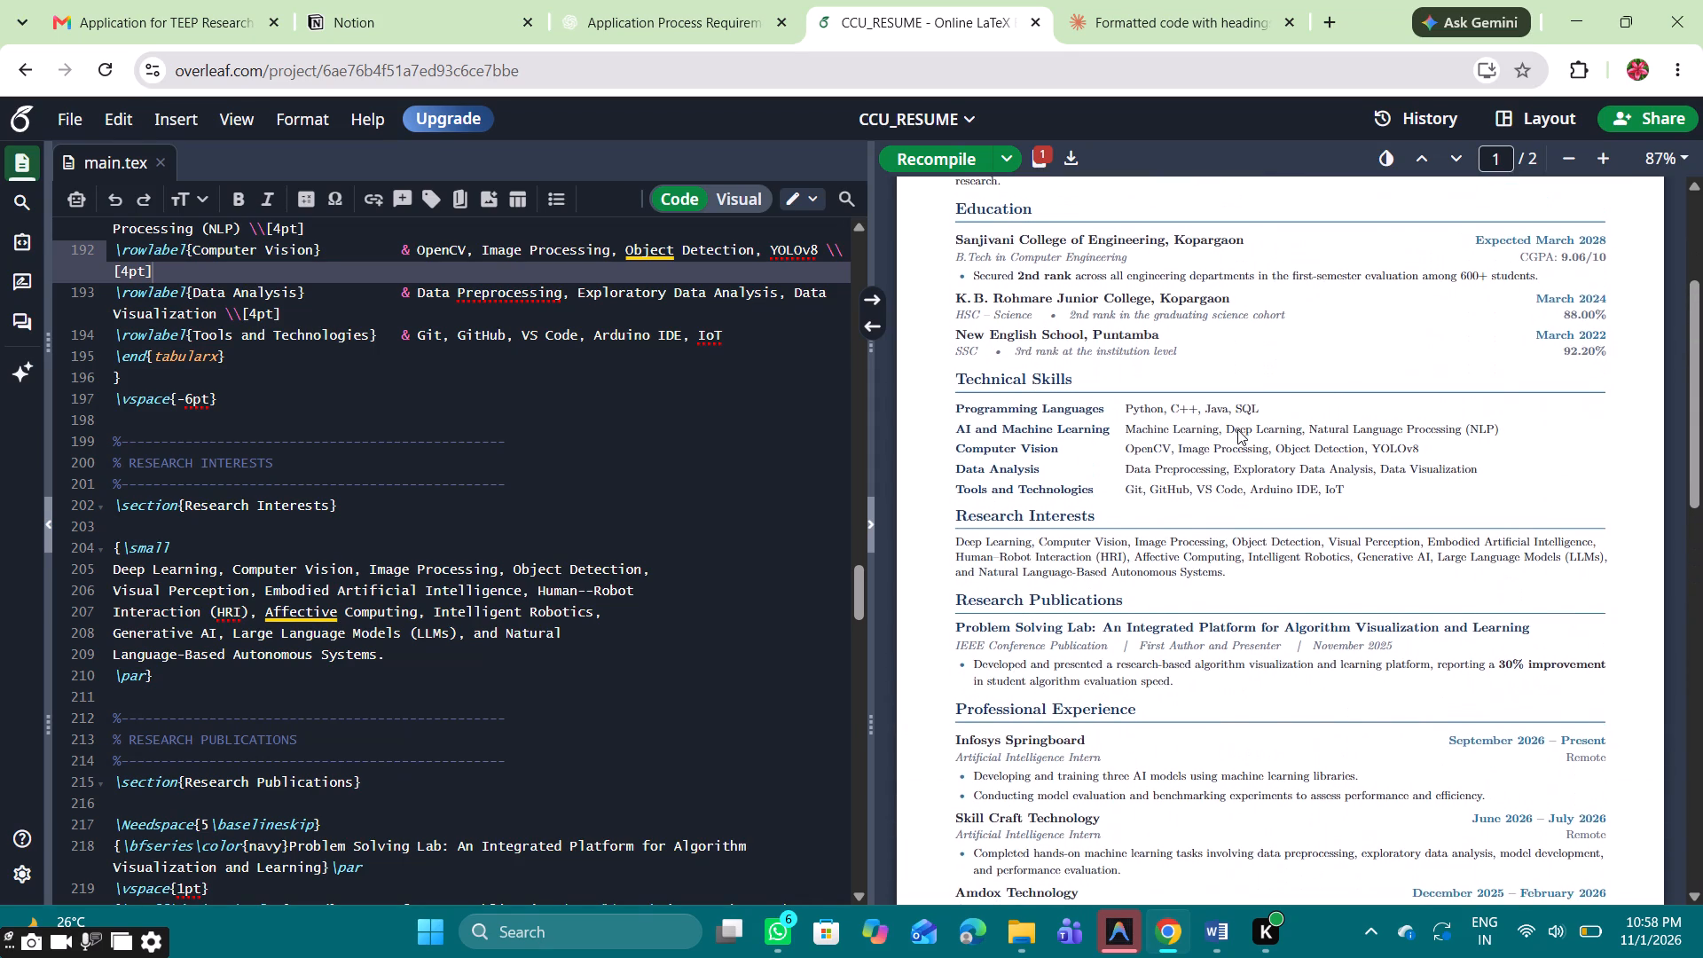
{"action": "scroll", "coordinate": [1237, 429], "scroll_direction": "up", "scroll_amount": 1}
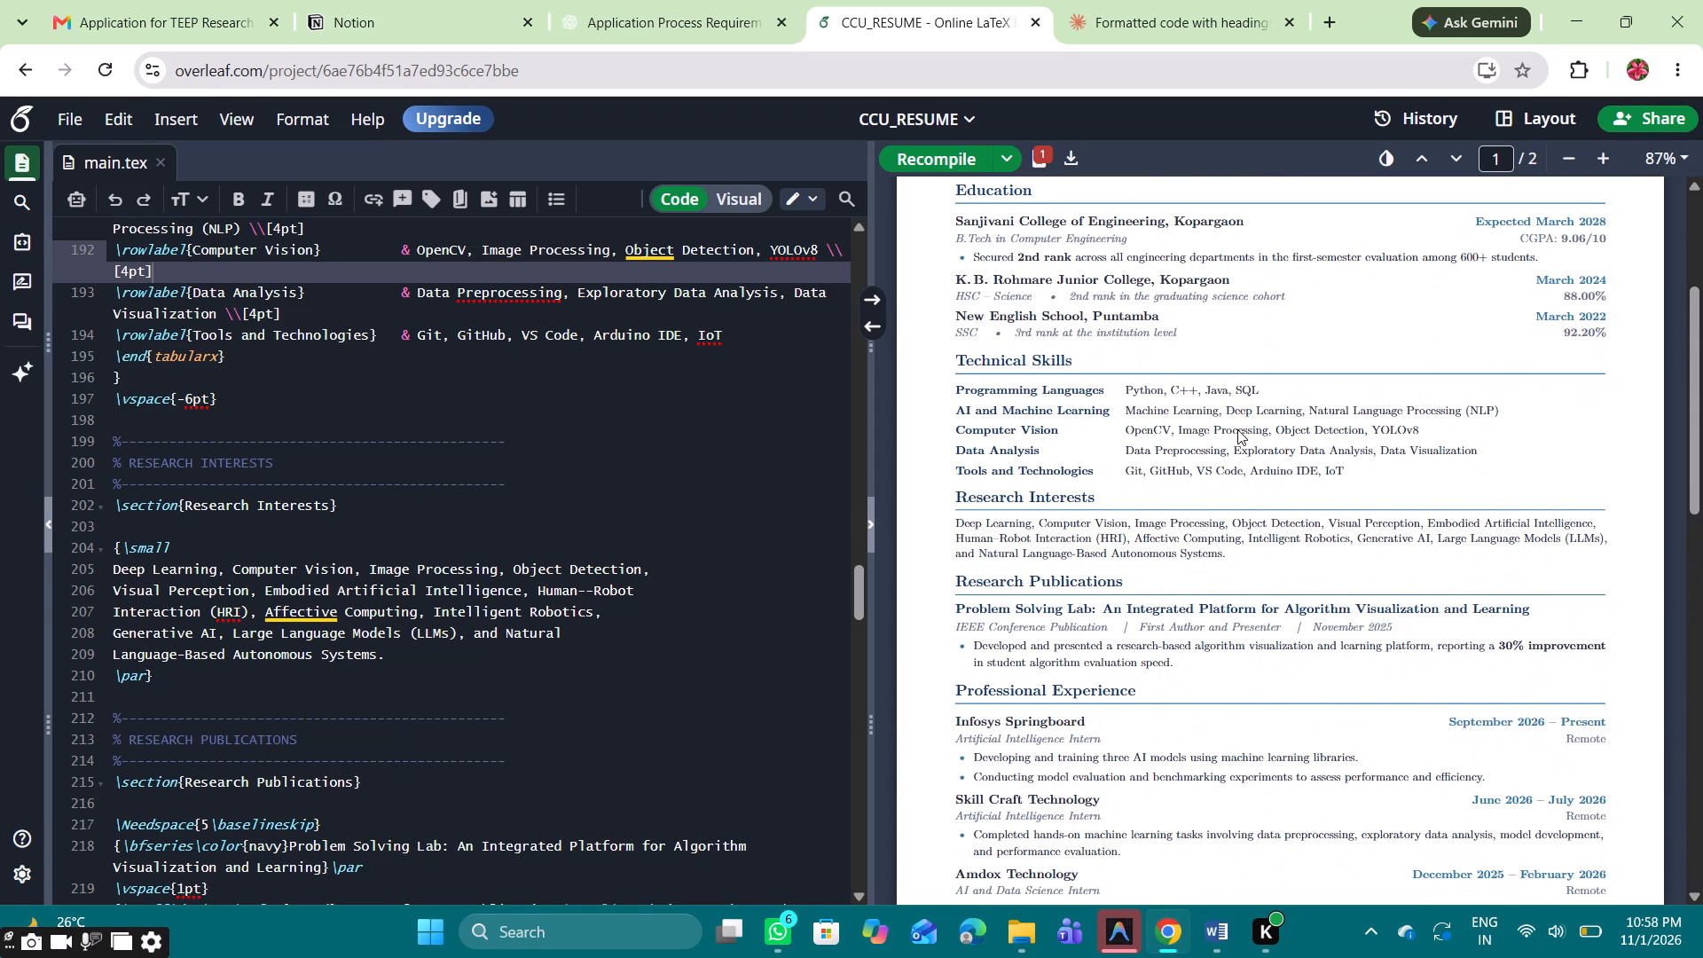
{"action": "scroll", "coordinate": [1237, 429], "scroll_direction": "up", "scroll_amount": 1}
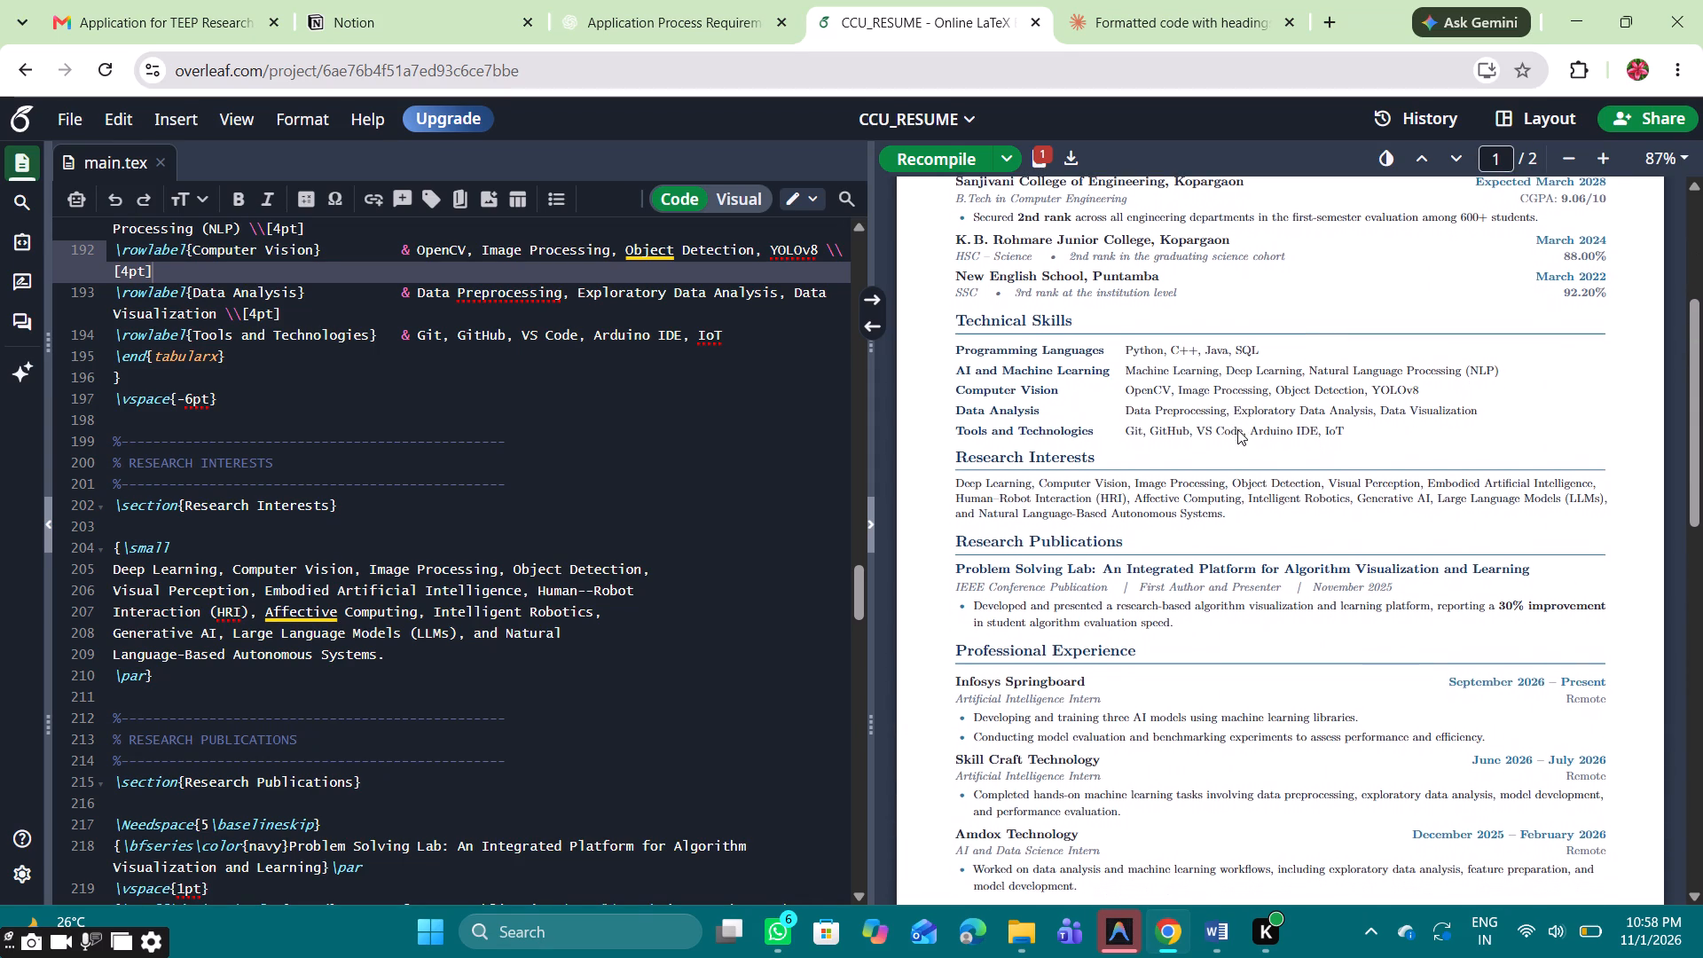
{"action": "scroll", "coordinate": [1237, 429], "scroll_direction": "up", "scroll_amount": 2}
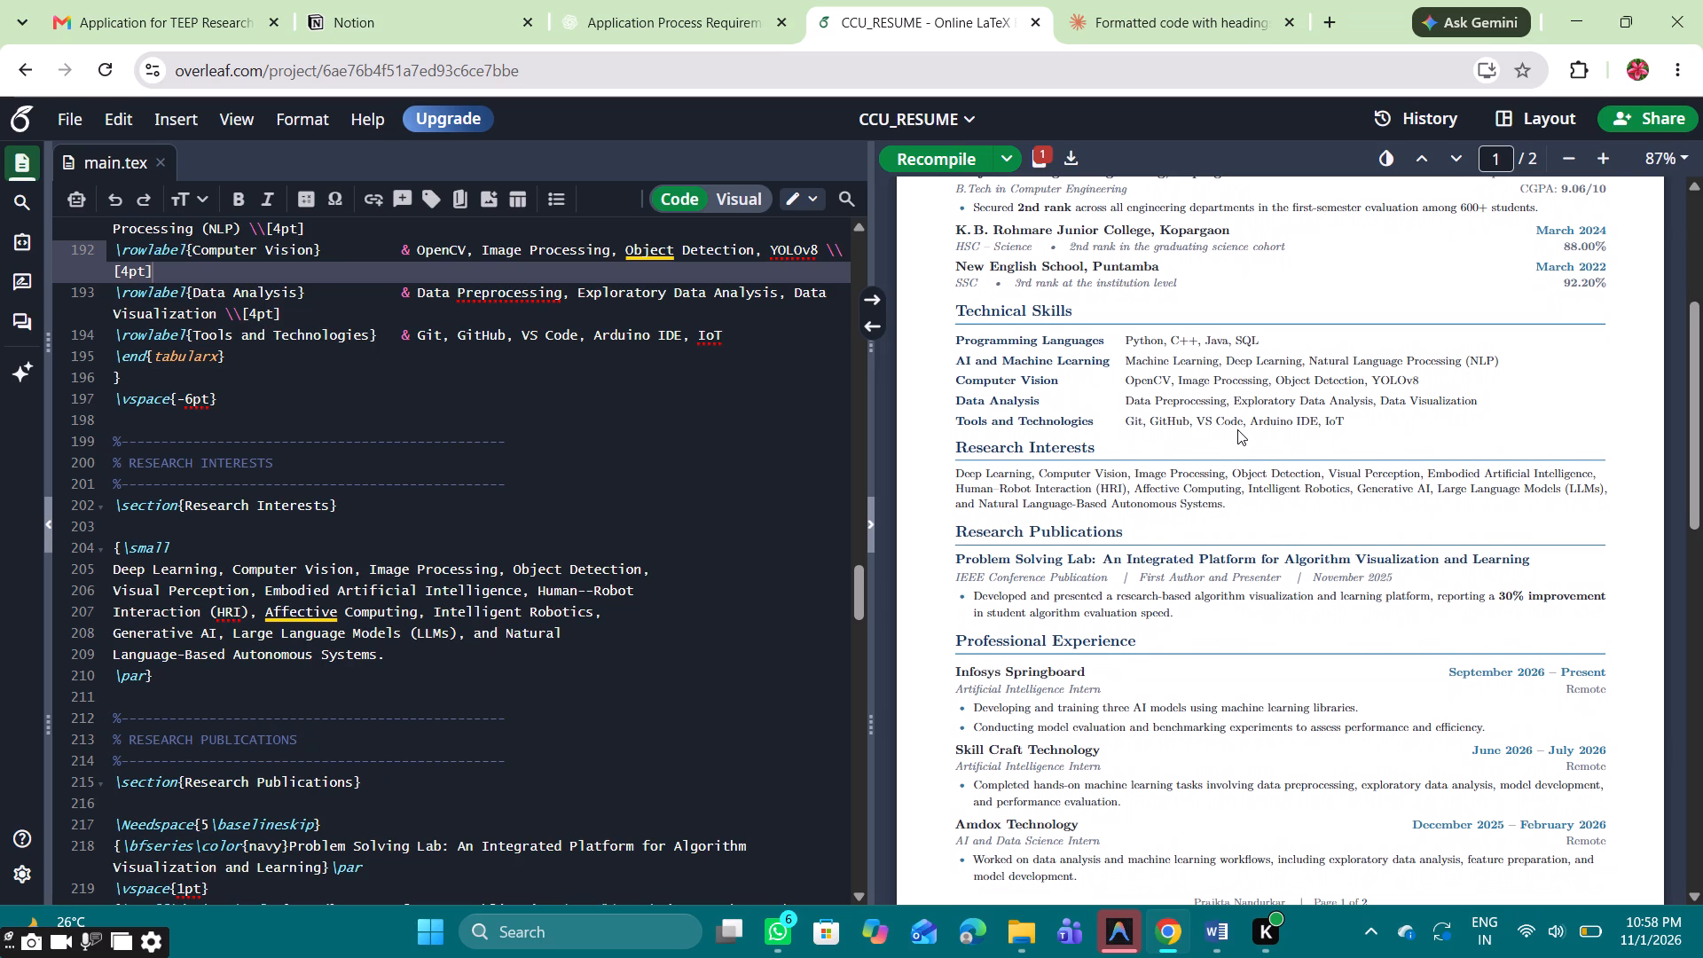
{"action": "scroll", "coordinate": [1237, 429], "scroll_direction": "up", "scroll_amount": 1}
{"action": "scroll", "coordinate": [1237, 429], "scroll_direction": "down", "scroll_amount": 1}
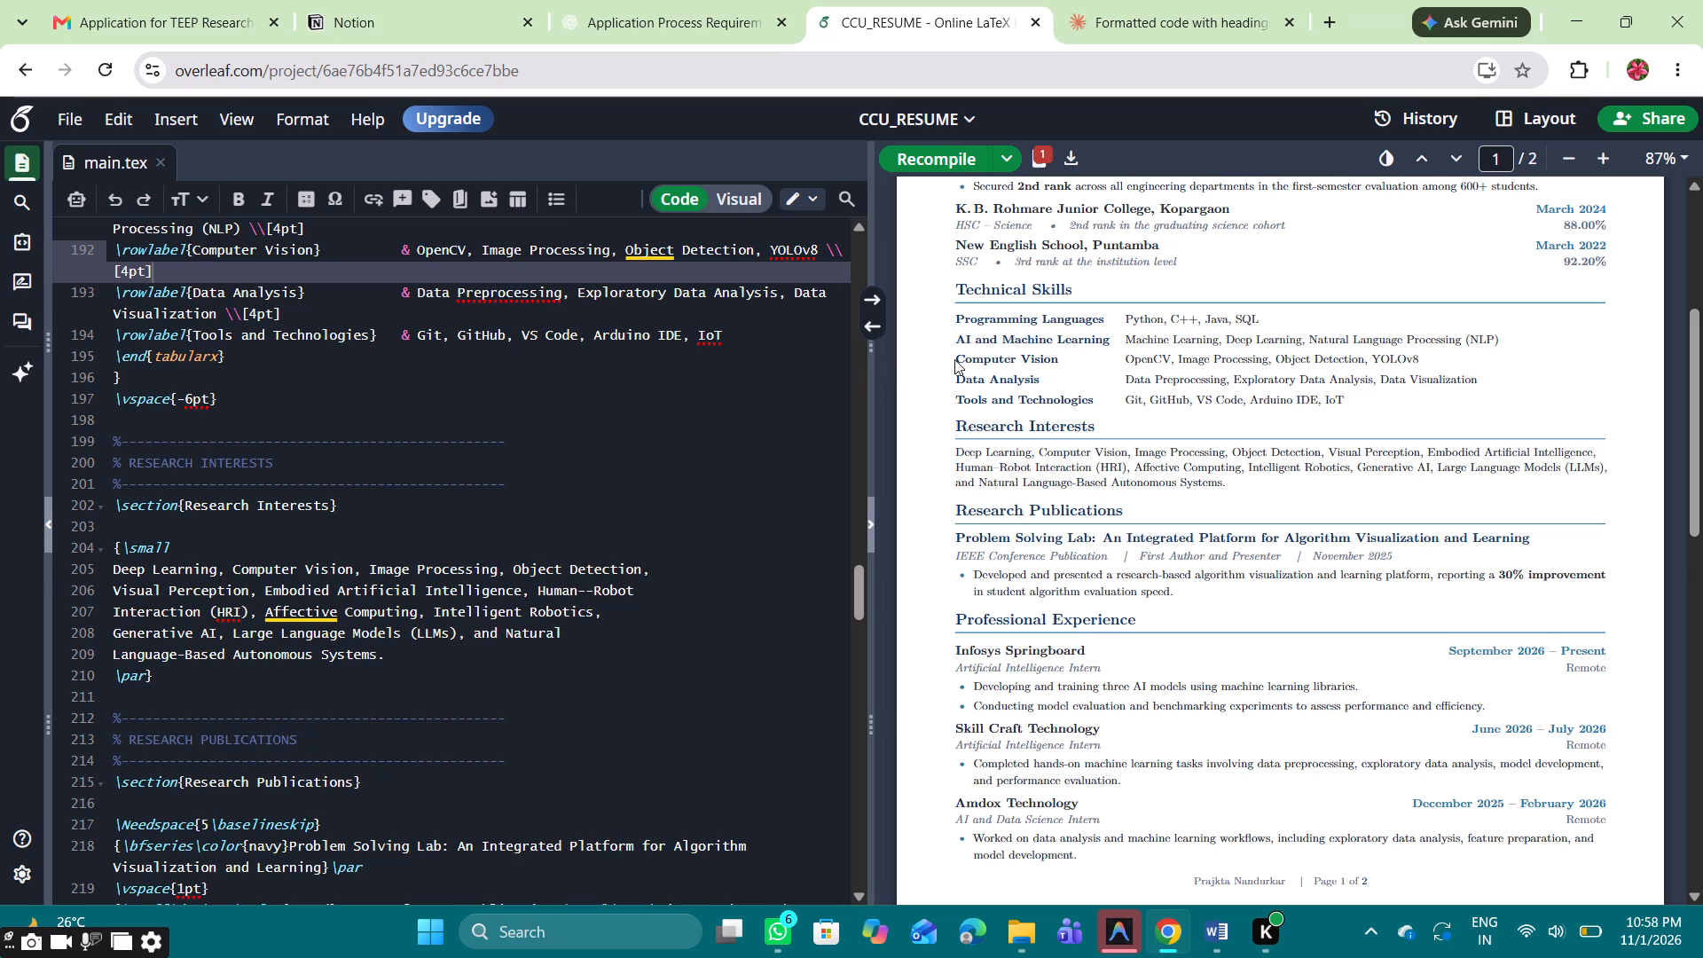
{"action": "scroll", "coordinate": [515, 344], "scroll_direction": "up", "scroll_amount": 2}
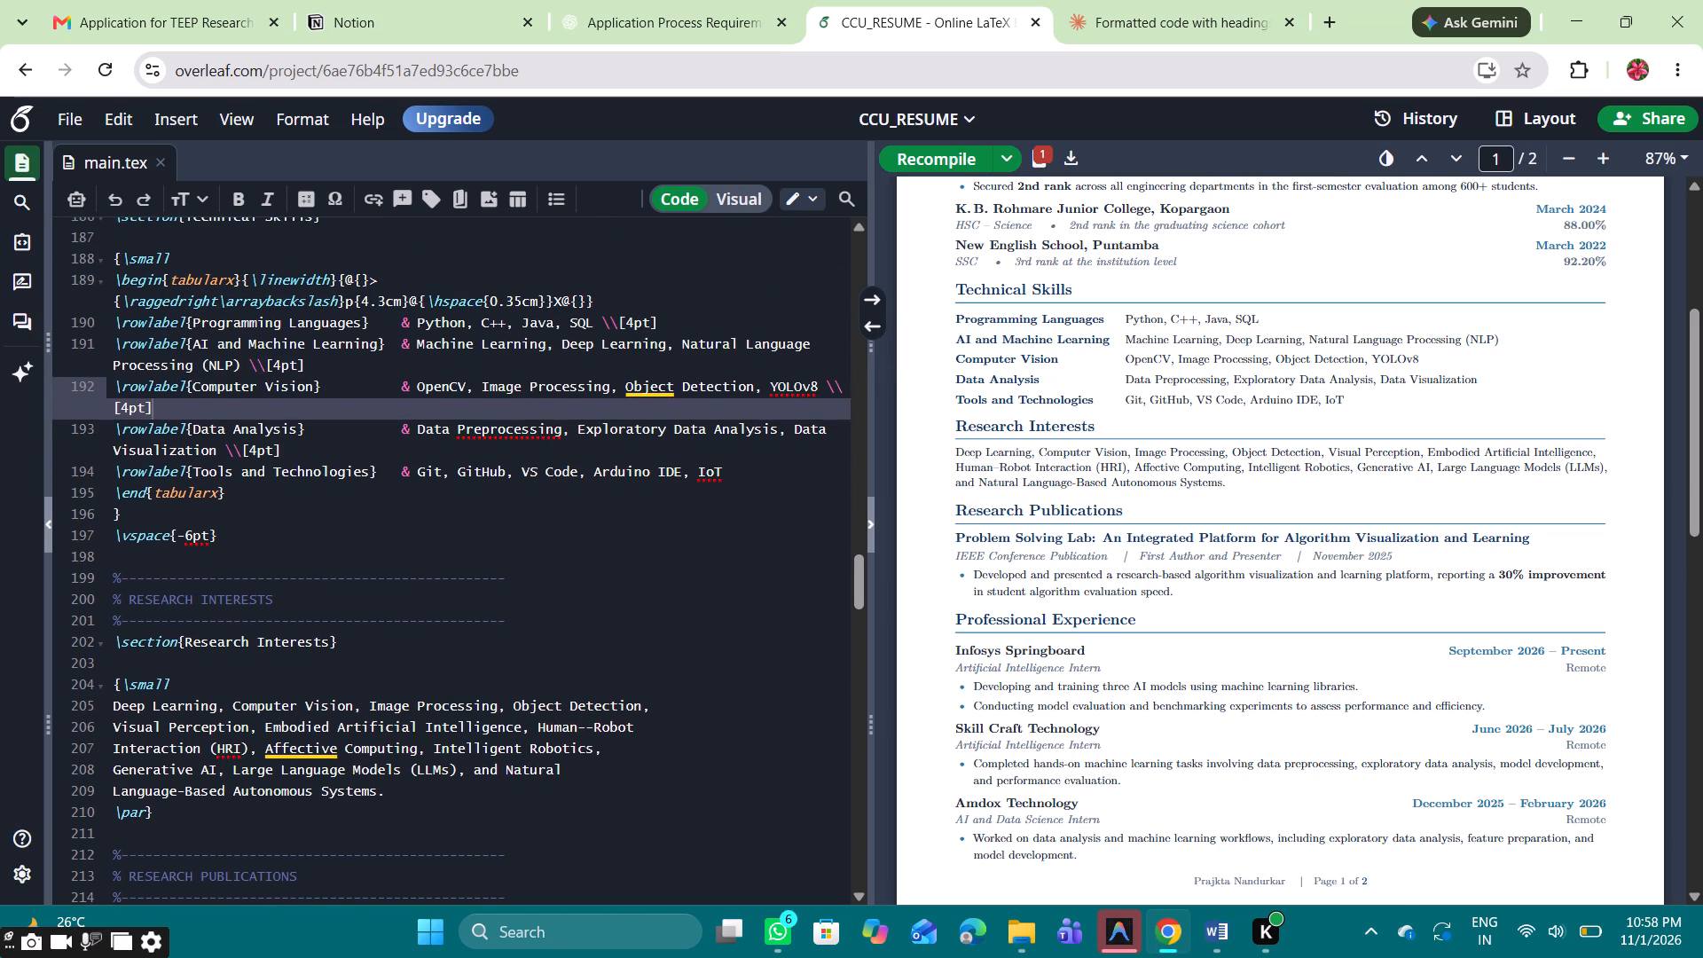
{"action": "scroll", "coordinate": [397, 448], "scroll_direction": "down", "scroll_amount": 1}
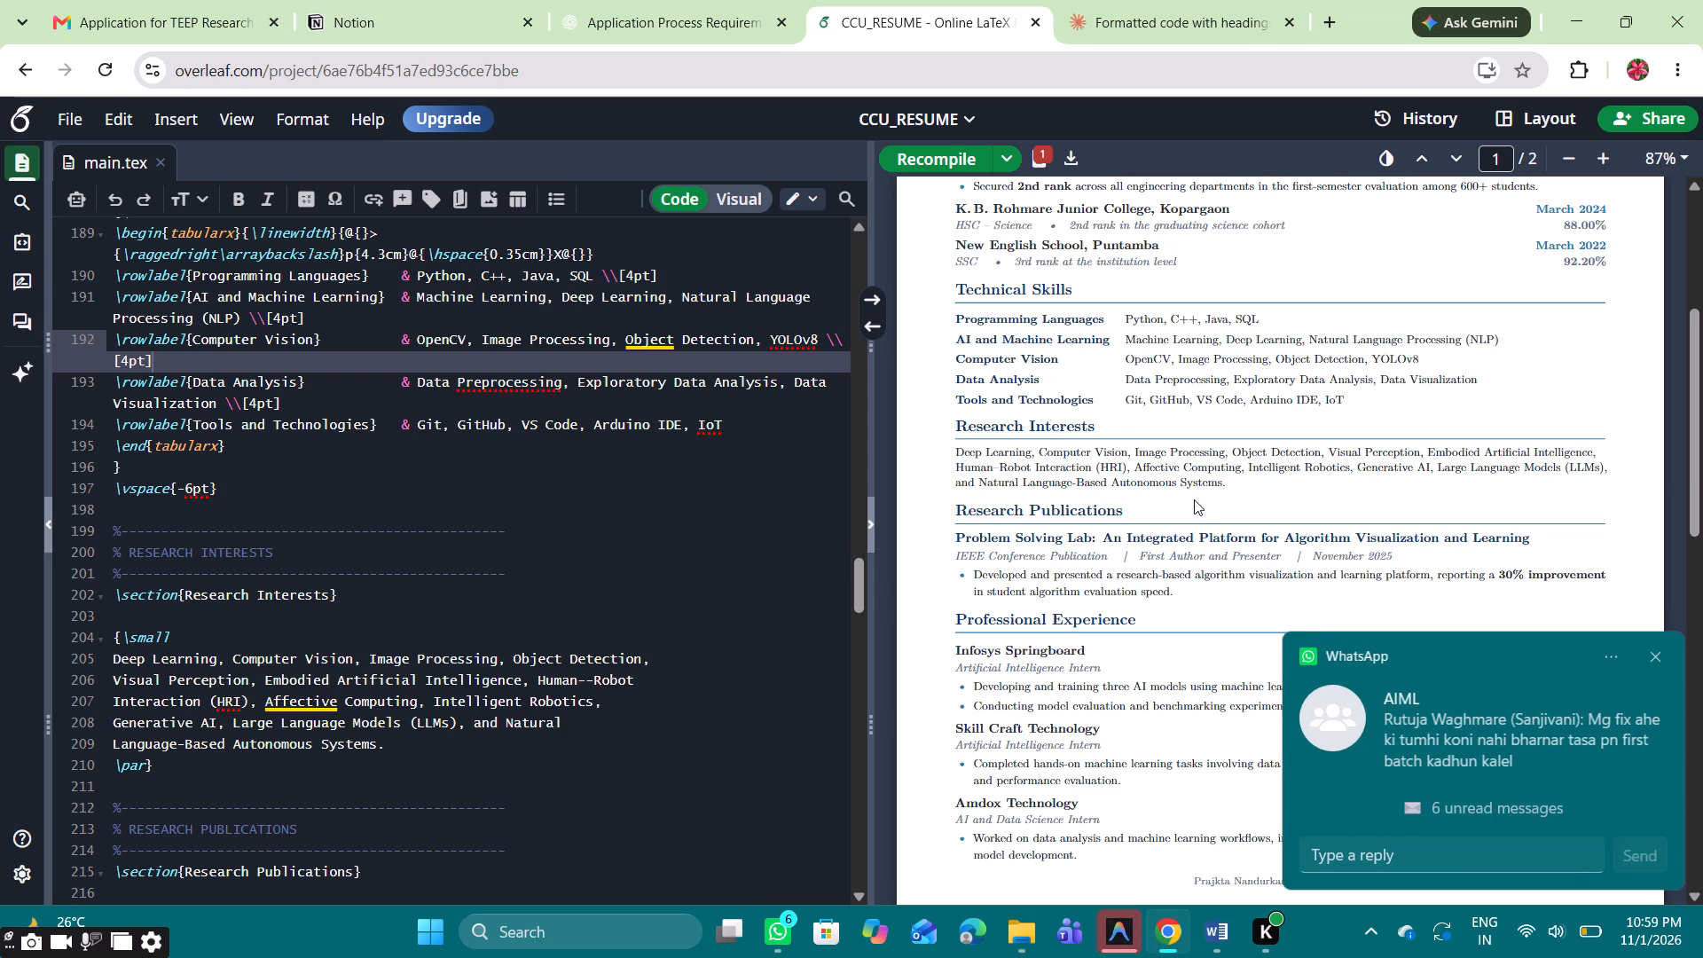
{"action": "scroll", "coordinate": [1193, 522], "scroll_direction": "down", "scroll_amount": 2}
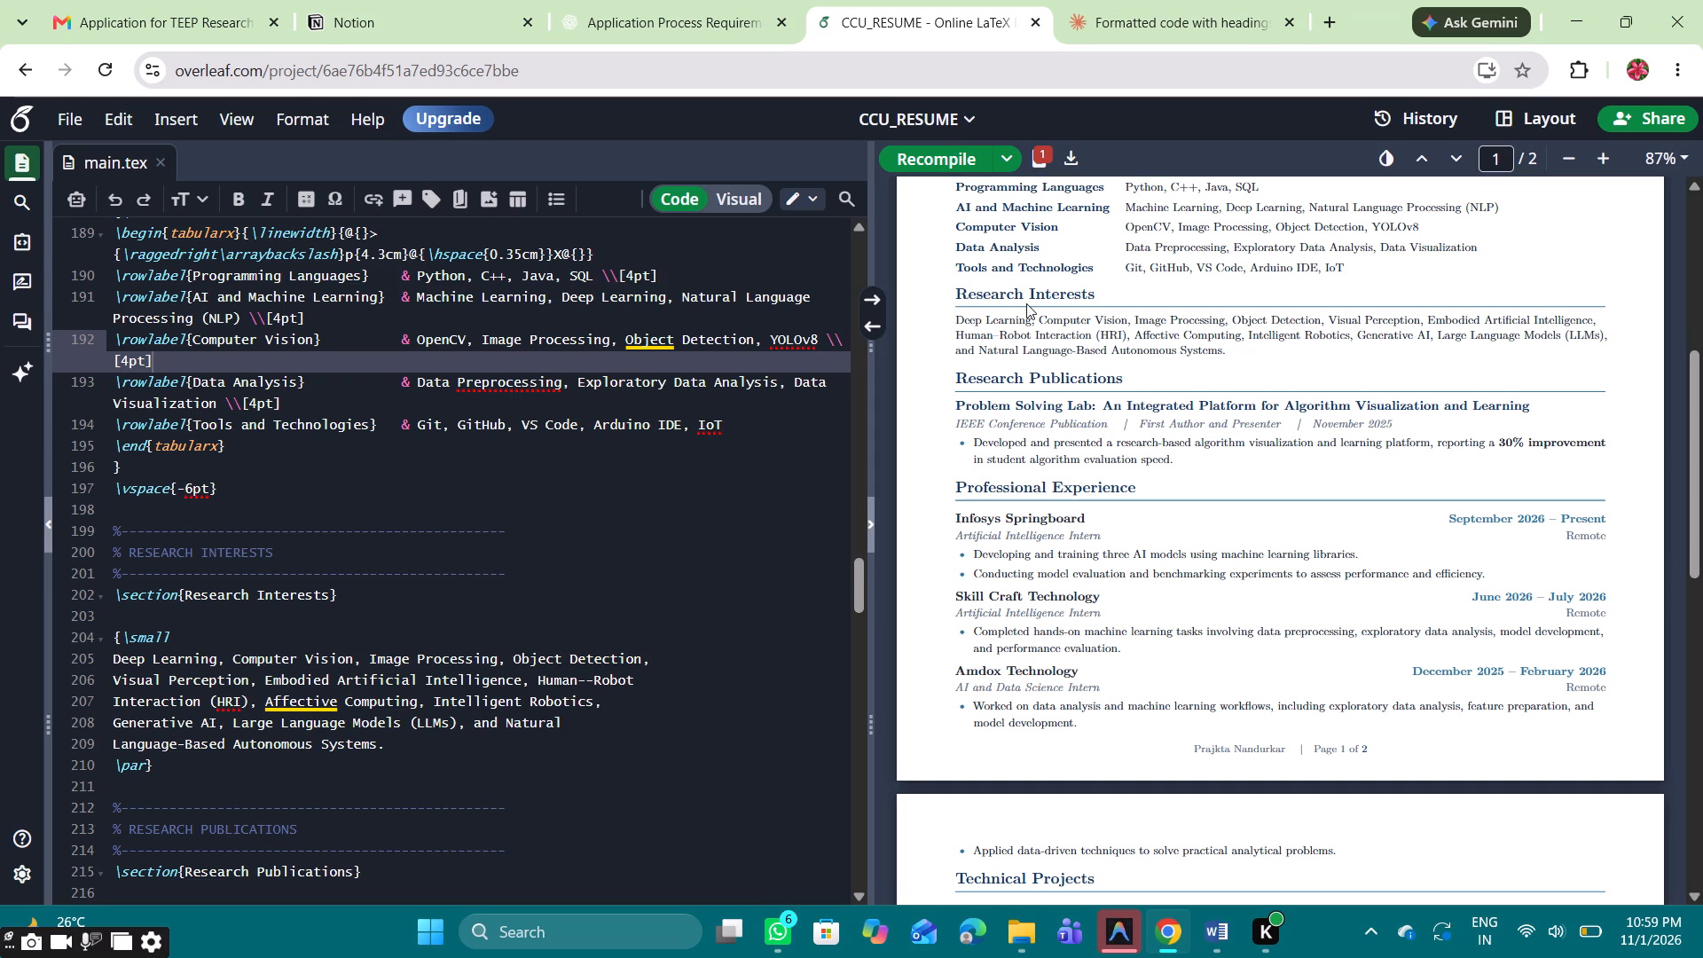
{"action": "scroll", "coordinate": [1304, 518], "scroll_direction": "down", "scroll_amount": 1}
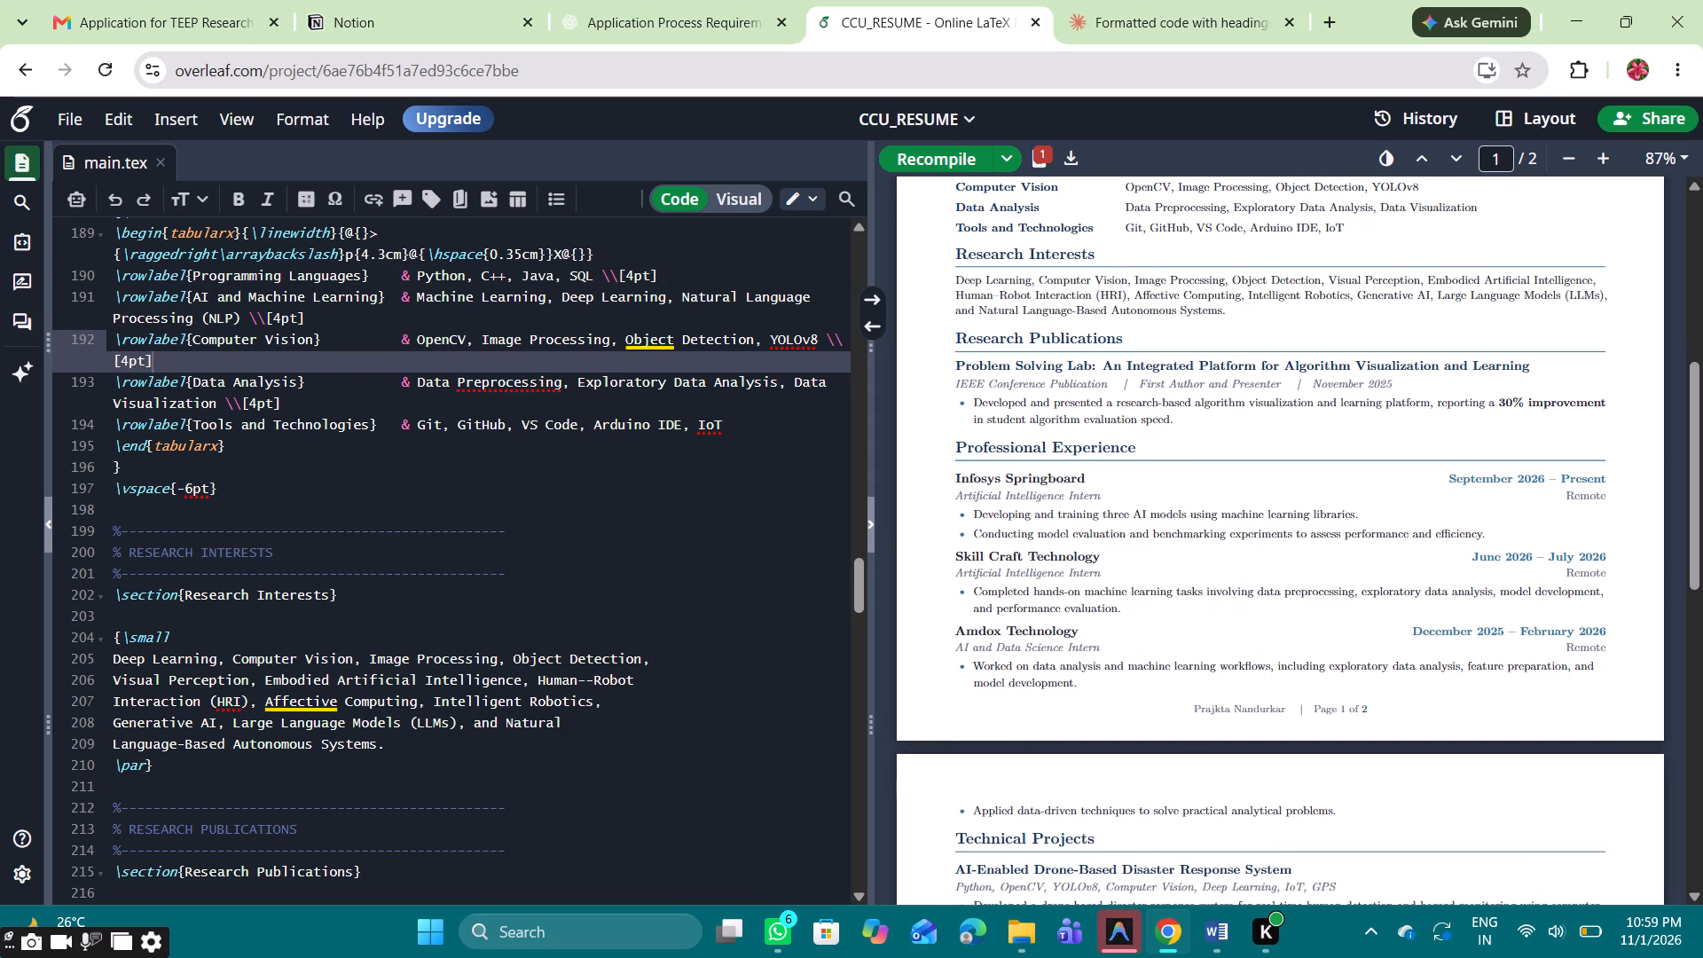
{"action": "scroll", "coordinate": [977, 406], "scroll_direction": "down", "scroll_amount": 1}
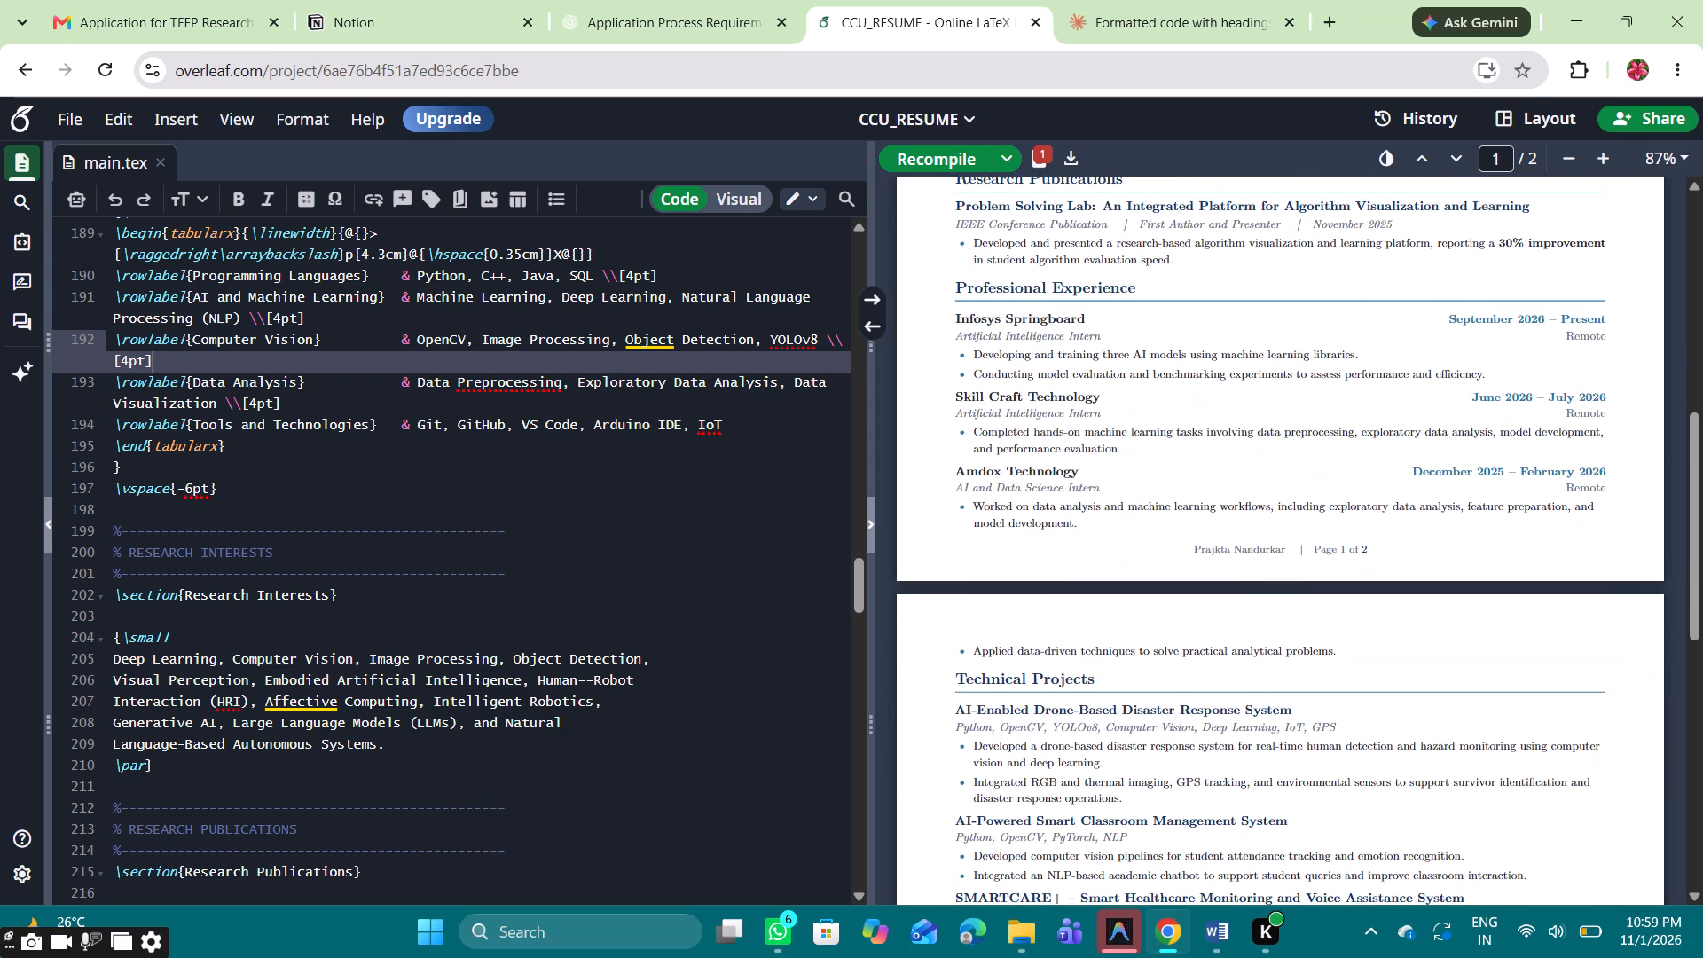
{"action": "scroll", "coordinate": [922, 436], "scroll_direction": "down", "scroll_amount": 1}
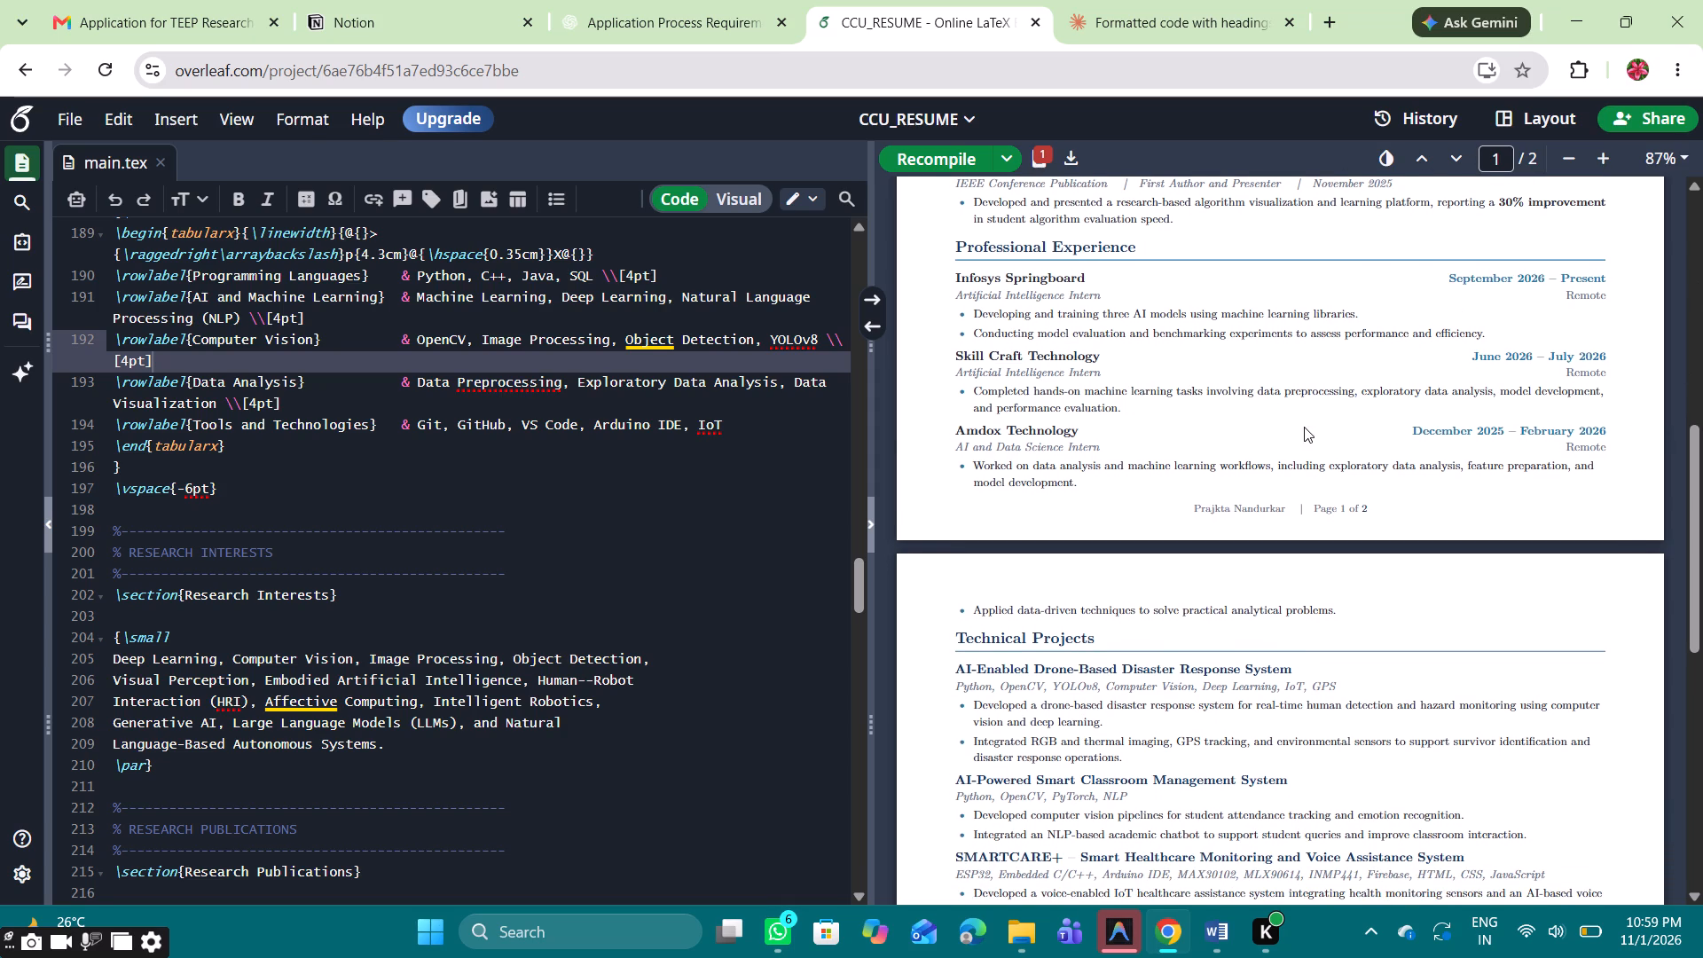
Review page 2 of the compiled resume, from Technical Projects through Honors, Achievements and Certifications to Leadership and Languages.
{"action": "scroll", "coordinate": [1304, 427], "scroll_direction": "down", "scroll_amount": 1}
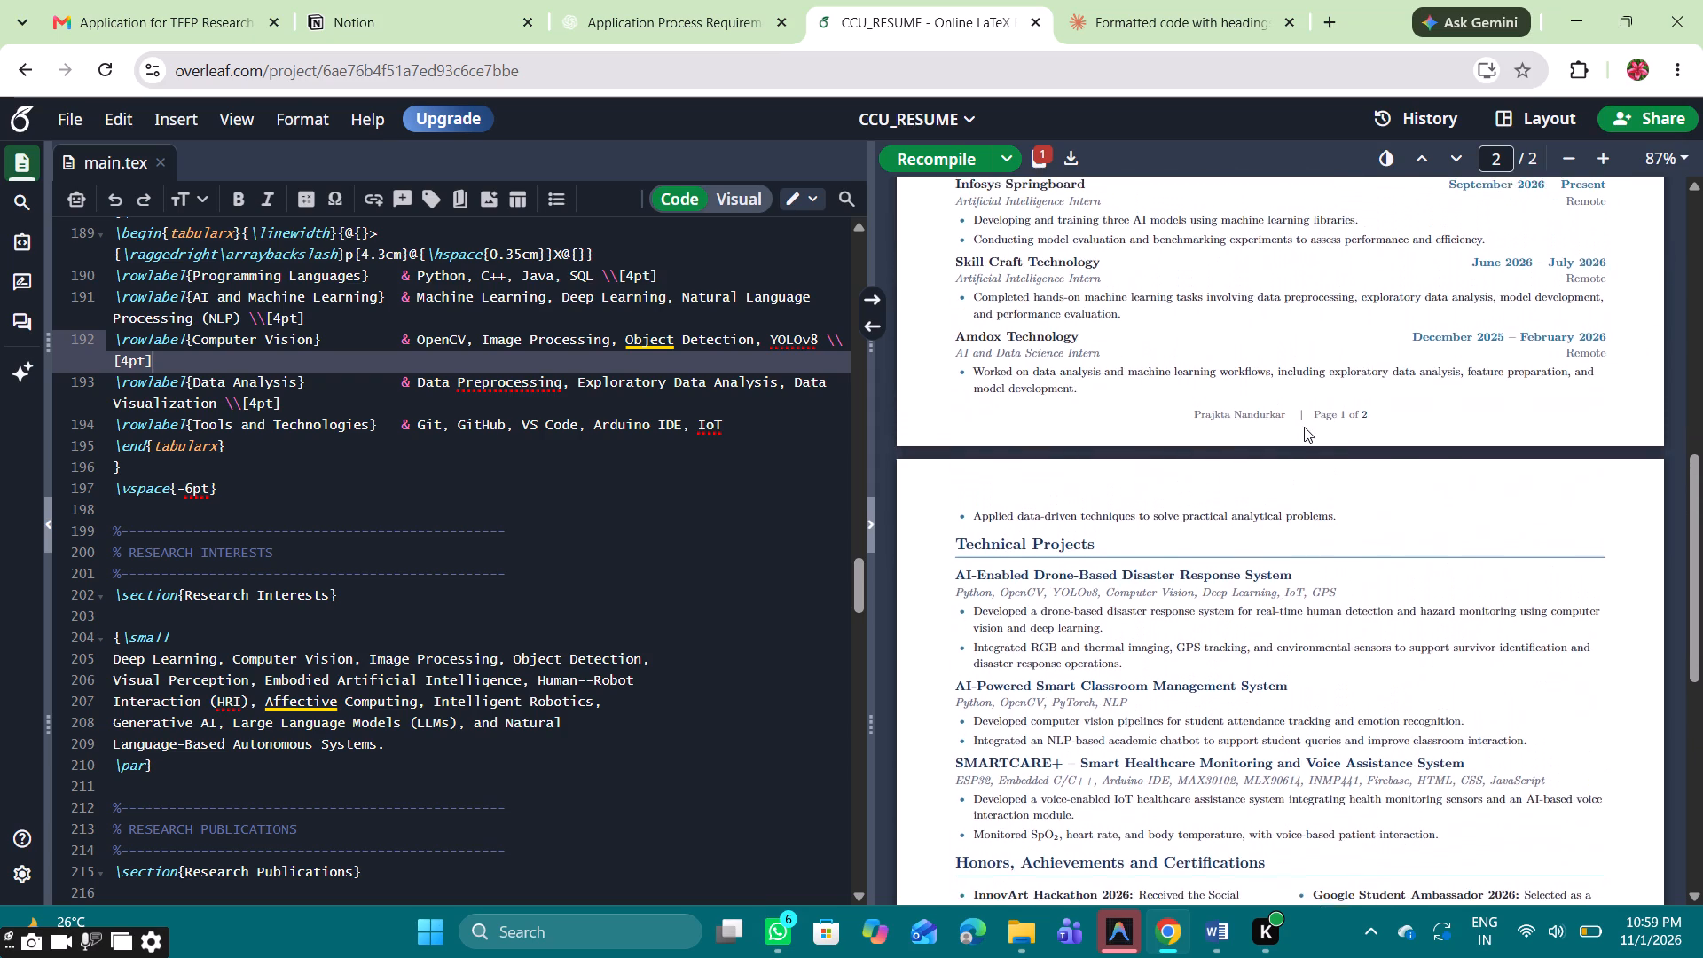
{"action": "scroll", "coordinate": [1304, 427], "scroll_direction": "down", "scroll_amount": 1}
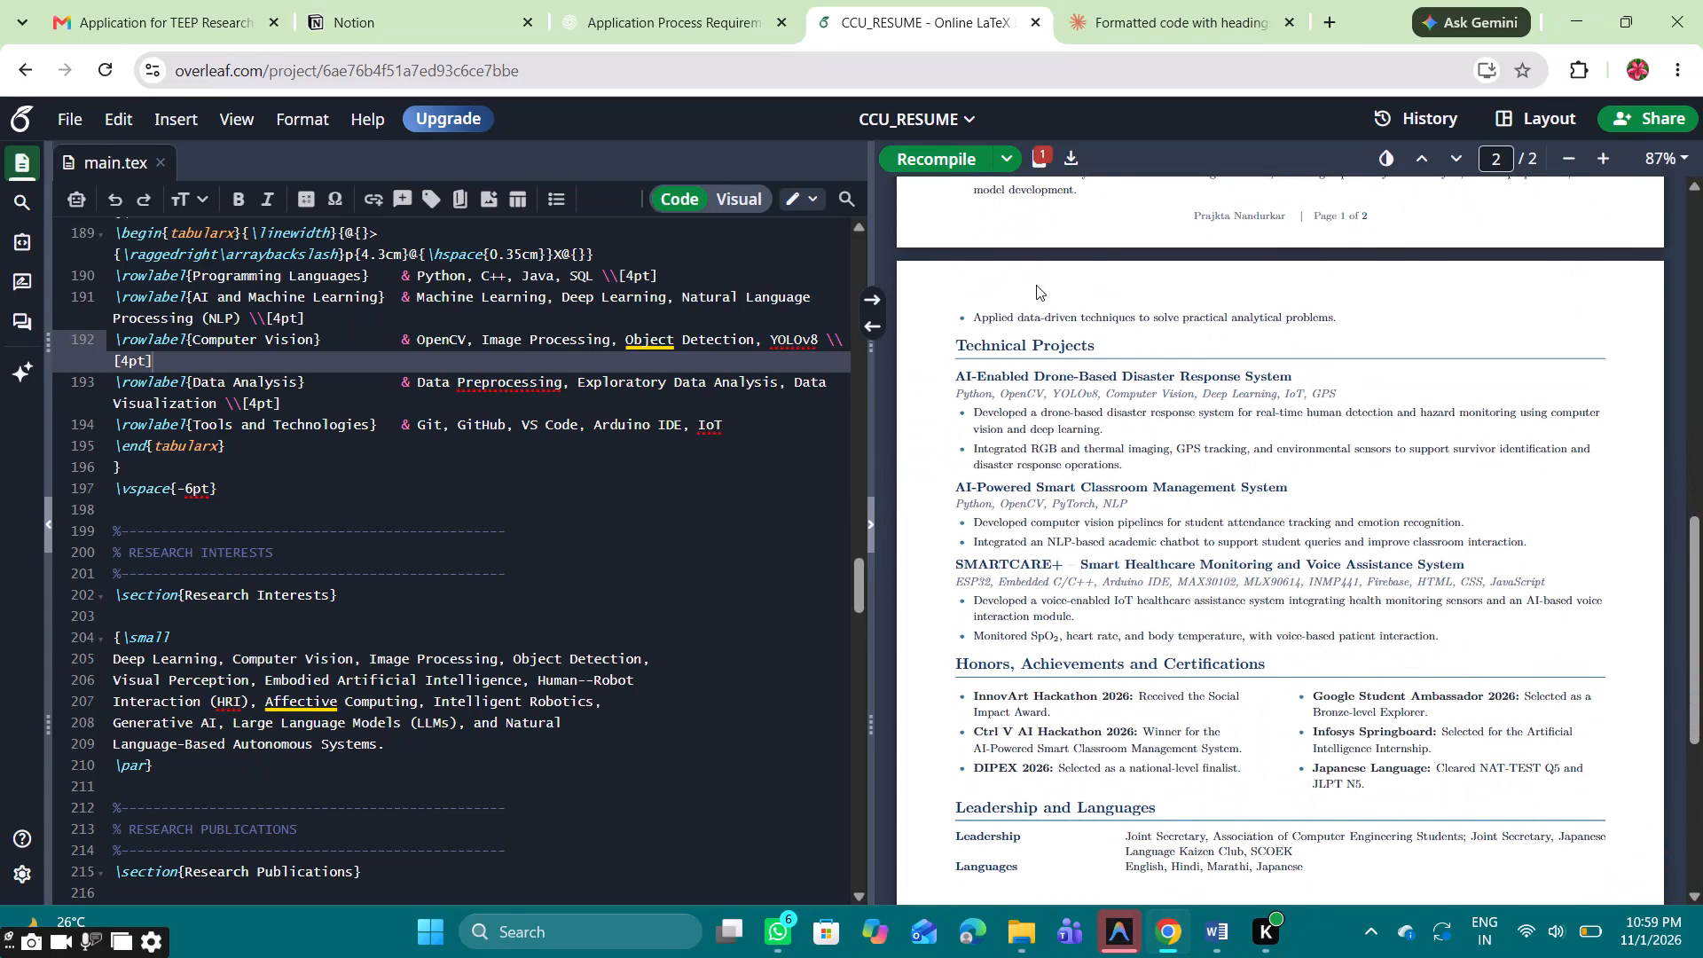
{"action": "scroll", "coordinate": [1136, 318], "scroll_direction": "down", "scroll_amount": 1}
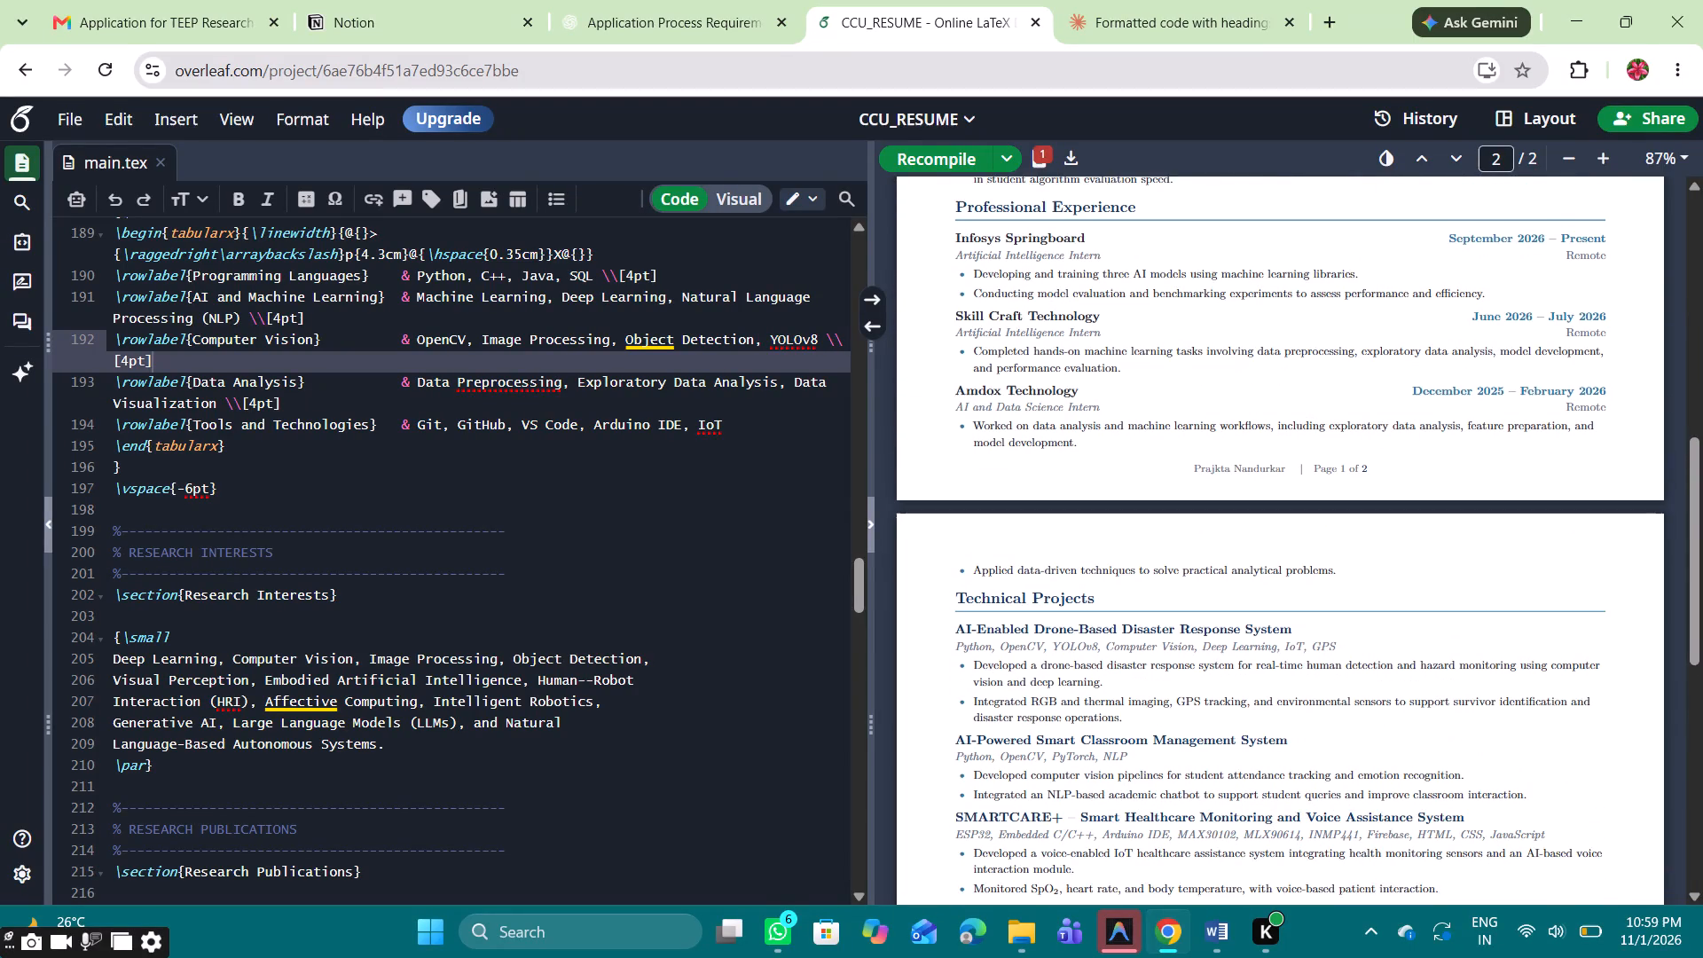
{"action": "scroll", "coordinate": [1136, 318], "scroll_direction": "down", "scroll_amount": 1}
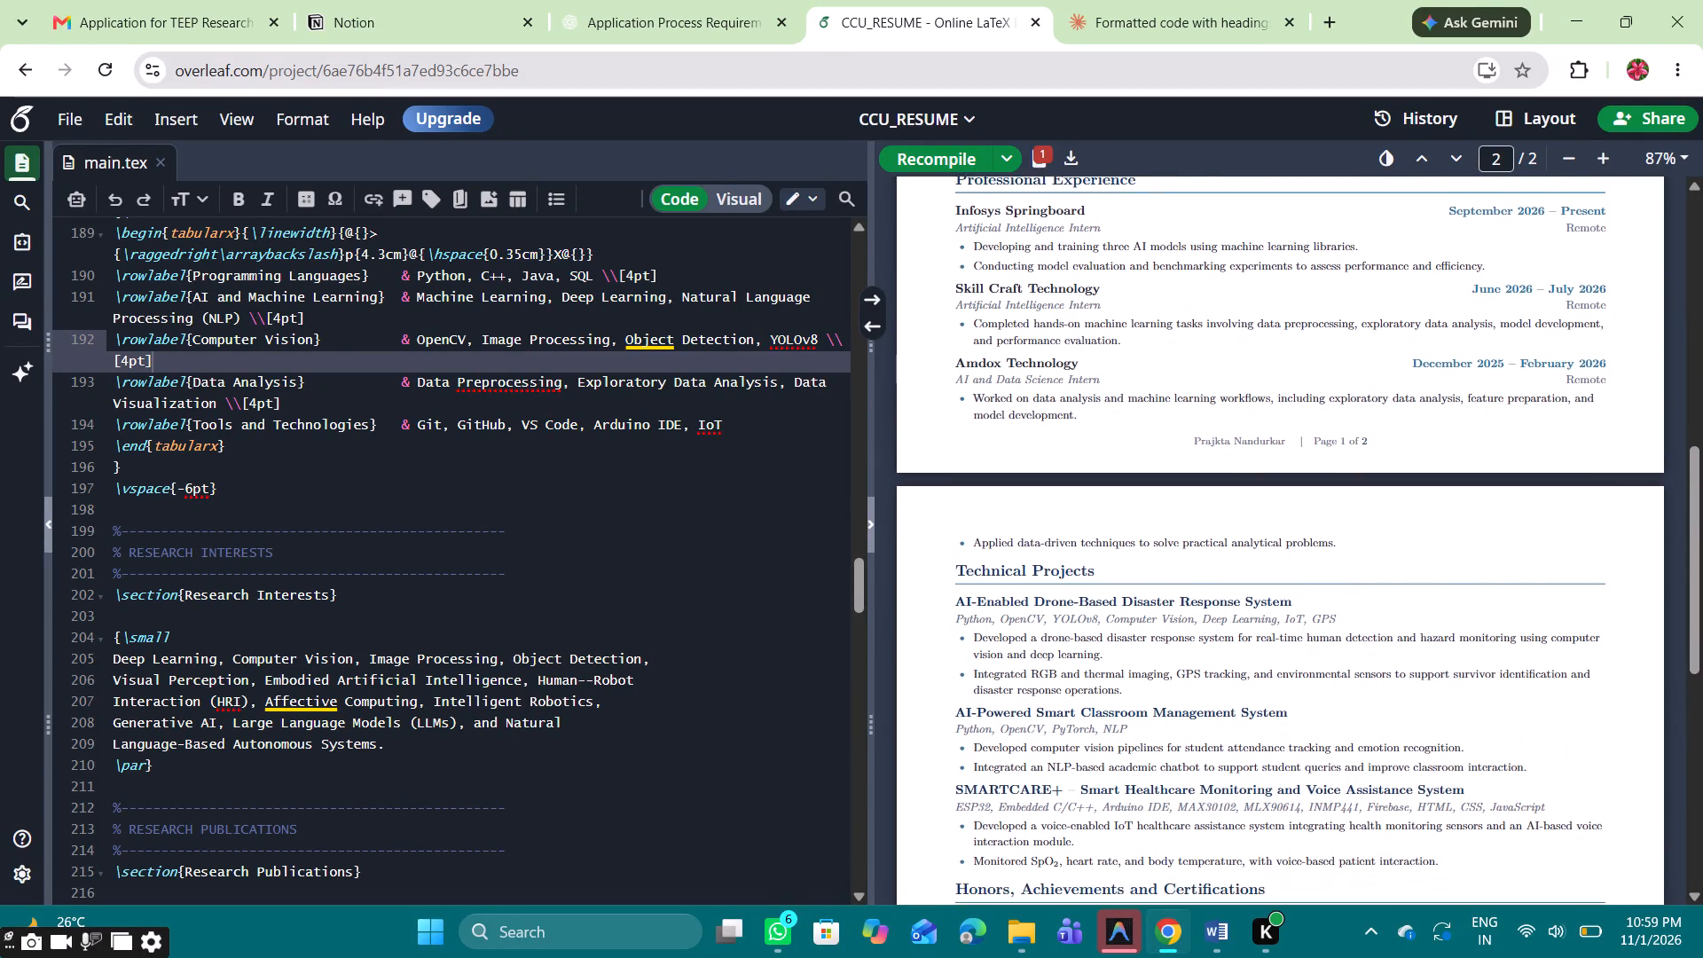
{"action": "scroll", "coordinate": [1136, 318], "scroll_direction": "down", "scroll_amount": 2}
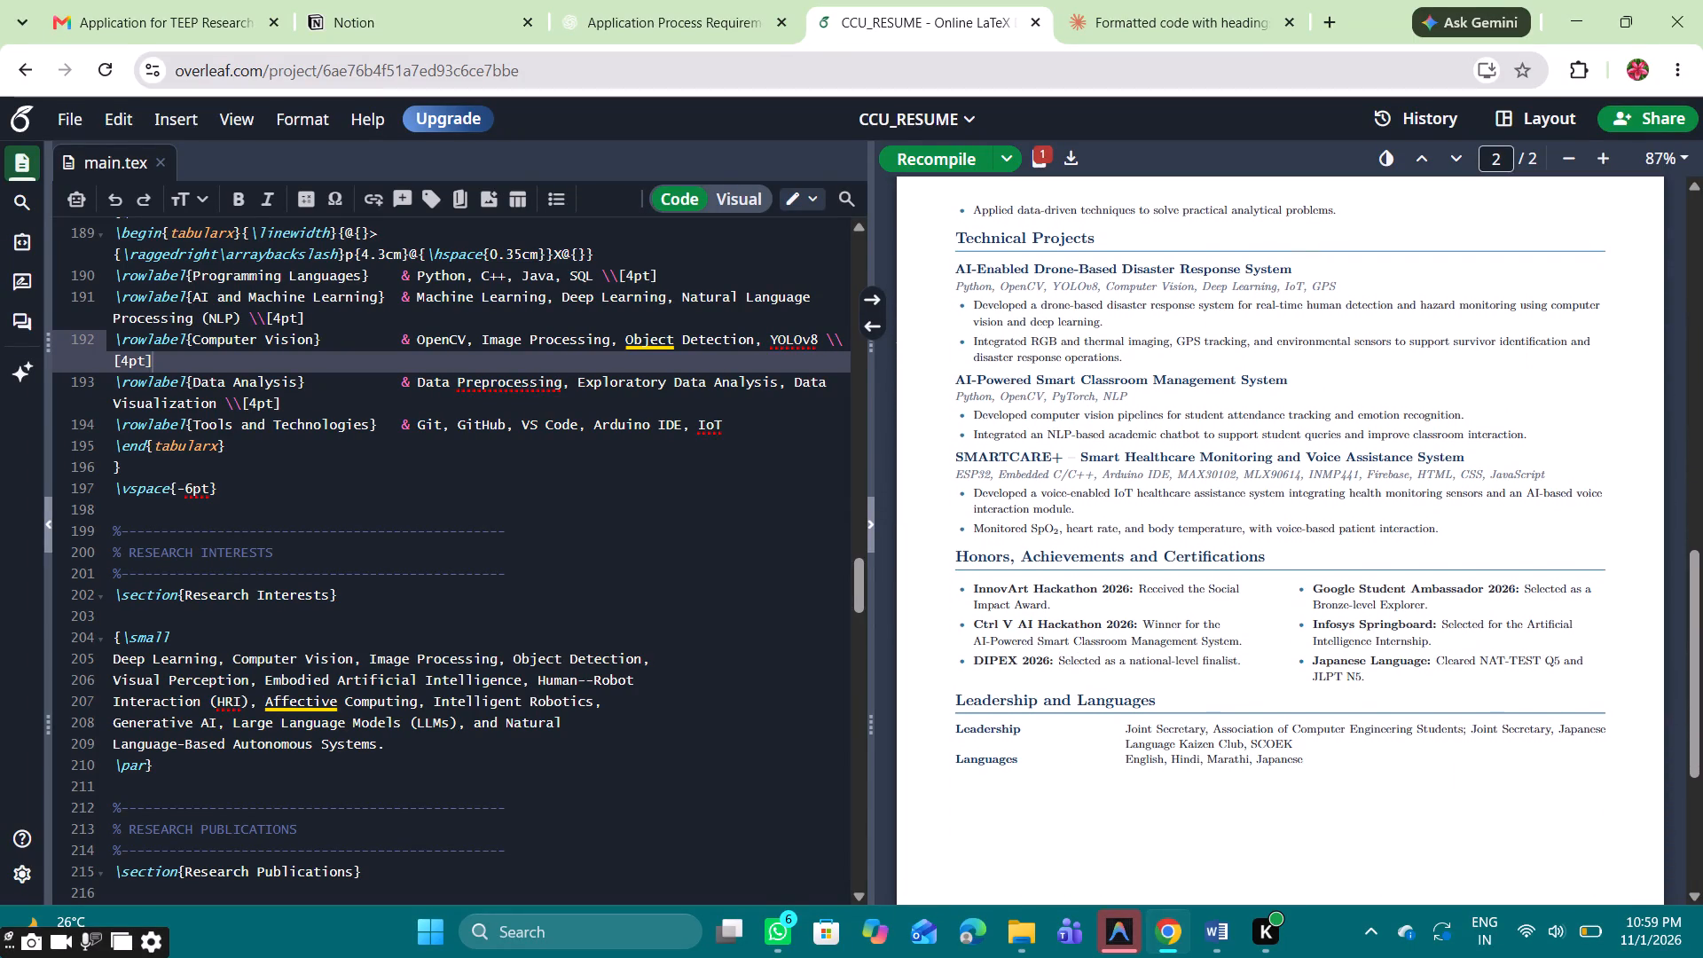
{"action": "scroll", "coordinate": [1136, 318], "scroll_direction": "down", "scroll_amount": 2}
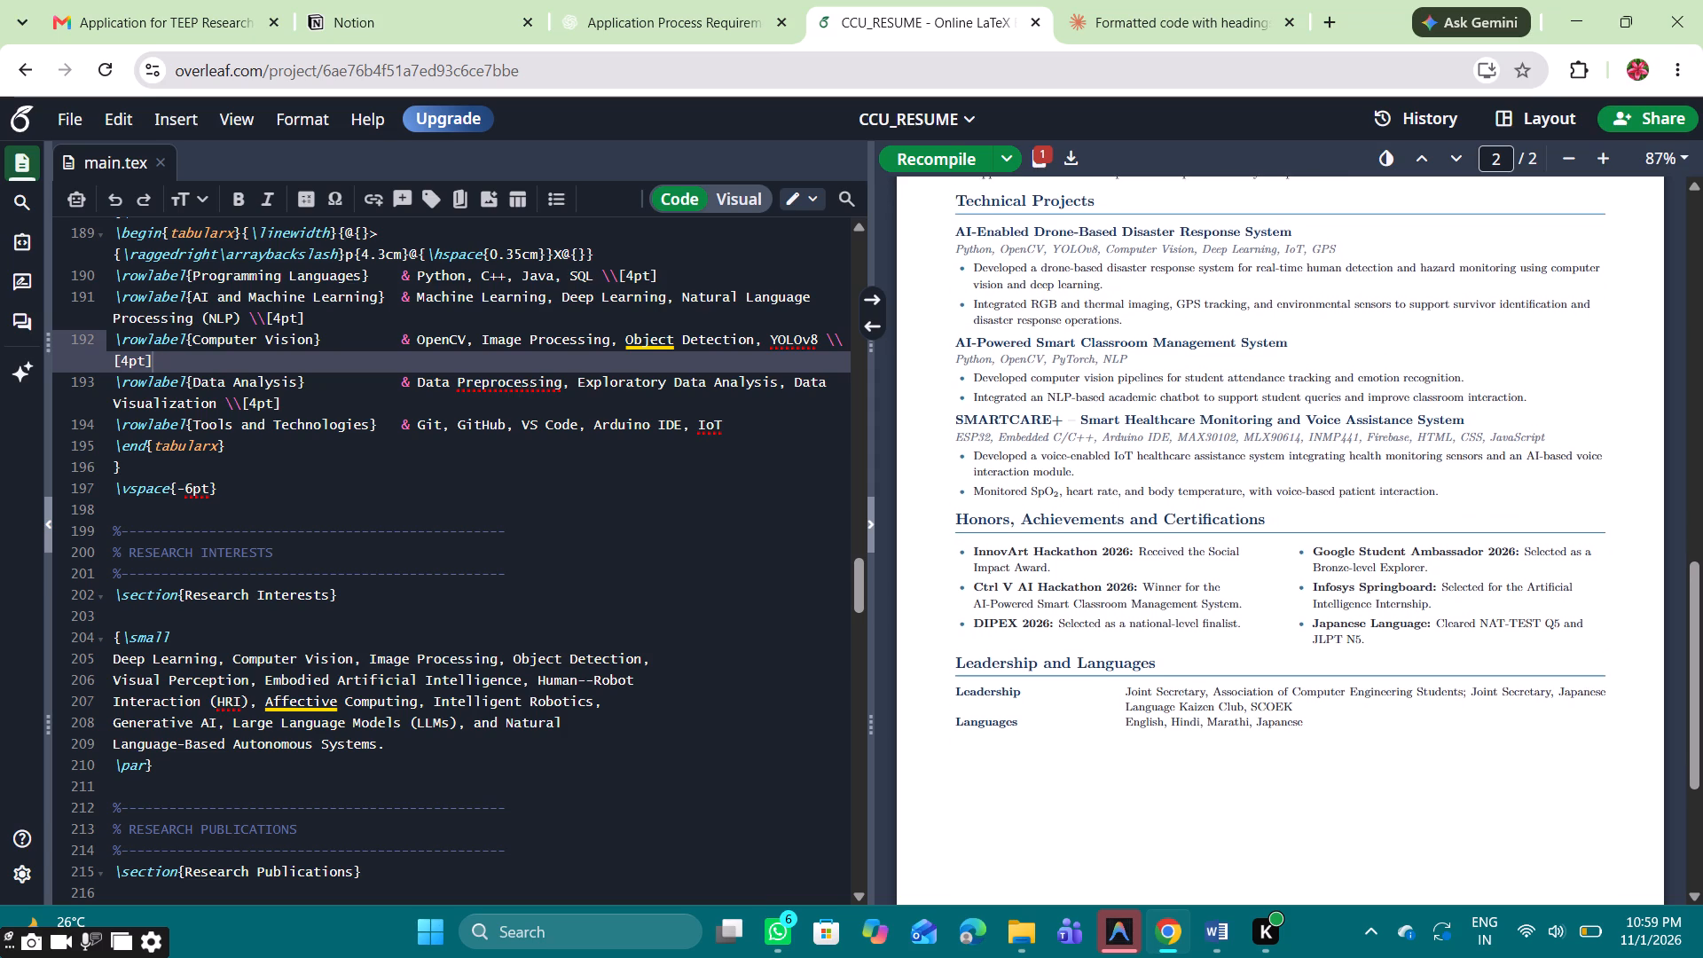
{"action": "scroll", "coordinate": [1133, 323], "scroll_direction": "down", "scroll_amount": 2}
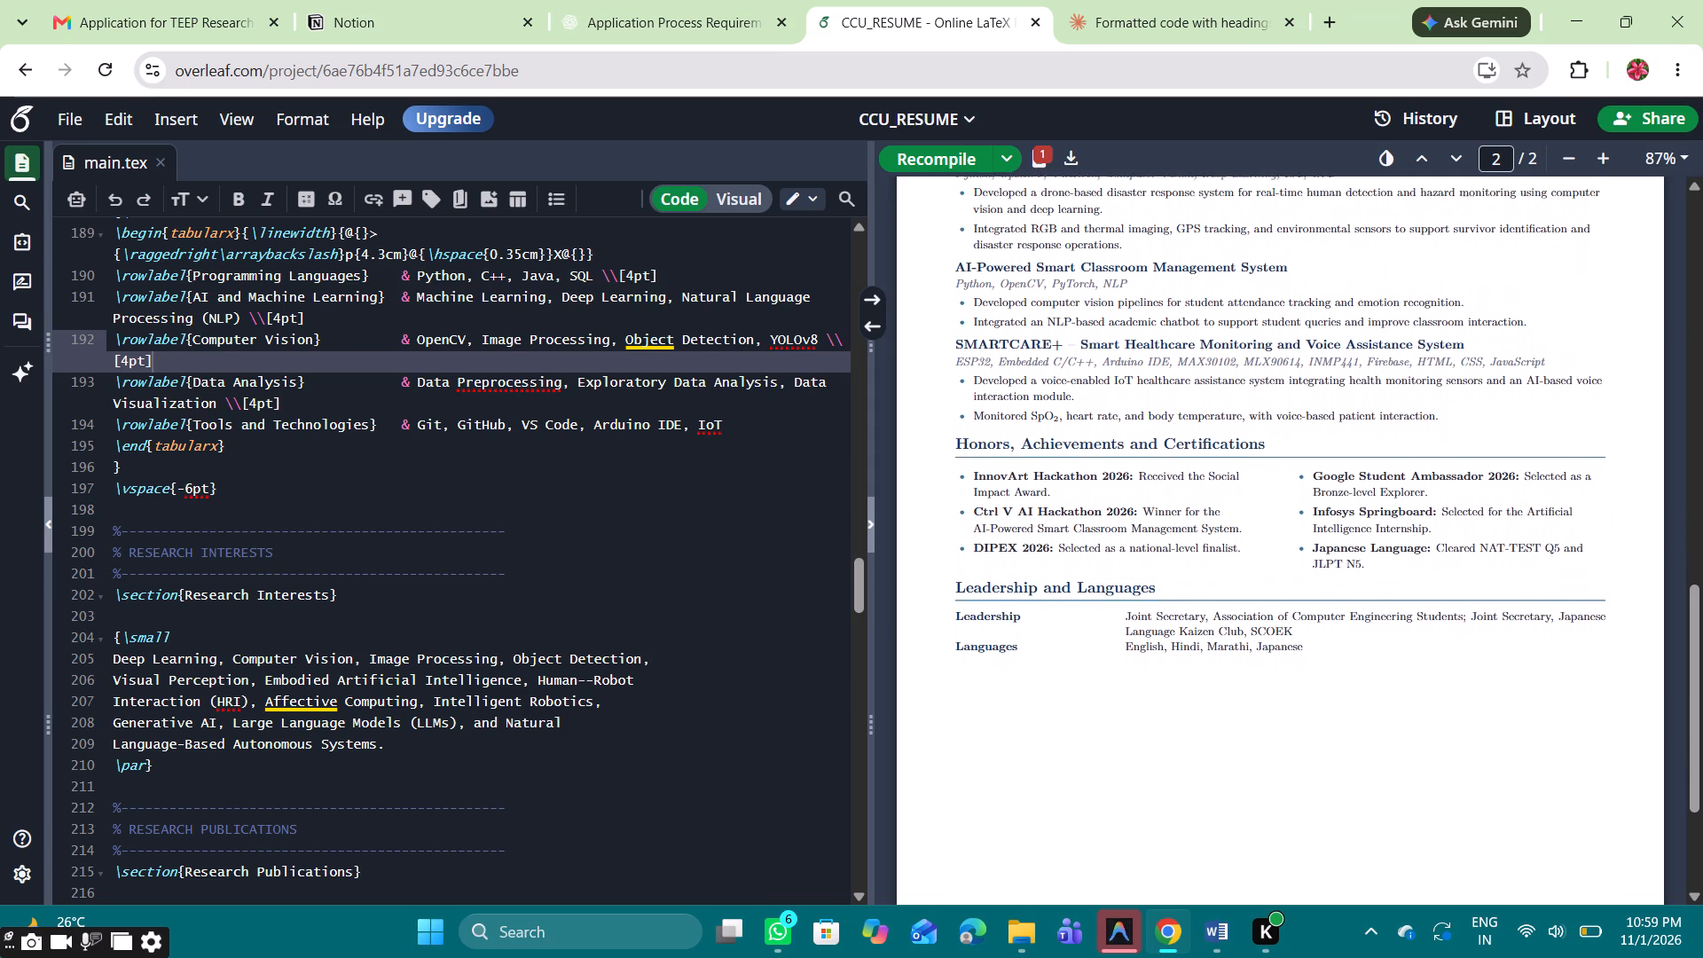
{"action": "scroll", "coordinate": [1133, 323], "scroll_direction": "down", "scroll_amount": 1}
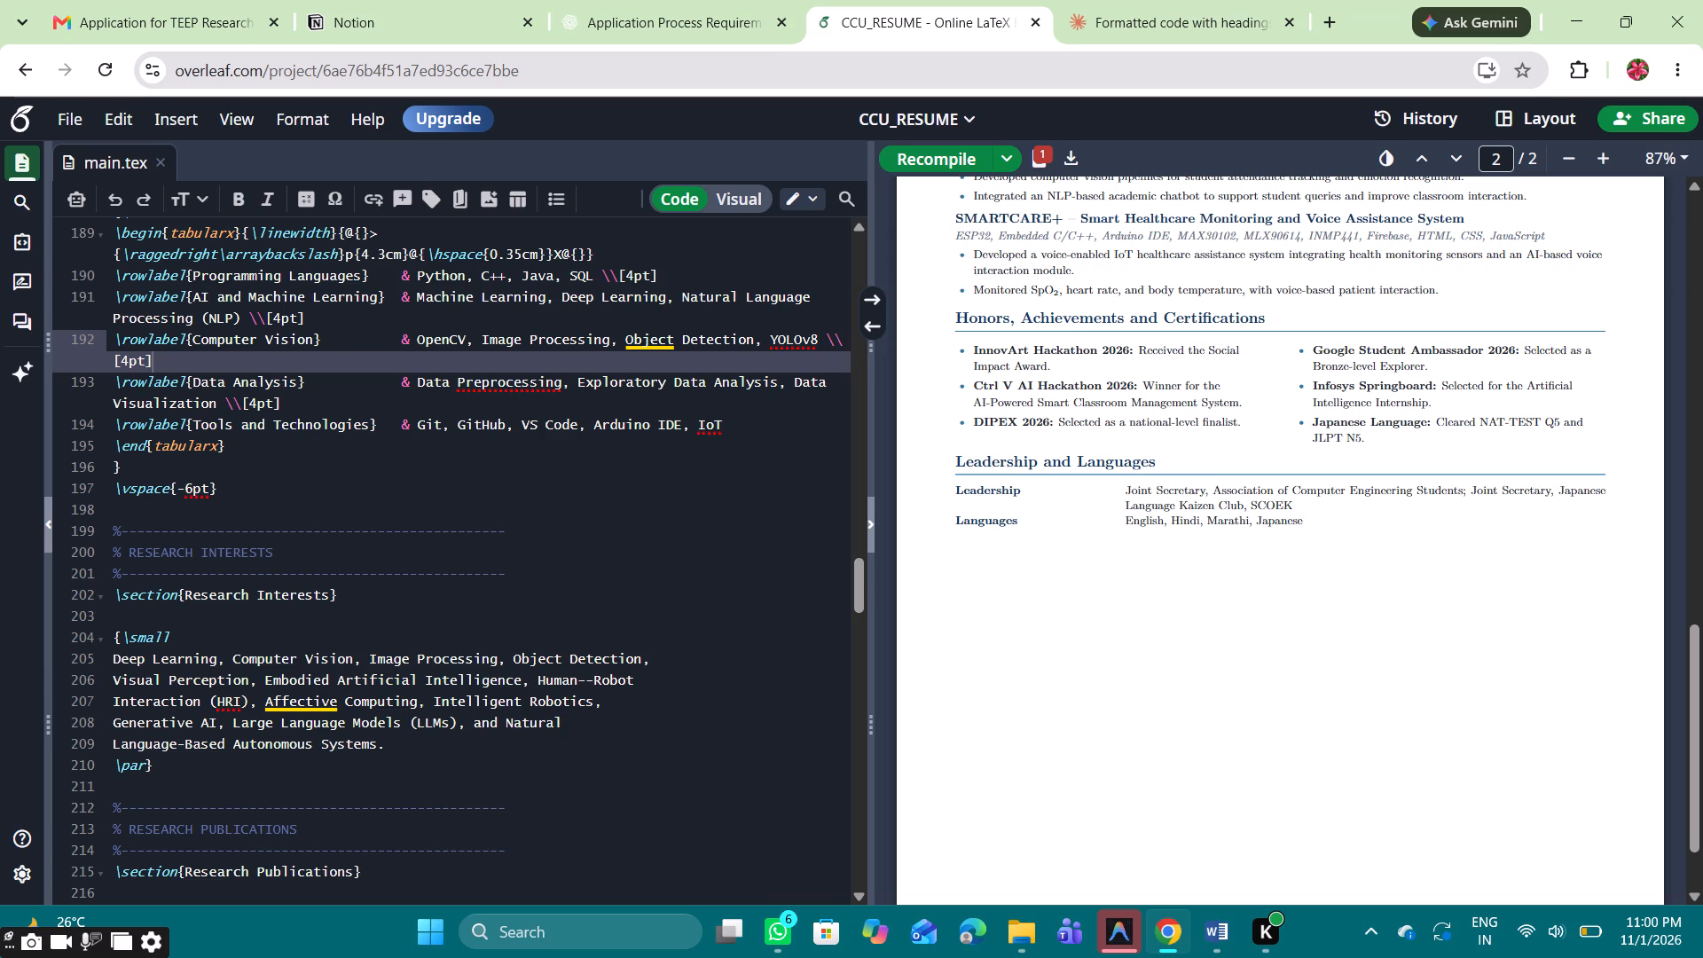
{"action": "scroll", "coordinate": [924, 405], "scroll_direction": "down", "scroll_amount": 1}
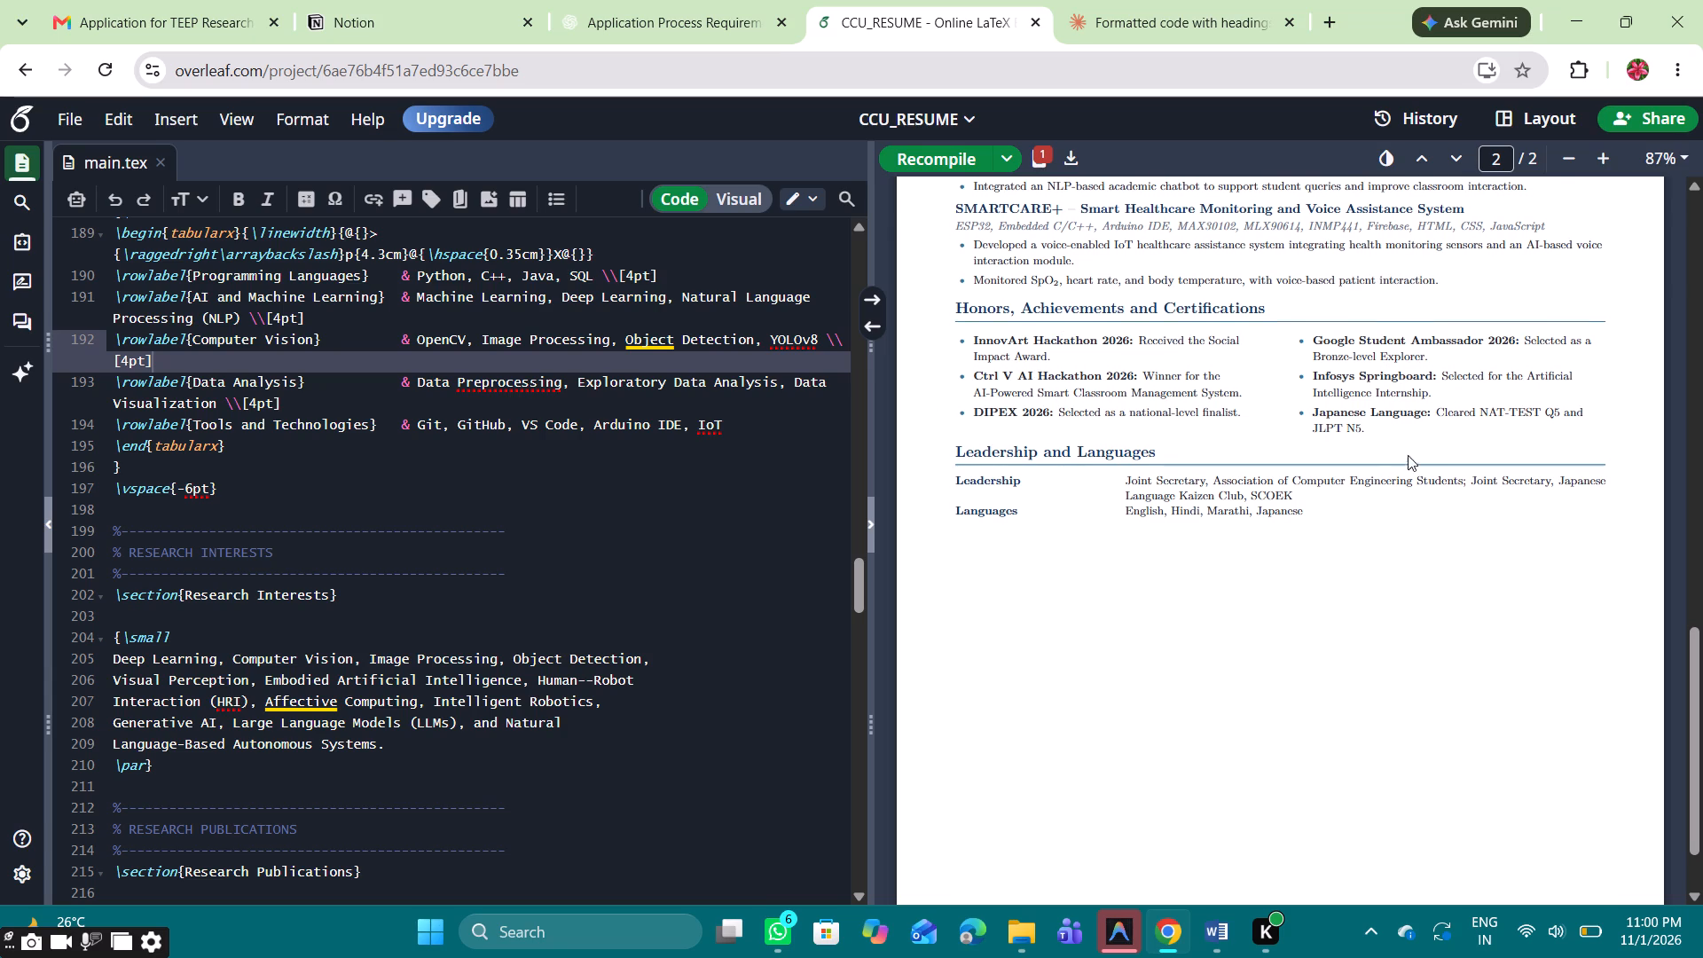
Examine the main.tex source from Research Interests and Research Publications through the final Leadership and Languages section.
{"action": "scroll", "coordinate": [514, 463], "scroll_direction": "down", "scroll_amount": 2}
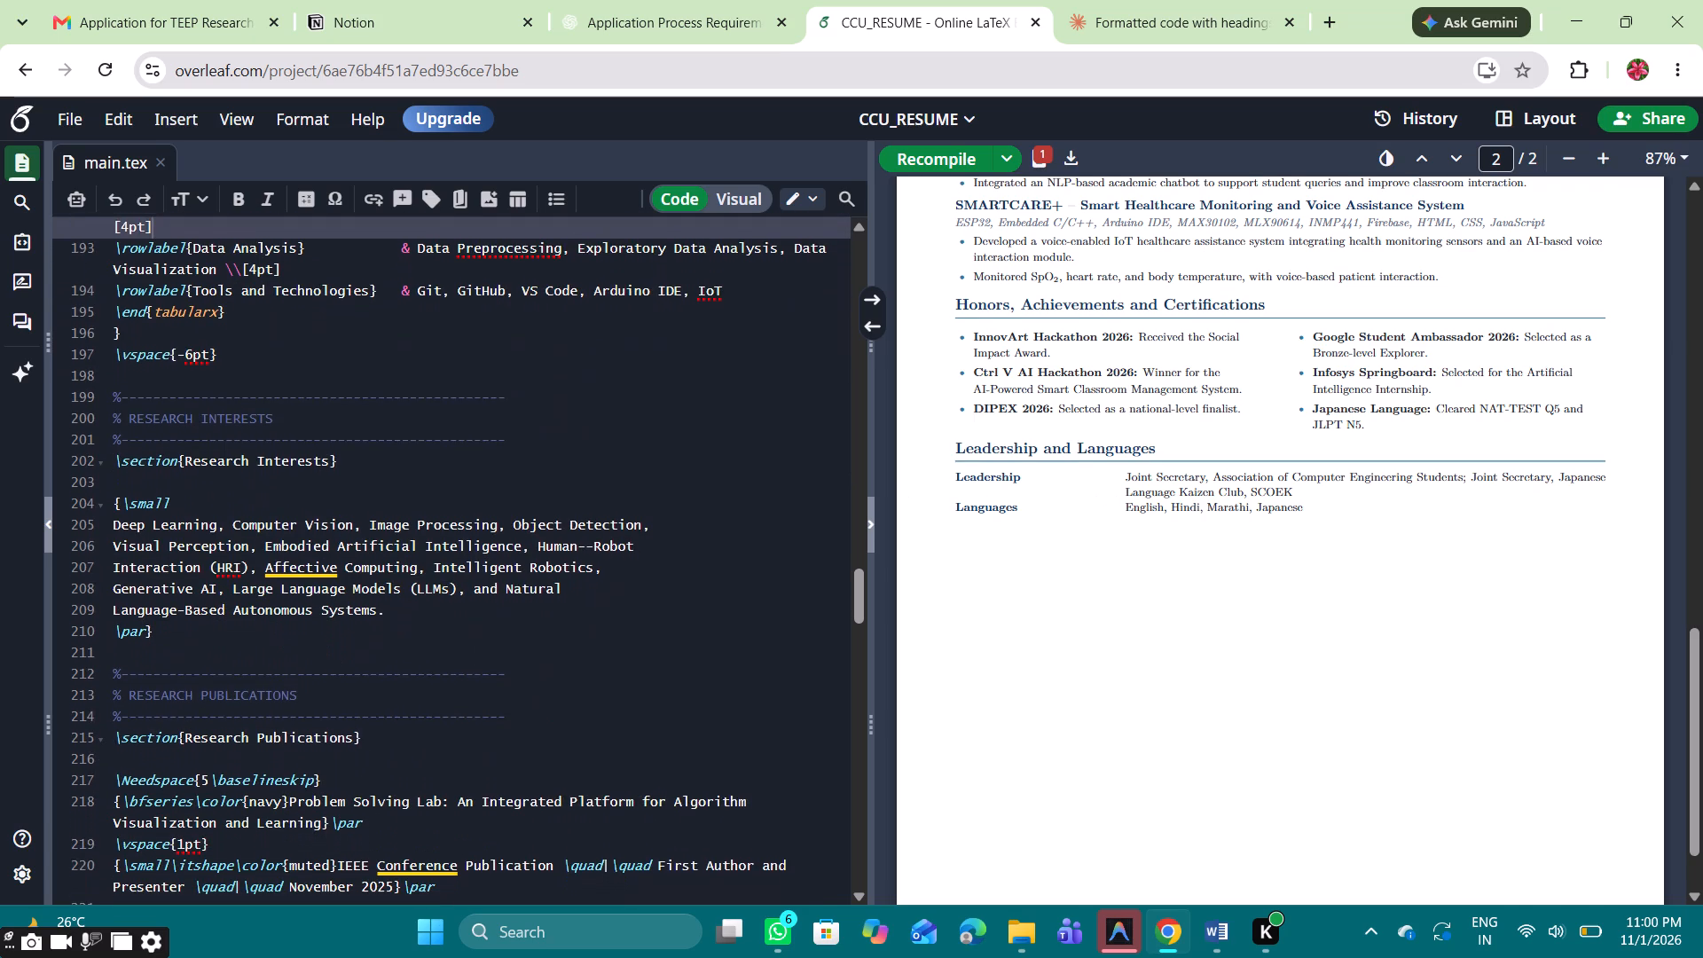
{"action": "scroll", "coordinate": [514, 463], "scroll_direction": "down", "scroll_amount": 1}
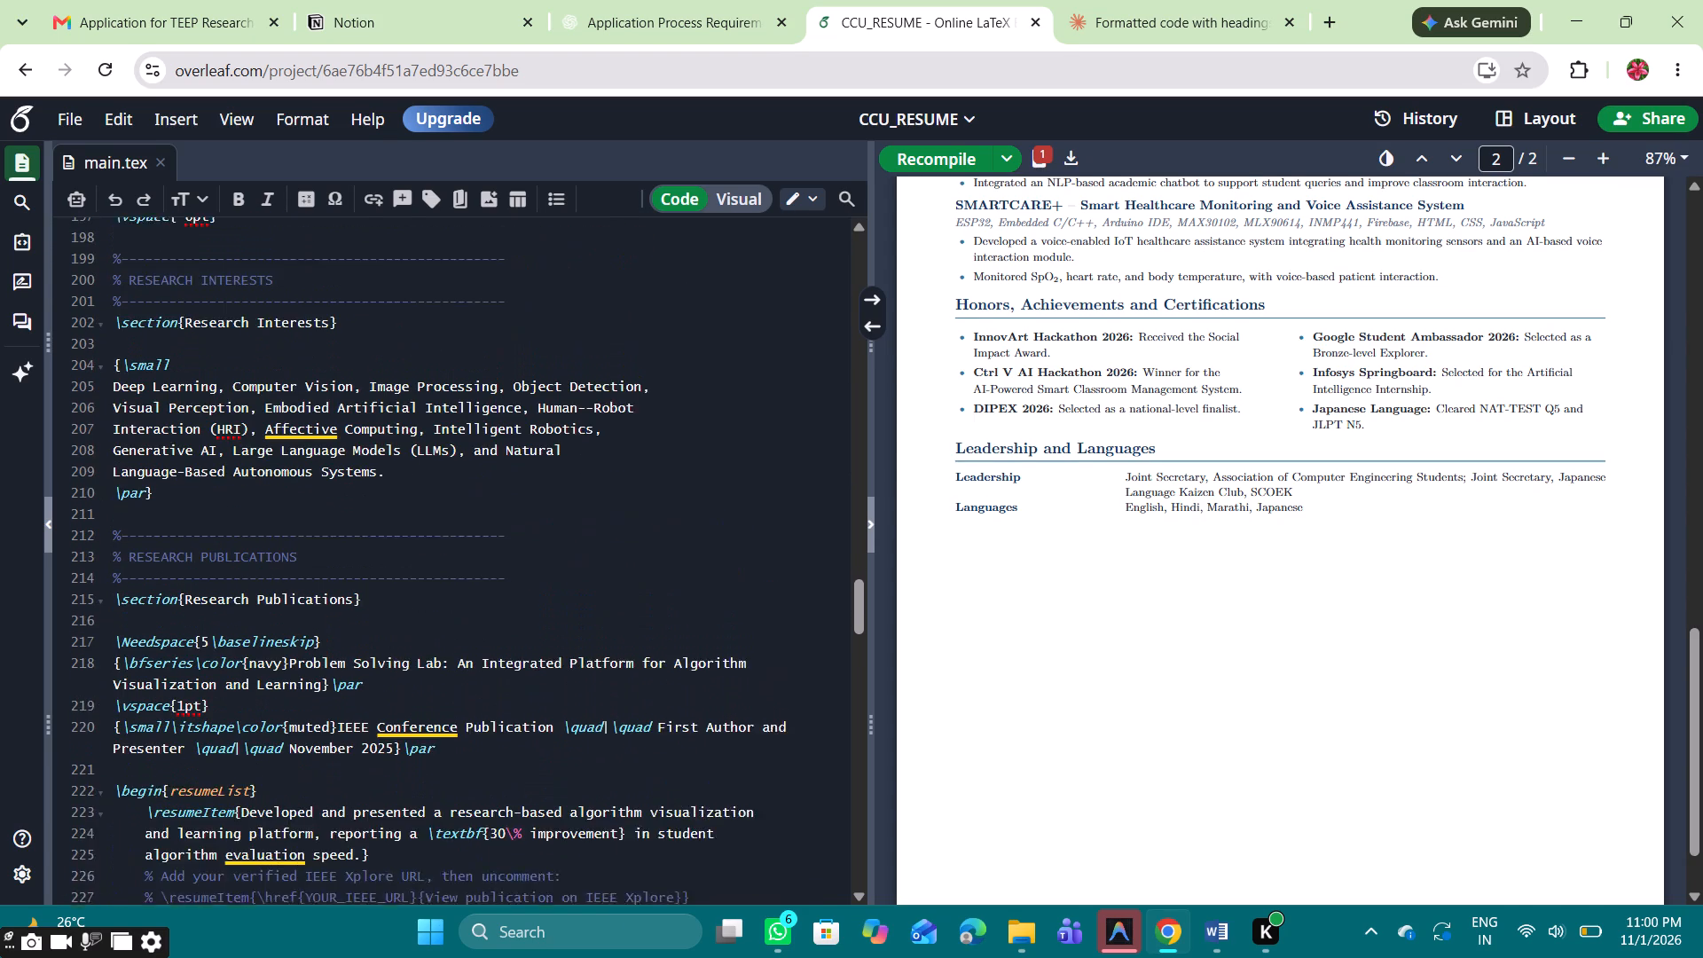
{"action": "scroll", "coordinate": [514, 463], "scroll_direction": "down", "scroll_amount": 1}
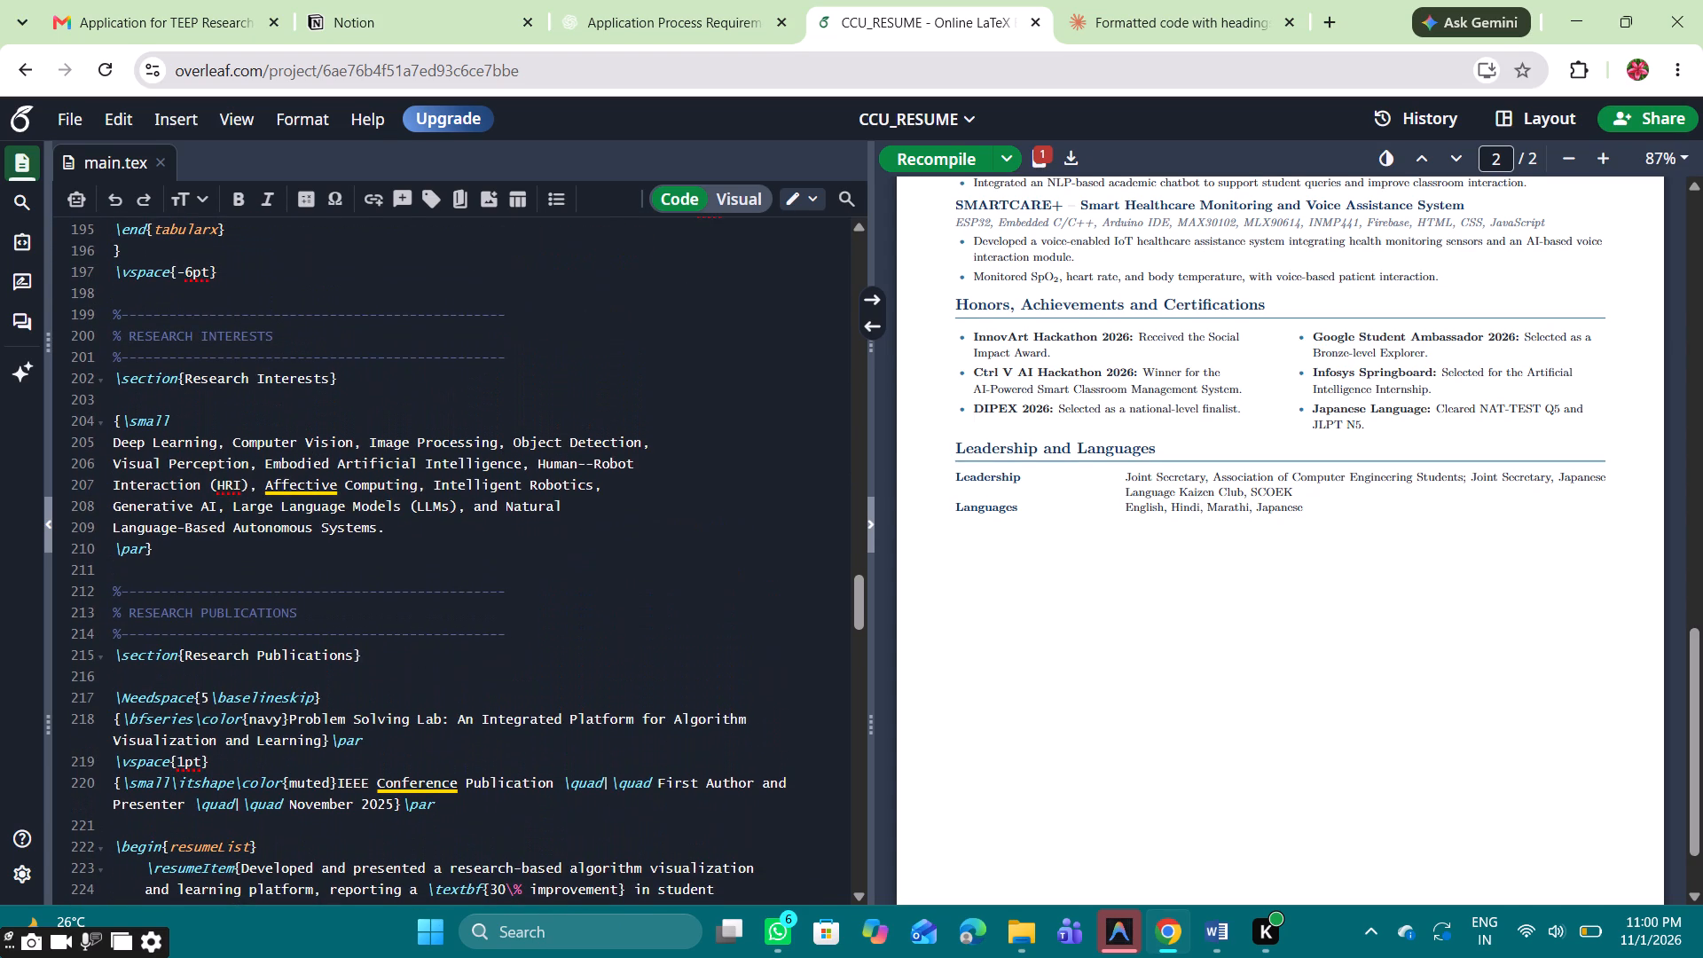
{"action": "scroll", "coordinate": [514, 463], "scroll_direction": "down", "scroll_amount": 1}
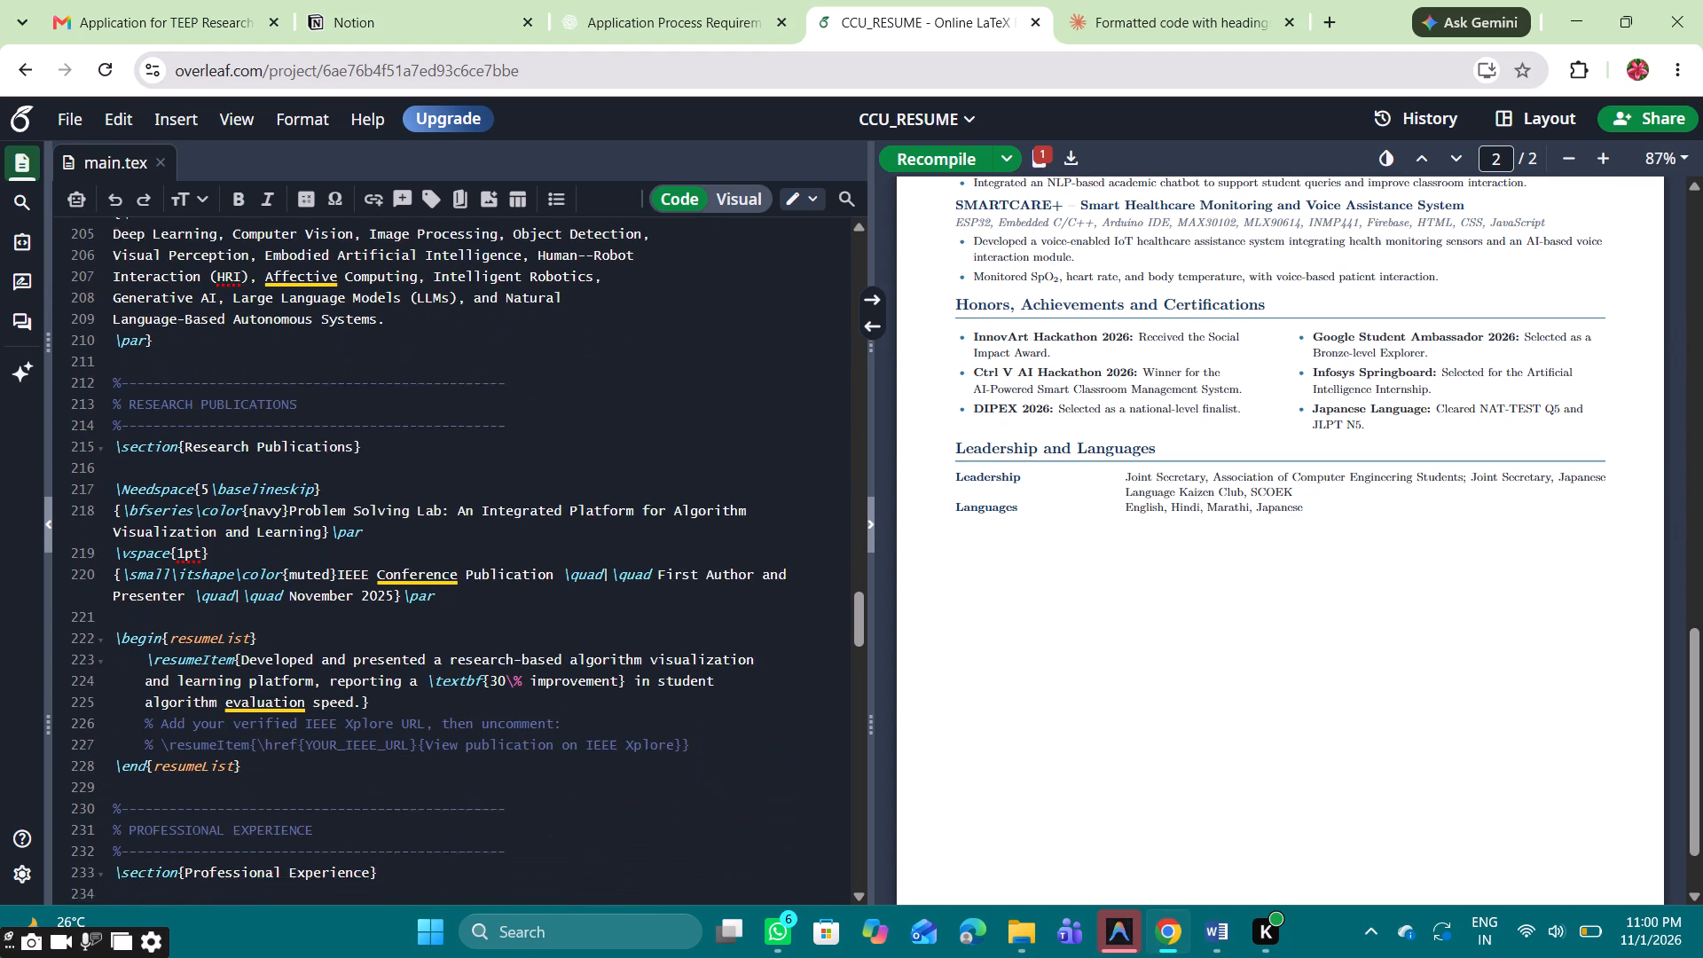
{"action": "scroll", "coordinate": [514, 463], "scroll_direction": "down", "scroll_amount": 1}
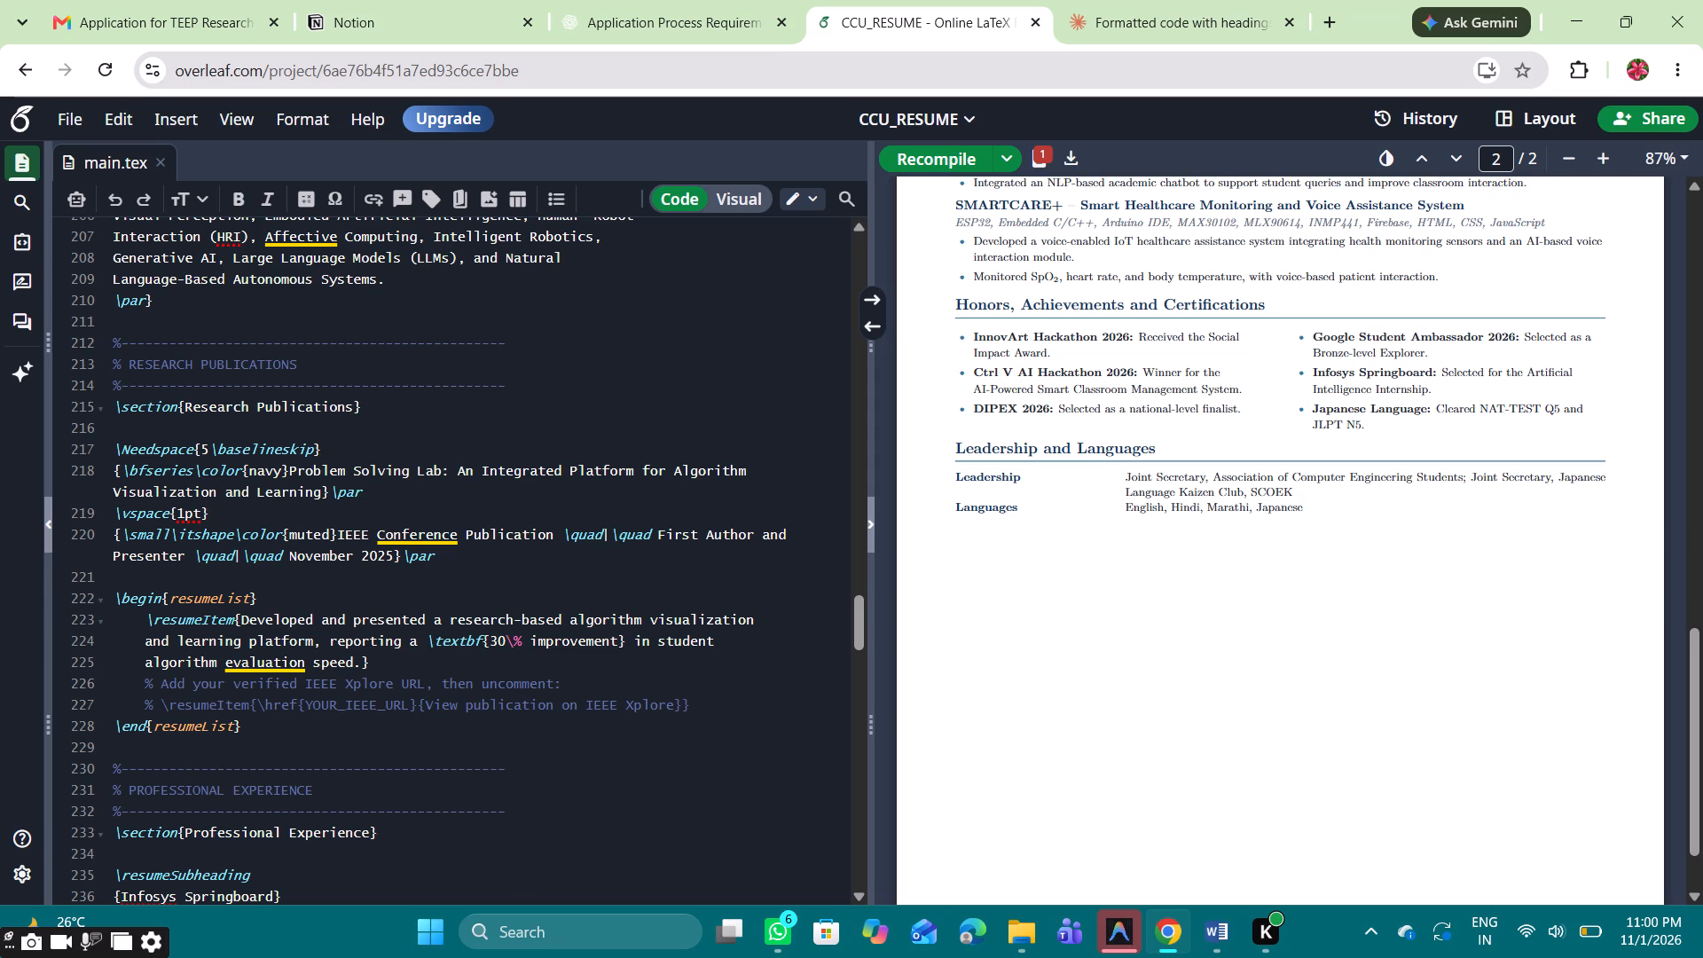
{"action": "left_click_drag", "start_coordinate": [321, 449], "coordinate": [111, 448]}
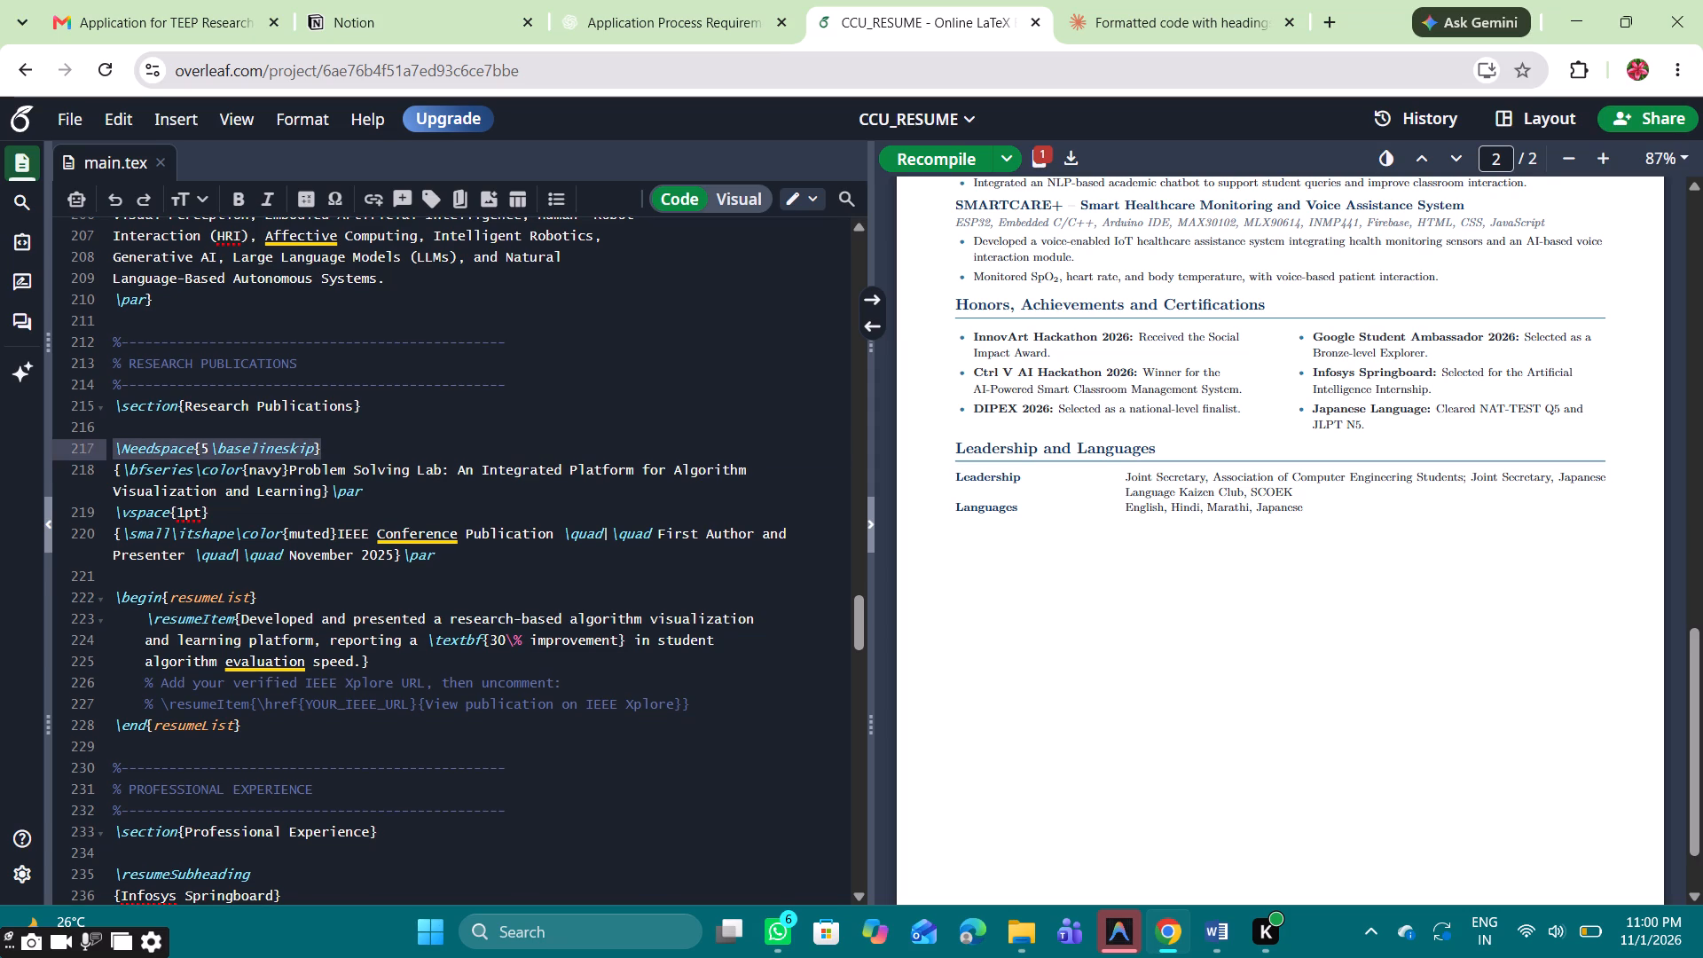
{"action": "left_click_drag", "start_coordinate": [111, 448], "coordinate": [198, 431]}
{"action": "left_click", "coordinate": [198, 431]}
{"action": "left_click_drag", "start_coordinate": [366, 405], "coordinate": [113, 405]}
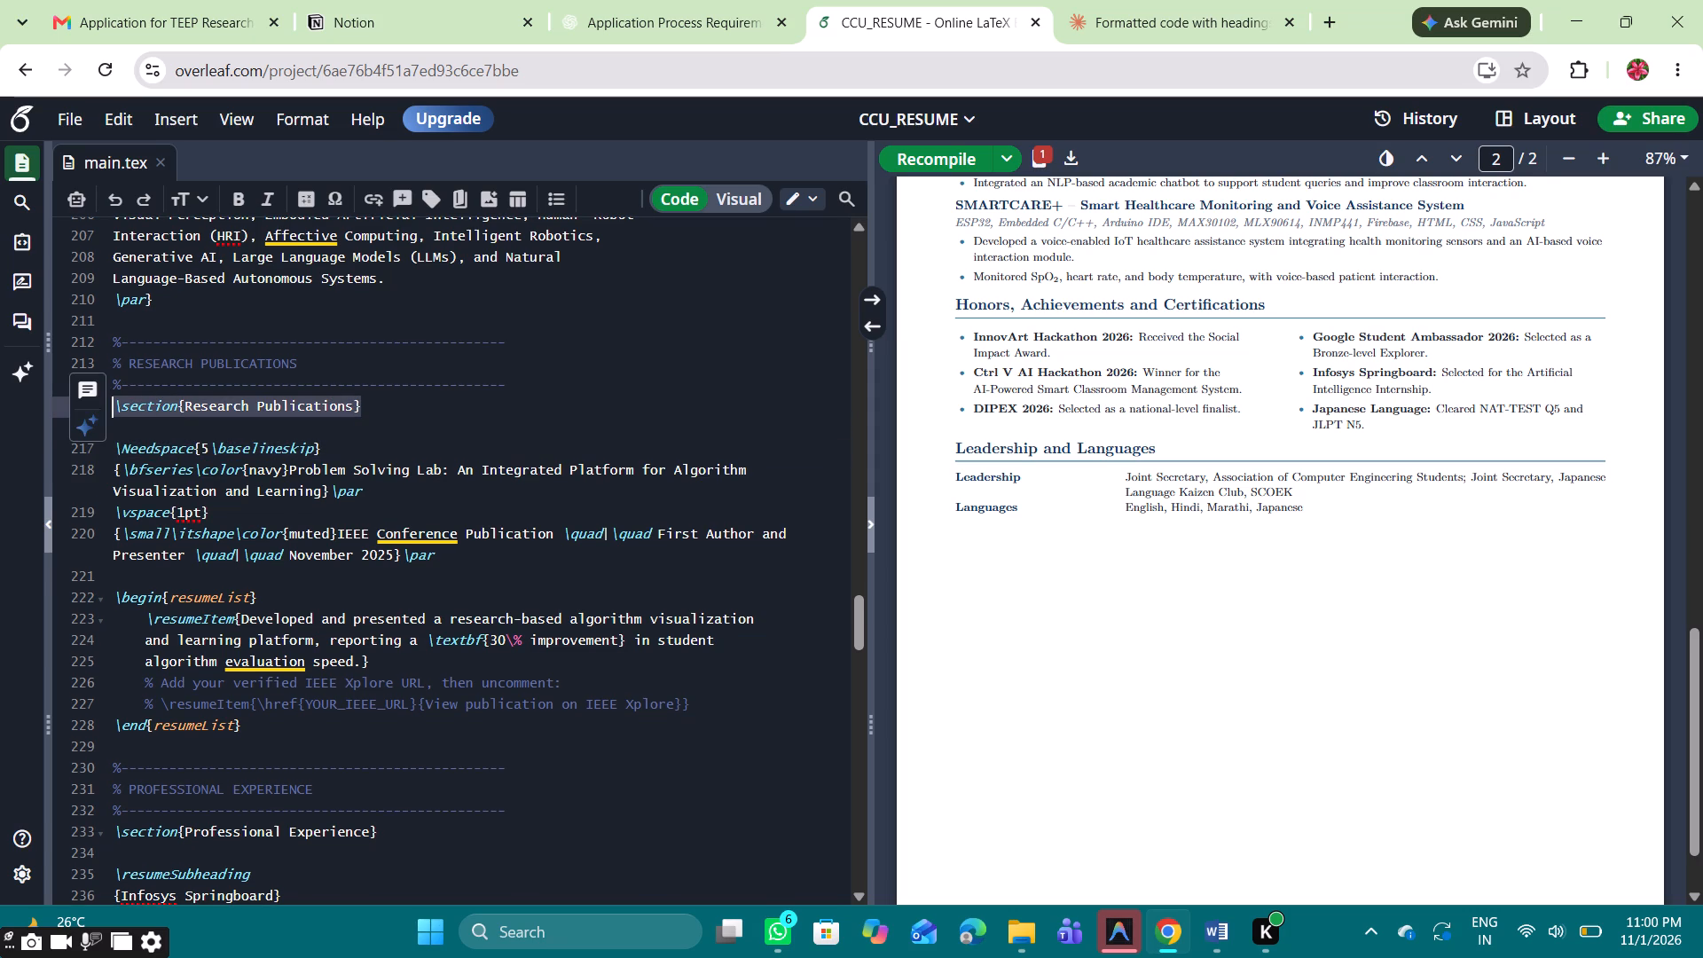
{"action": "left_click", "coordinate": [456, 468]}
{"action": "scroll", "coordinate": [456, 468], "scroll_direction": "down", "scroll_amount": 7}
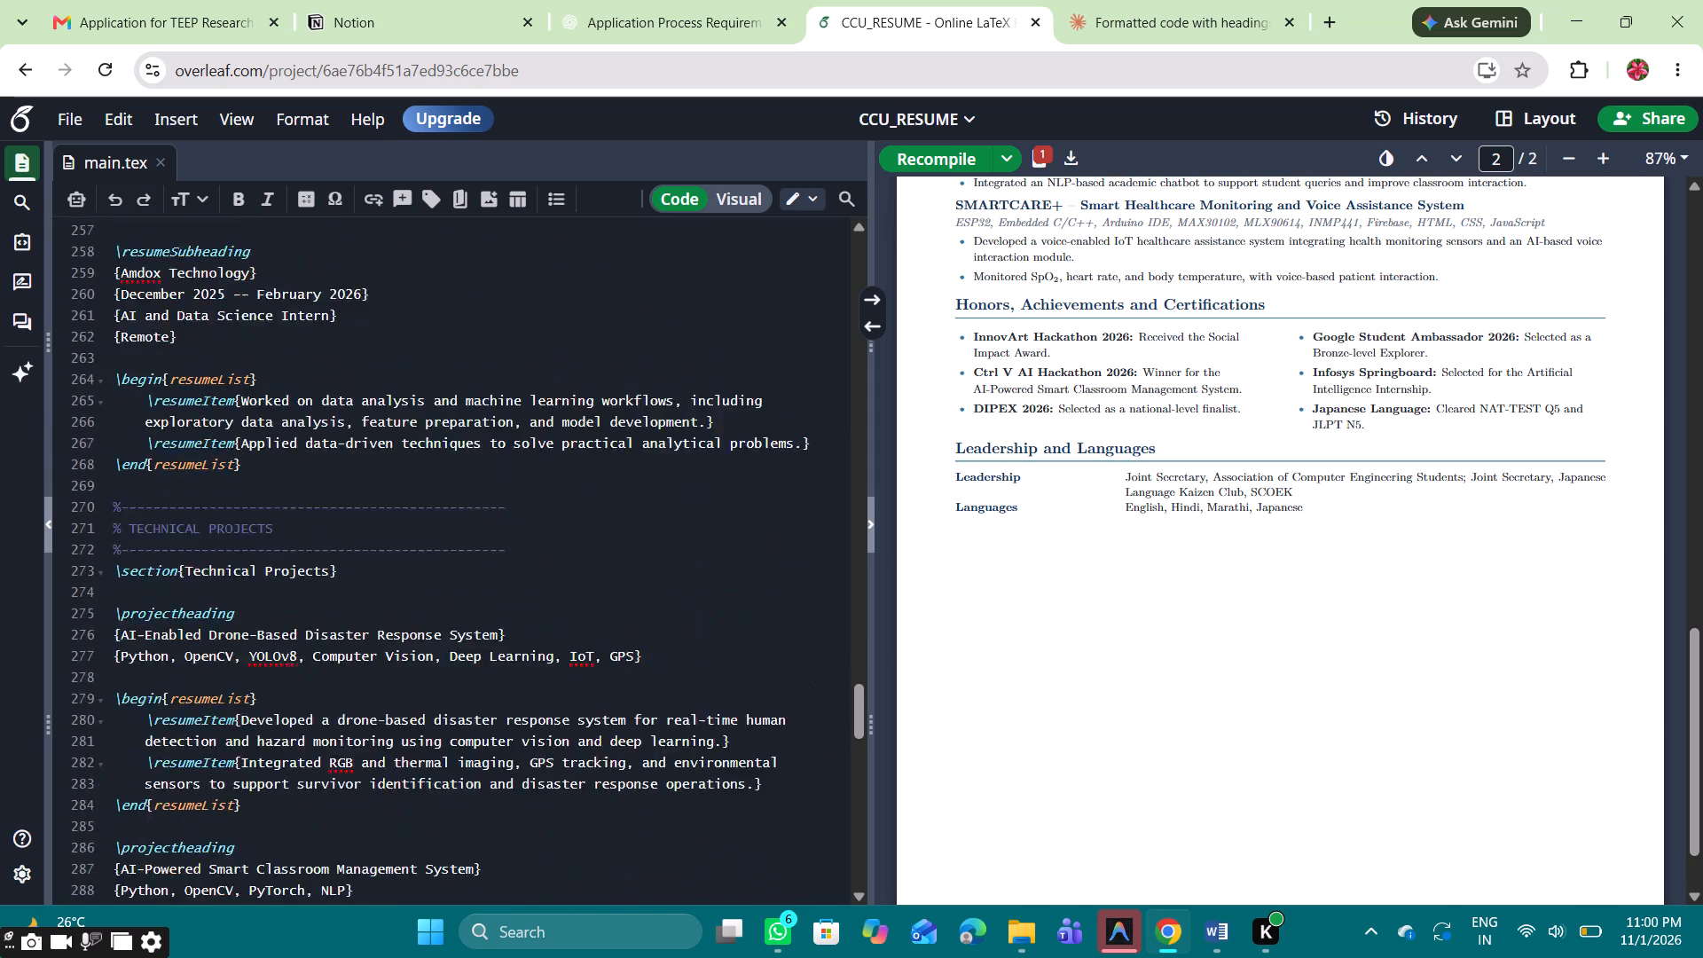
{"action": "scroll", "coordinate": [456, 468], "scroll_direction": "down", "scroll_amount": 9}
{"action": "scroll", "coordinate": [456, 468], "scroll_direction": "up", "scroll_amount": 2}
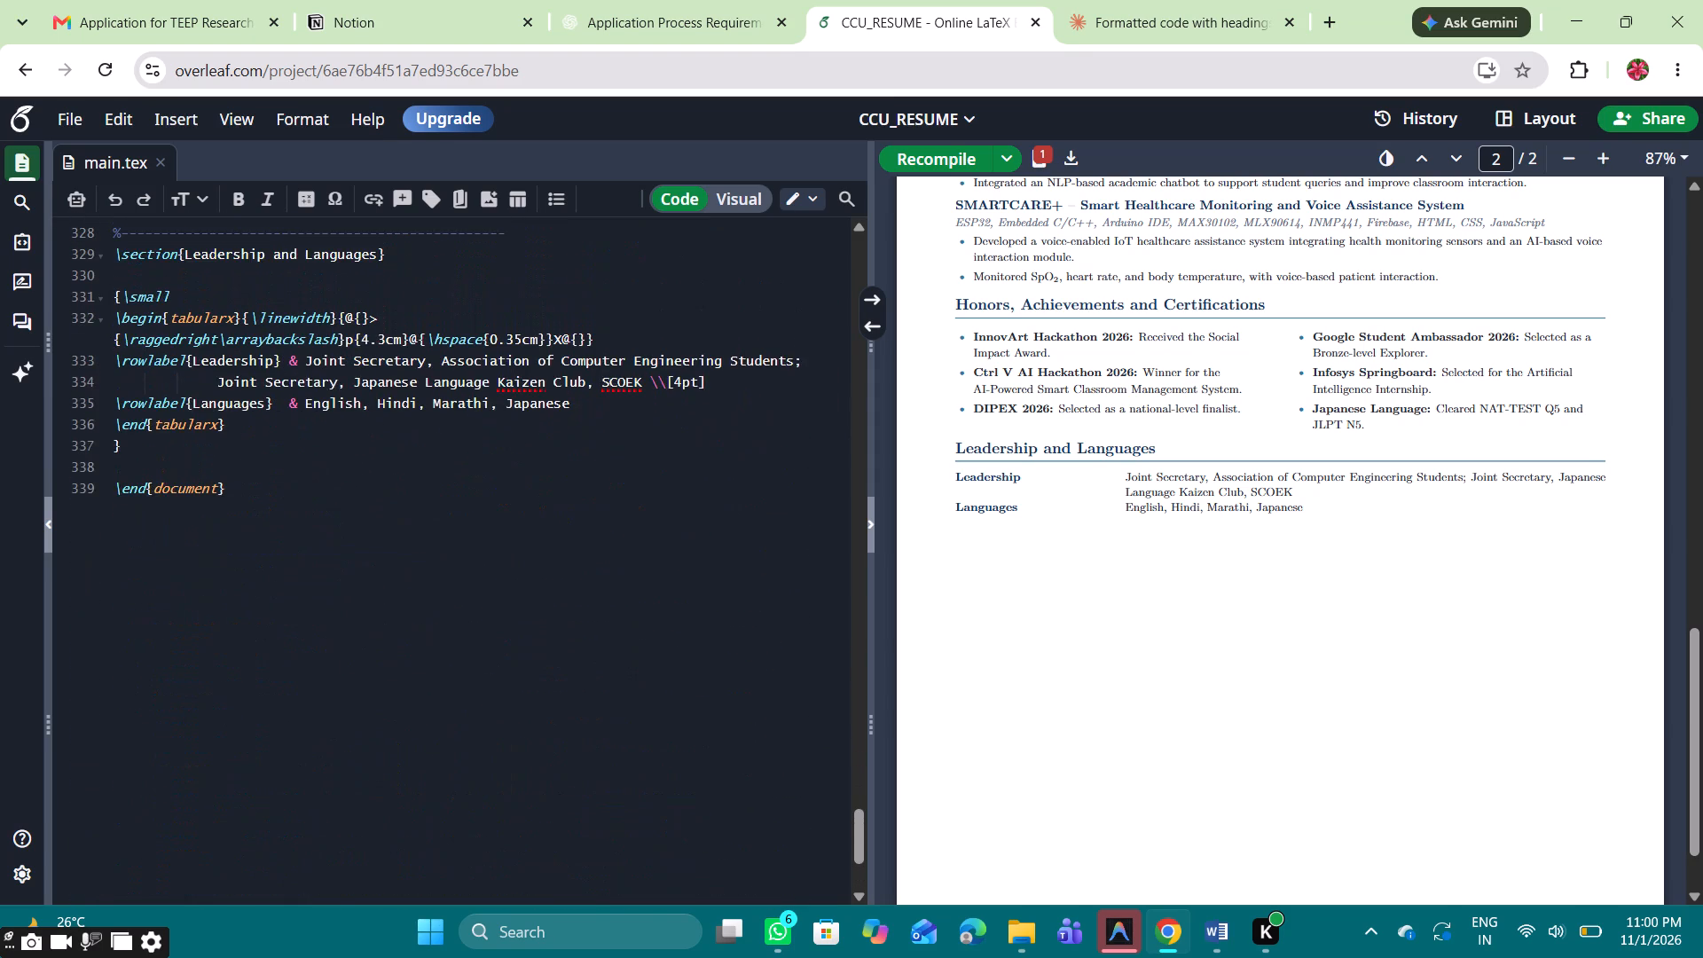
{"action": "scroll", "coordinate": [273, 467], "scroll_direction": "up", "scroll_amount": 1}
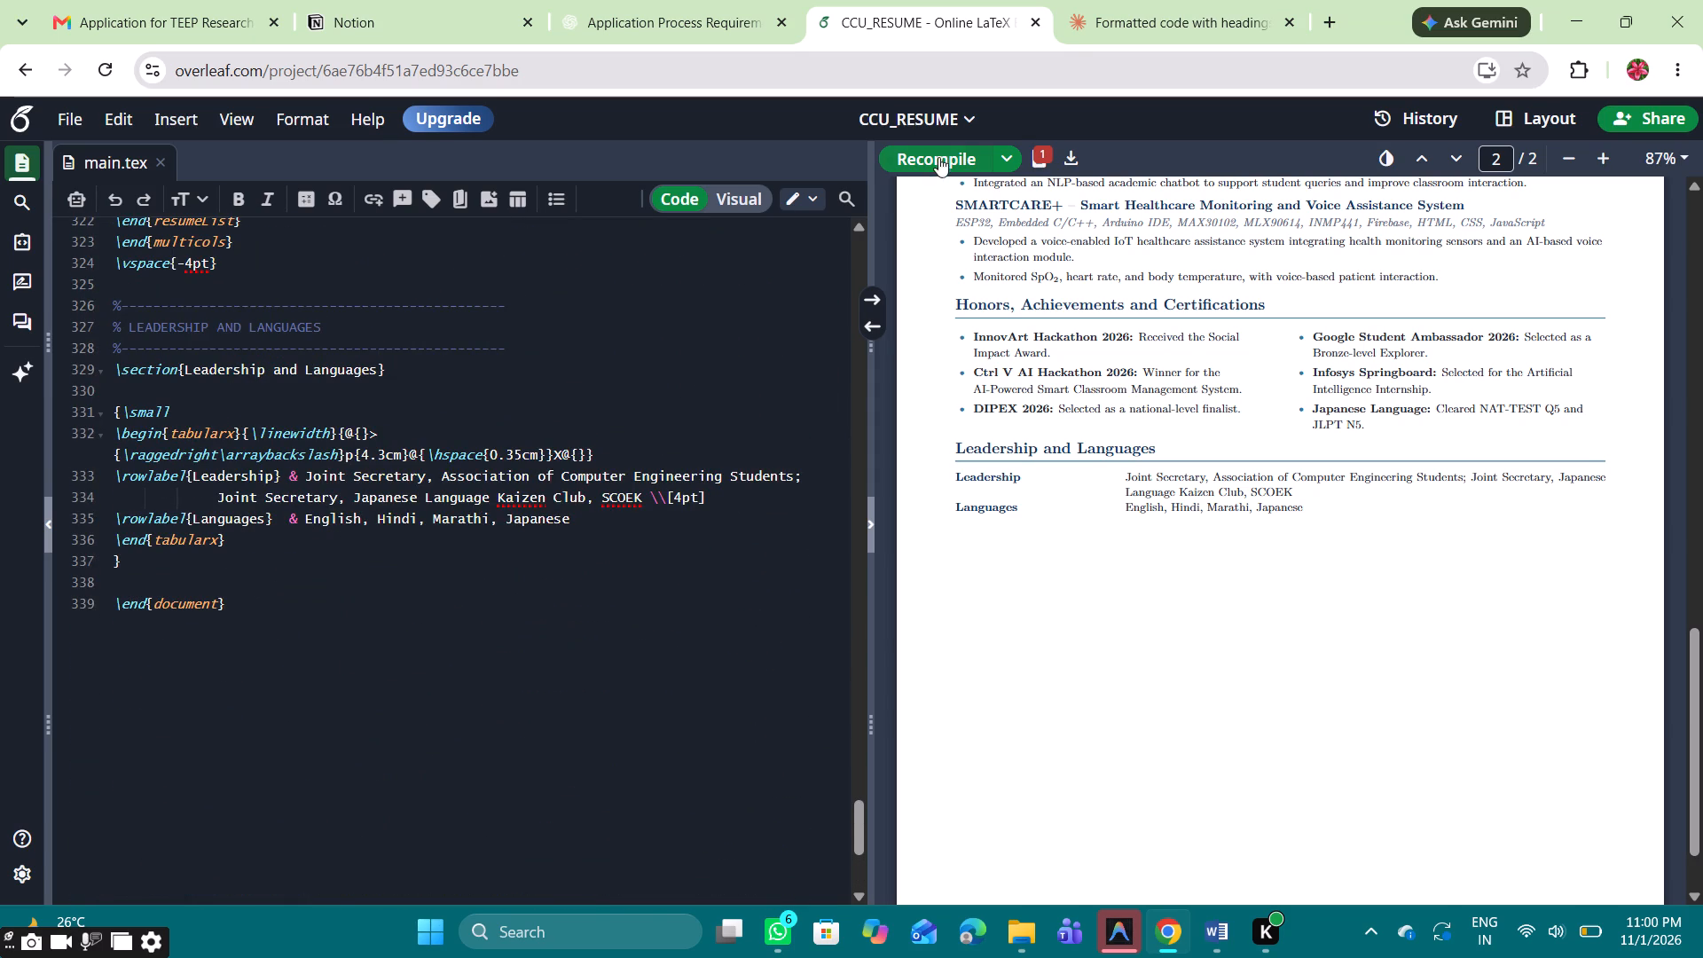
Download the compiled resume as a PDF and open CCU_RESUME.pdf in a browser tab.
{"action": "left_click", "coordinate": [1062, 154]}
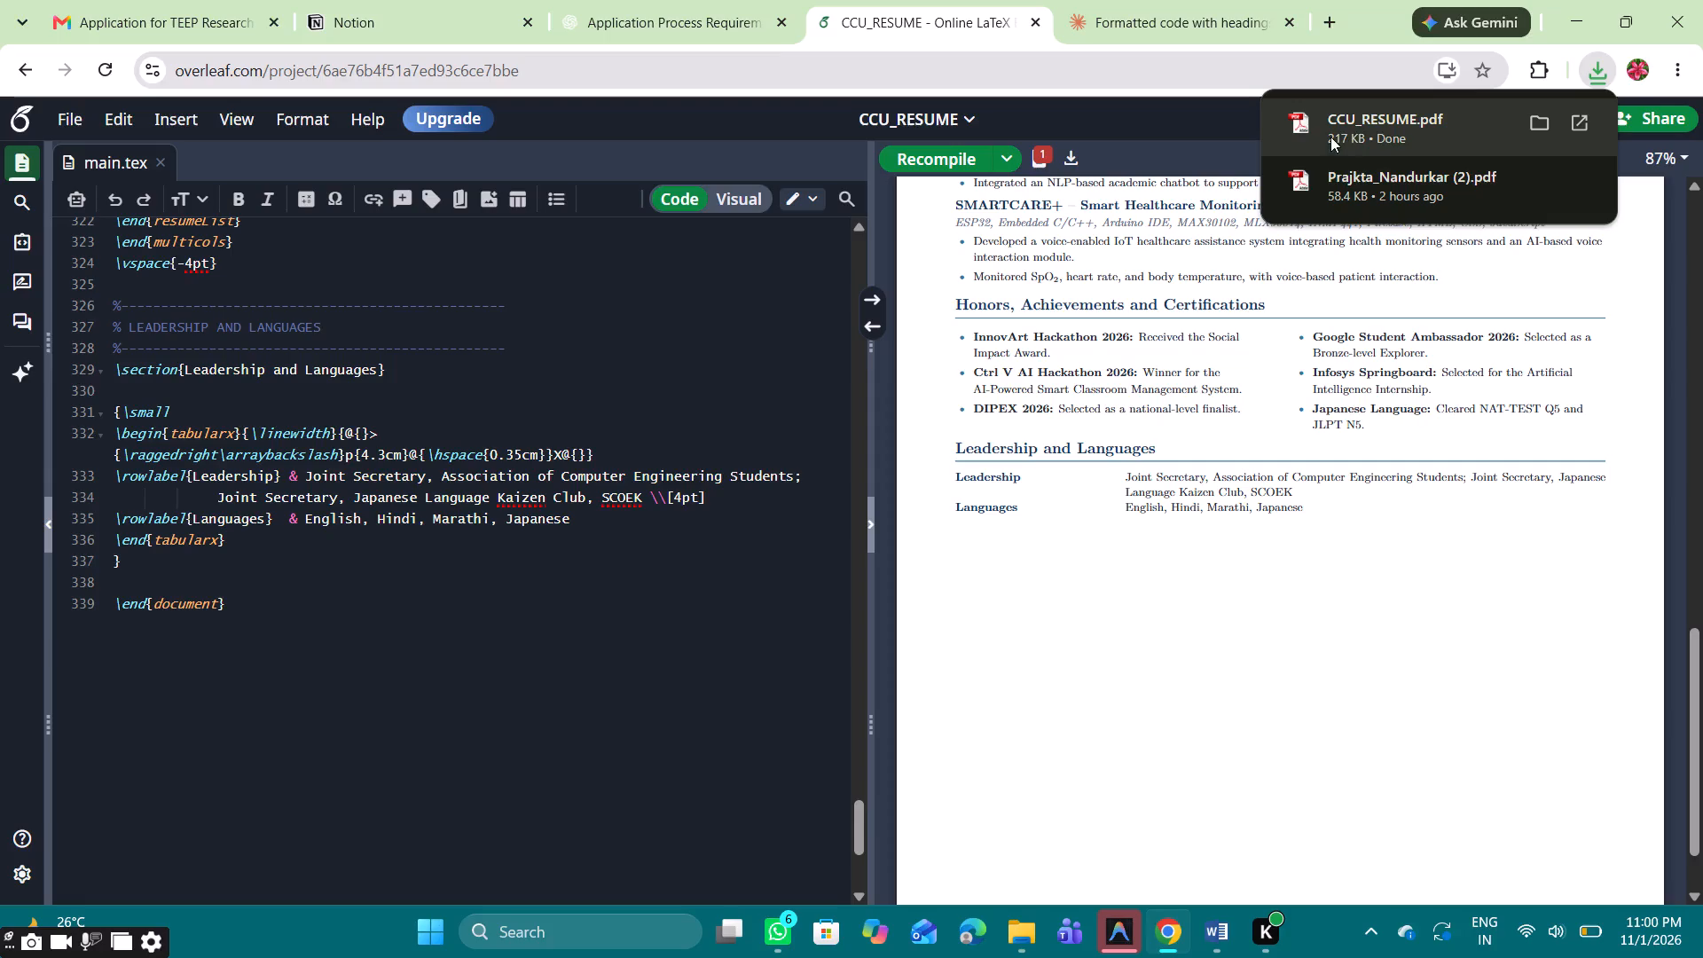
{"action": "left_click", "coordinate": [1581, 132]}
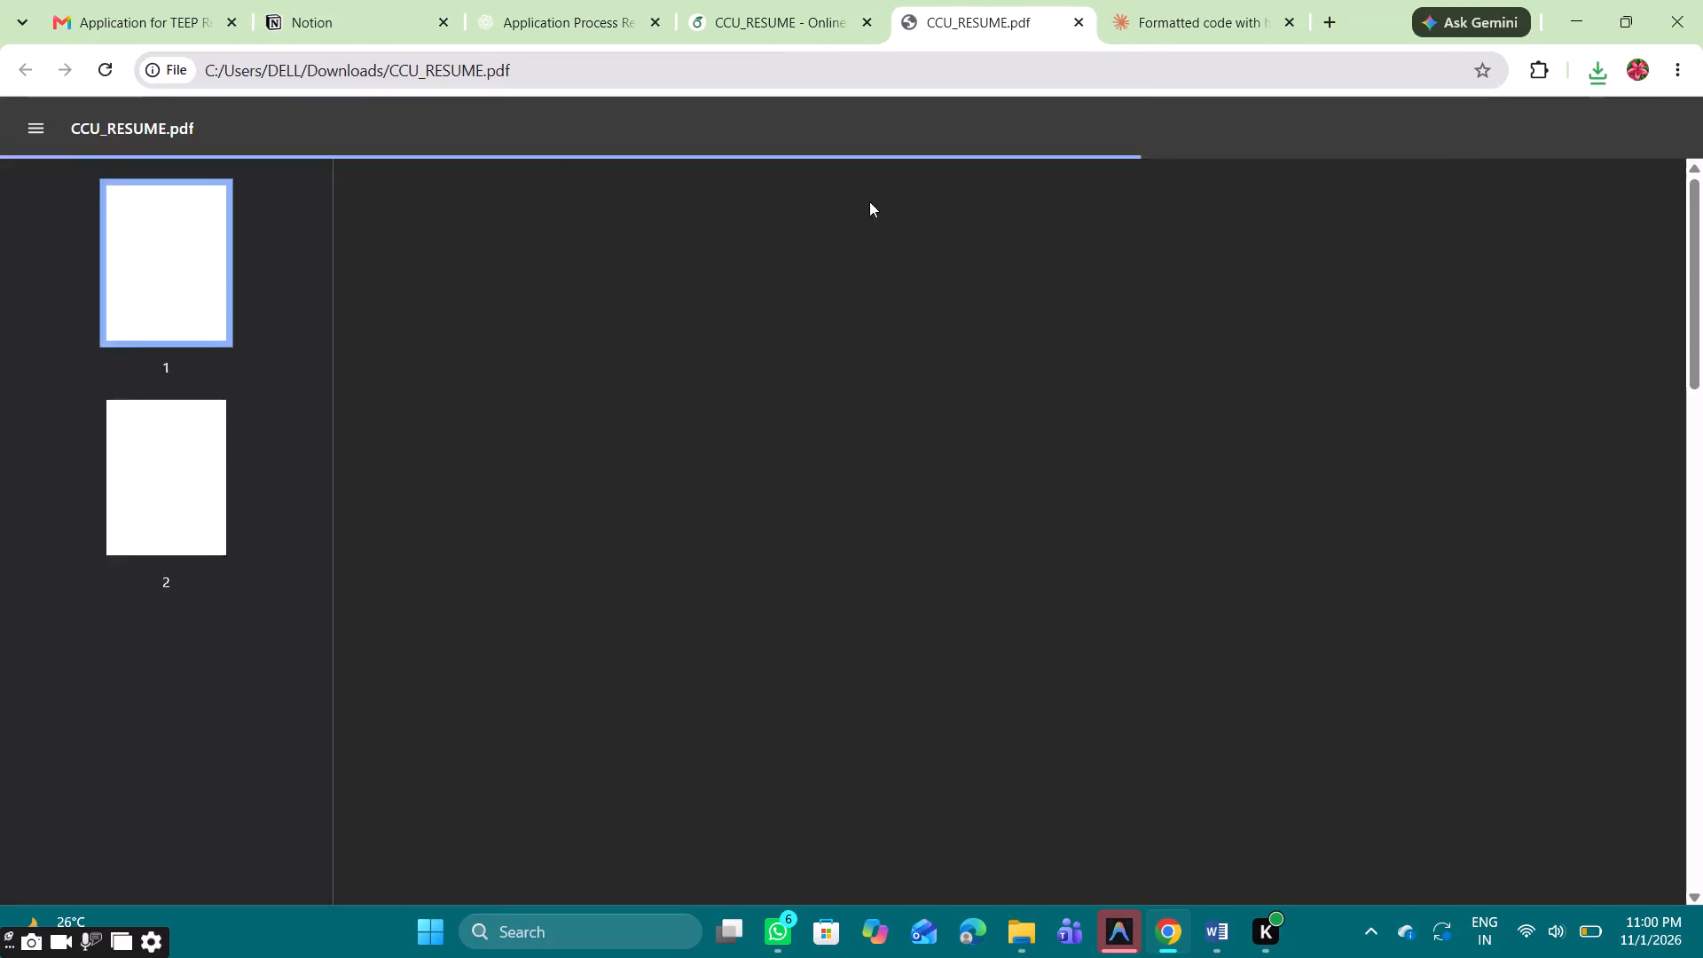
{"action": "left_click", "coordinate": [775, 263]}
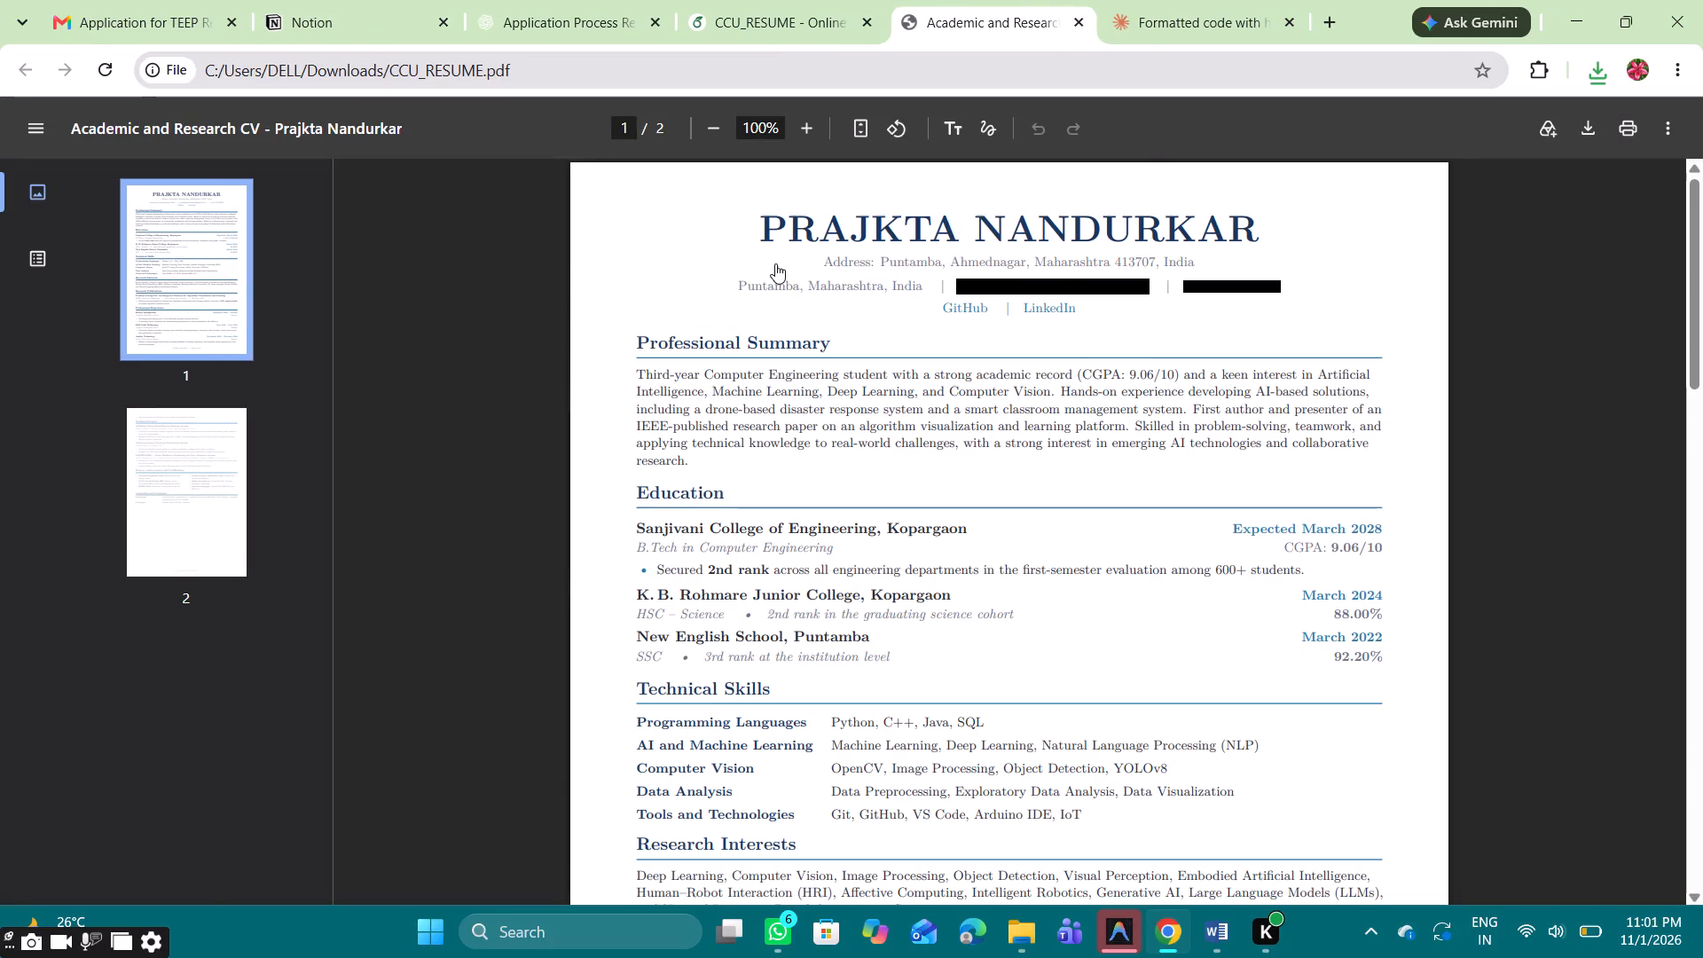
Check the top of the downloaded resume, test its GitHub link, and close the opened profile page.
{"action": "scroll", "coordinate": [891, 418], "scroll_direction": "down", "scroll_amount": 1}
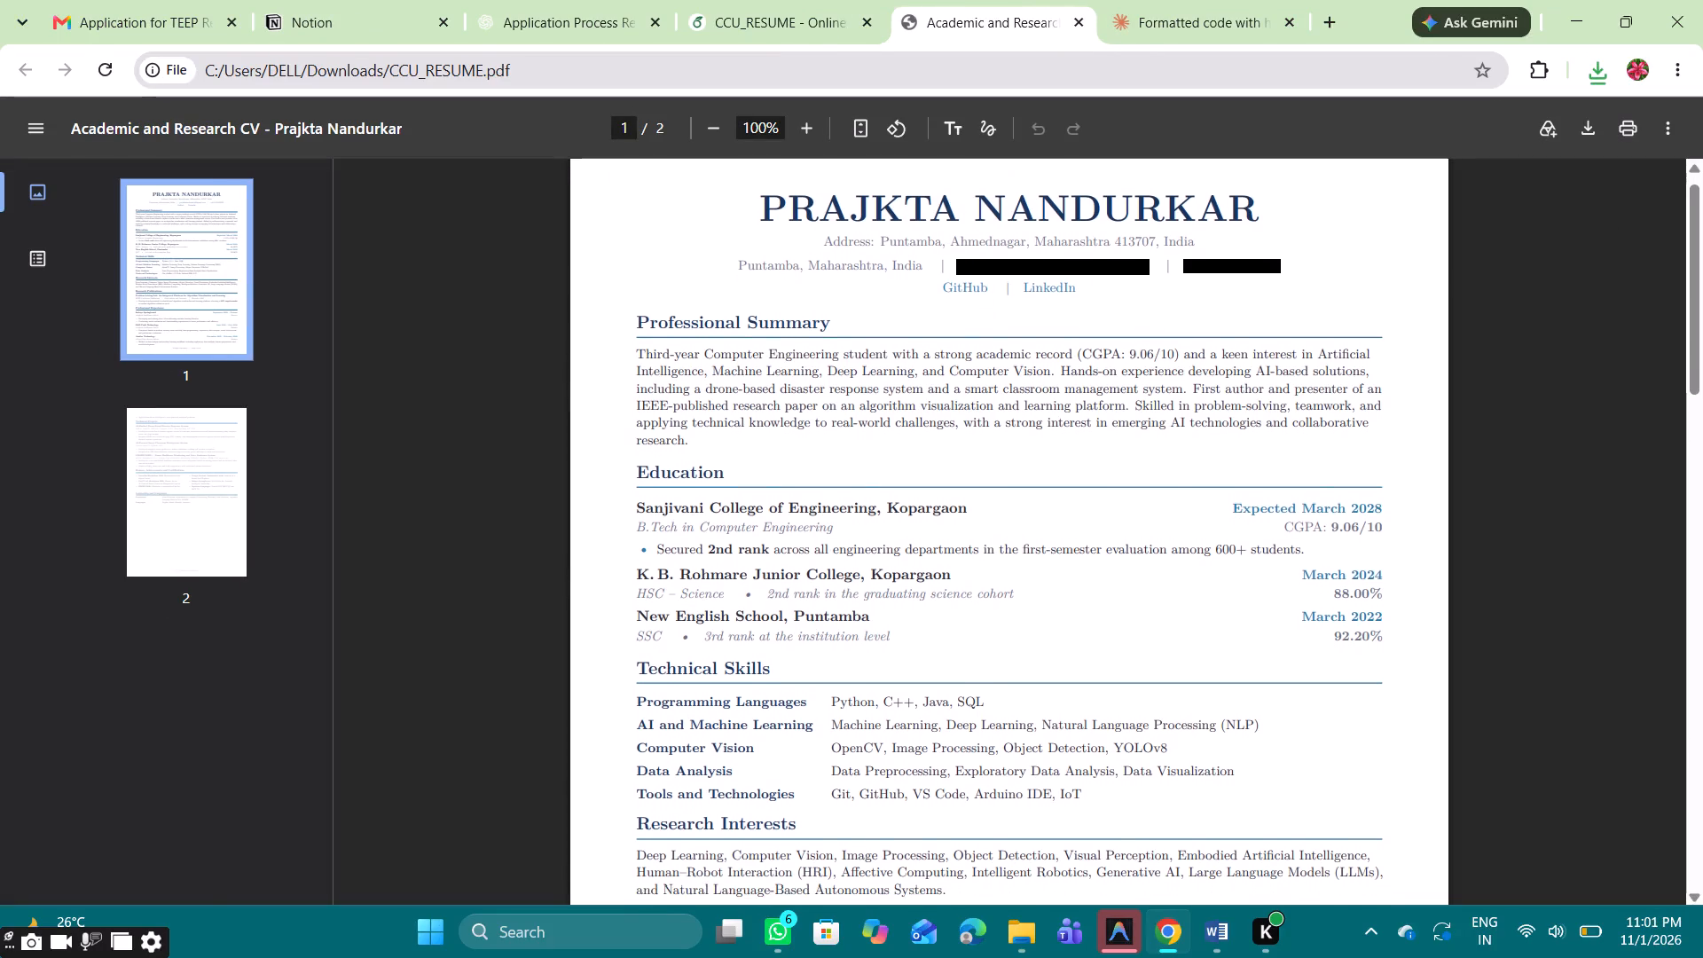
{"action": "scroll", "coordinate": [891, 418], "scroll_direction": "down", "scroll_amount": 2}
{"action": "left_click", "coordinate": [966, 273]}
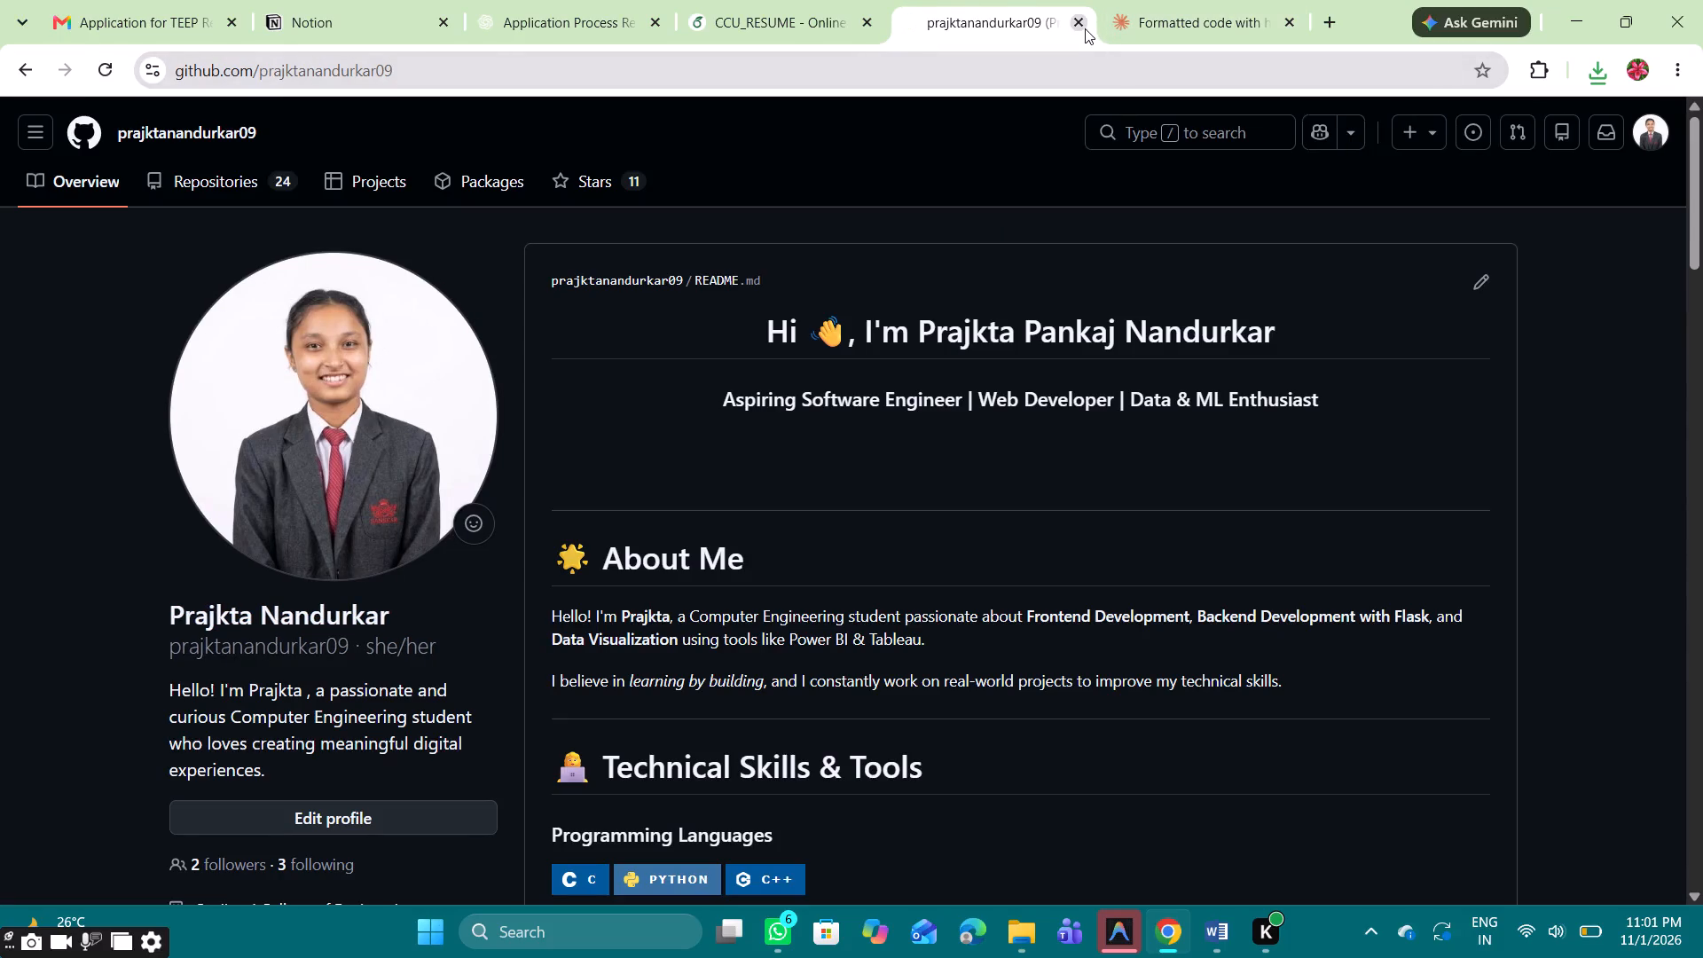
{"action": "left_click", "coordinate": [1085, 28]}
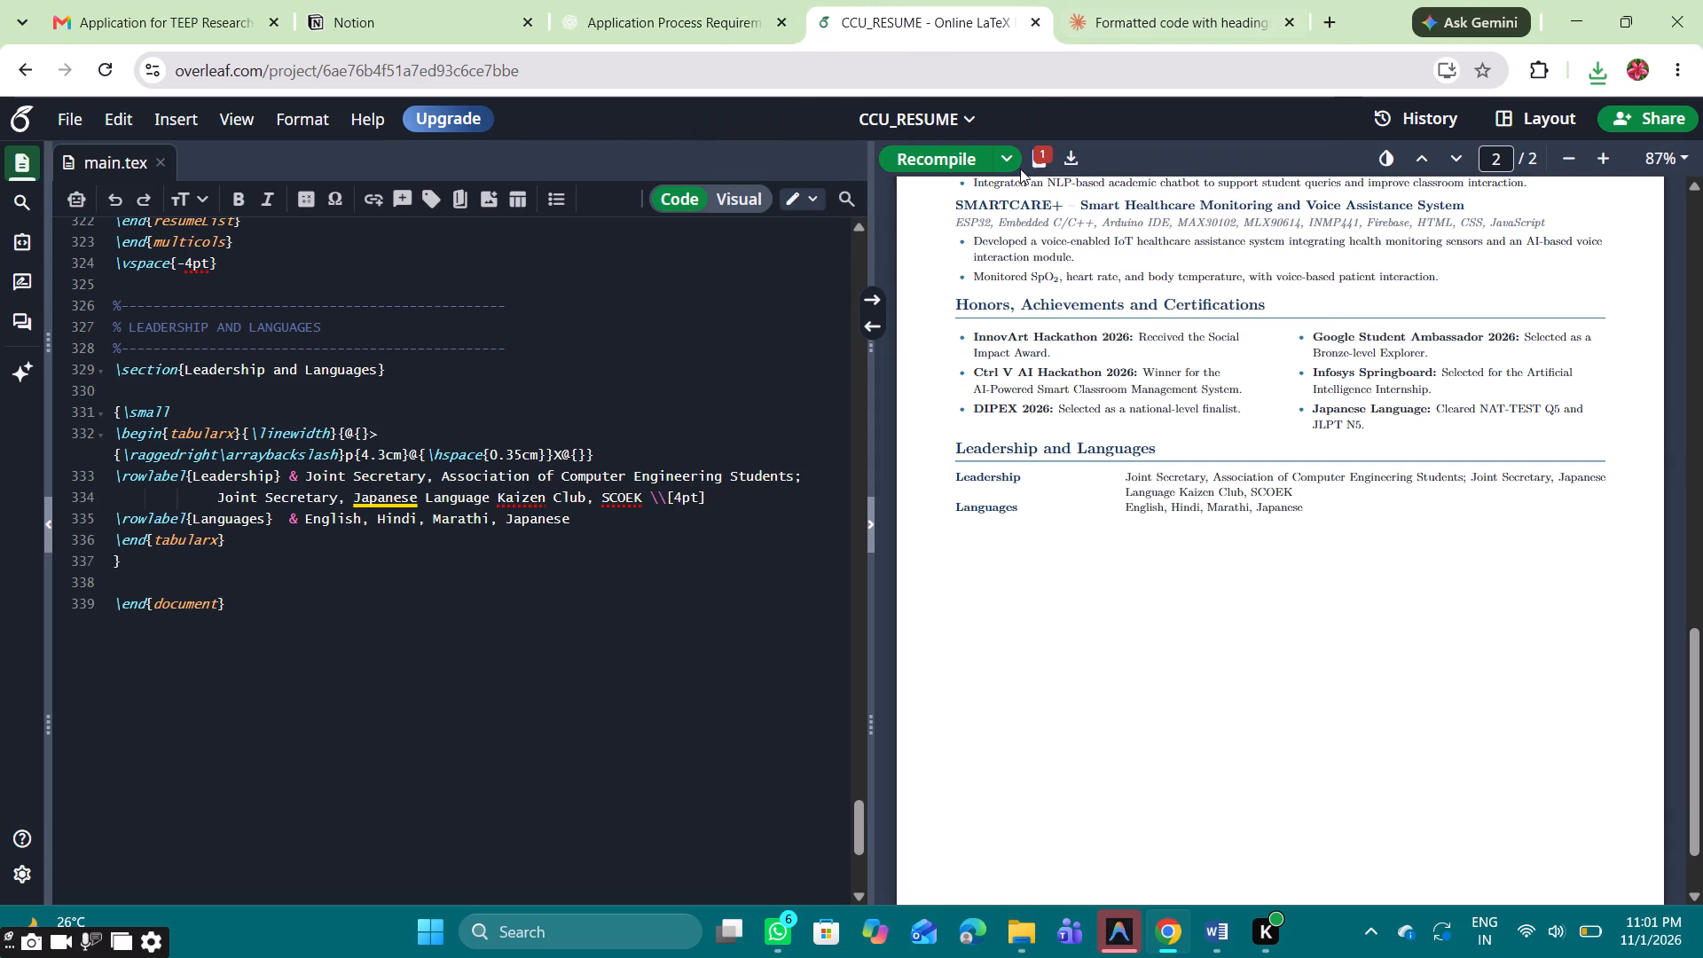
Reopen the downloaded CCU_RESUME.pdf, test the LinkedIn link in its header, and close that page to return to Overleaf.
{"action": "left_click", "coordinate": [1591, 81]}
{"action": "left_click", "coordinate": [1568, 166]}
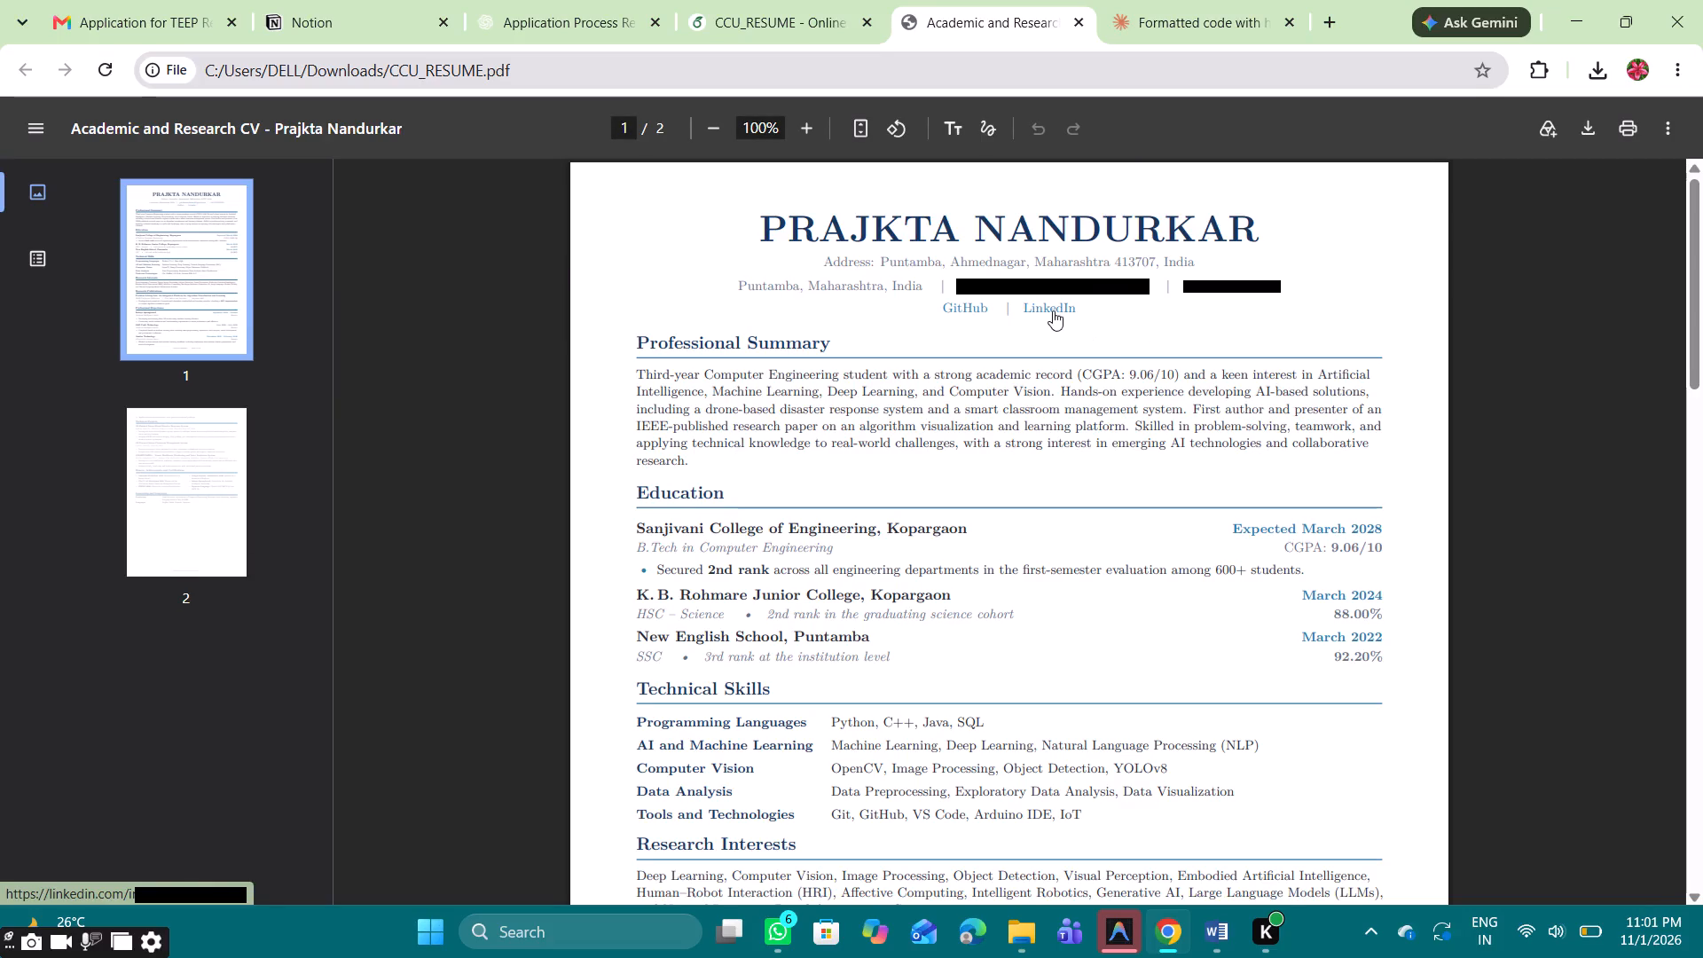
{"action": "left_click", "coordinate": [1053, 310]}
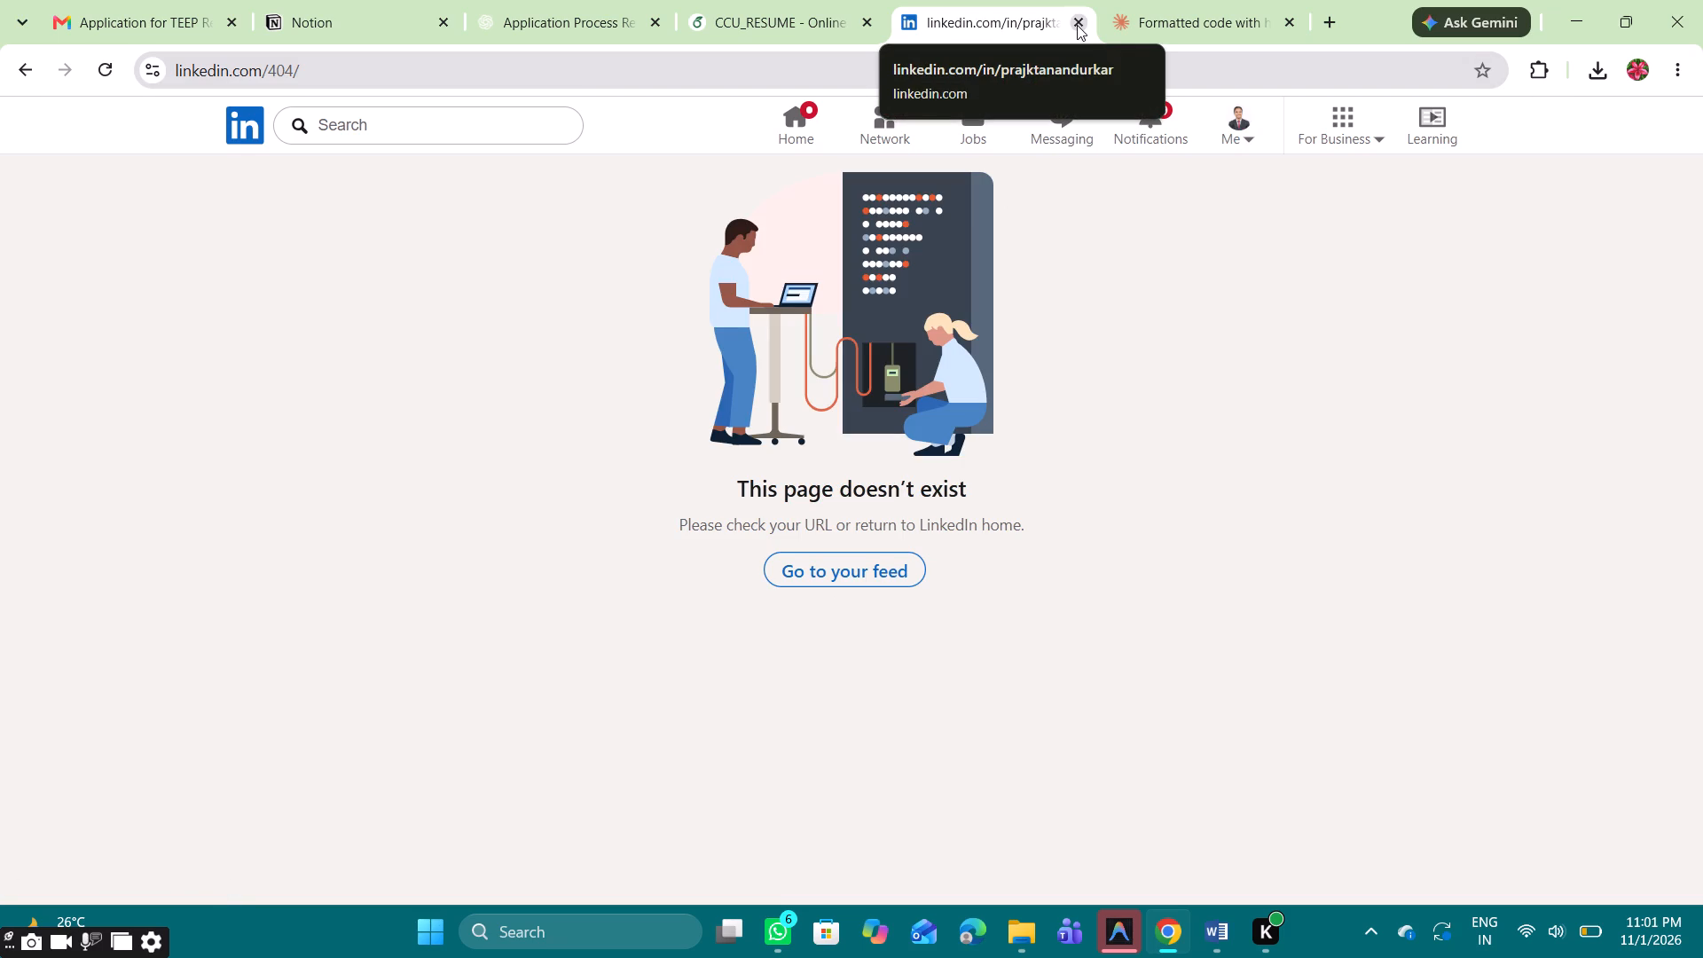
{"action": "scroll", "coordinate": [856, 464], "scroll_direction": "down", "scroll_amount": 1}
{"action": "scroll", "coordinate": [856, 464], "scroll_direction": "up", "scroll_amount": 2}
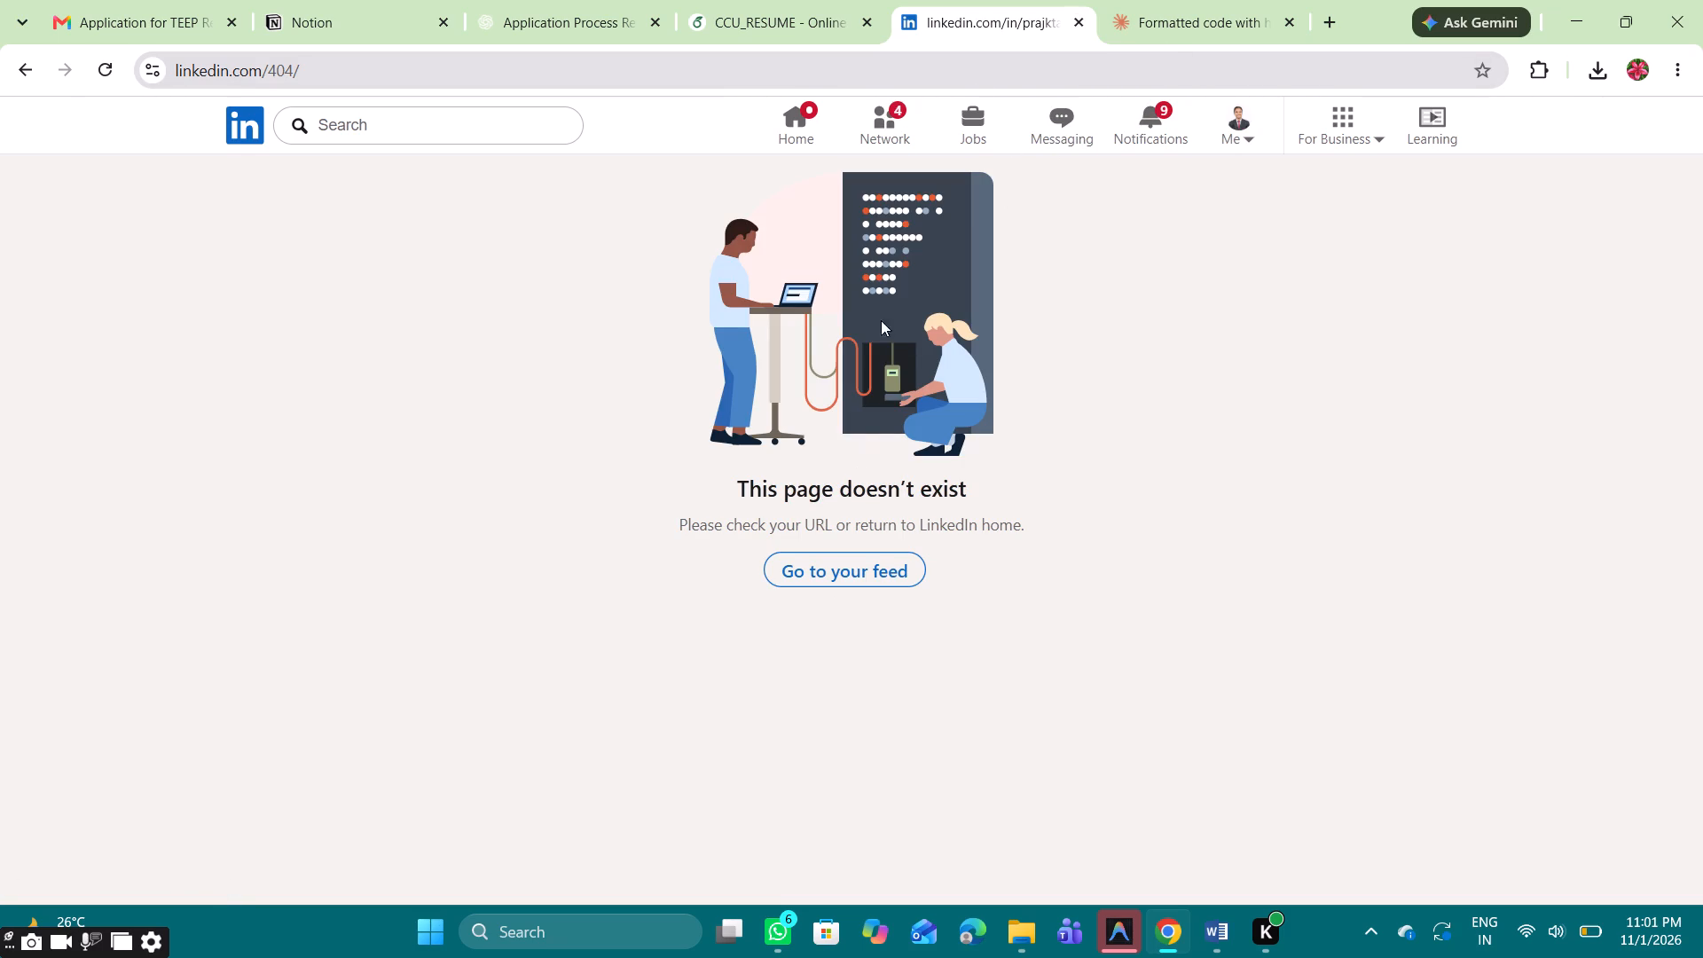
{"action": "left_click", "coordinate": [1077, 21]}
{"action": "scroll", "coordinate": [1027, 307], "scroll_direction": "up", "scroll_amount": 8}
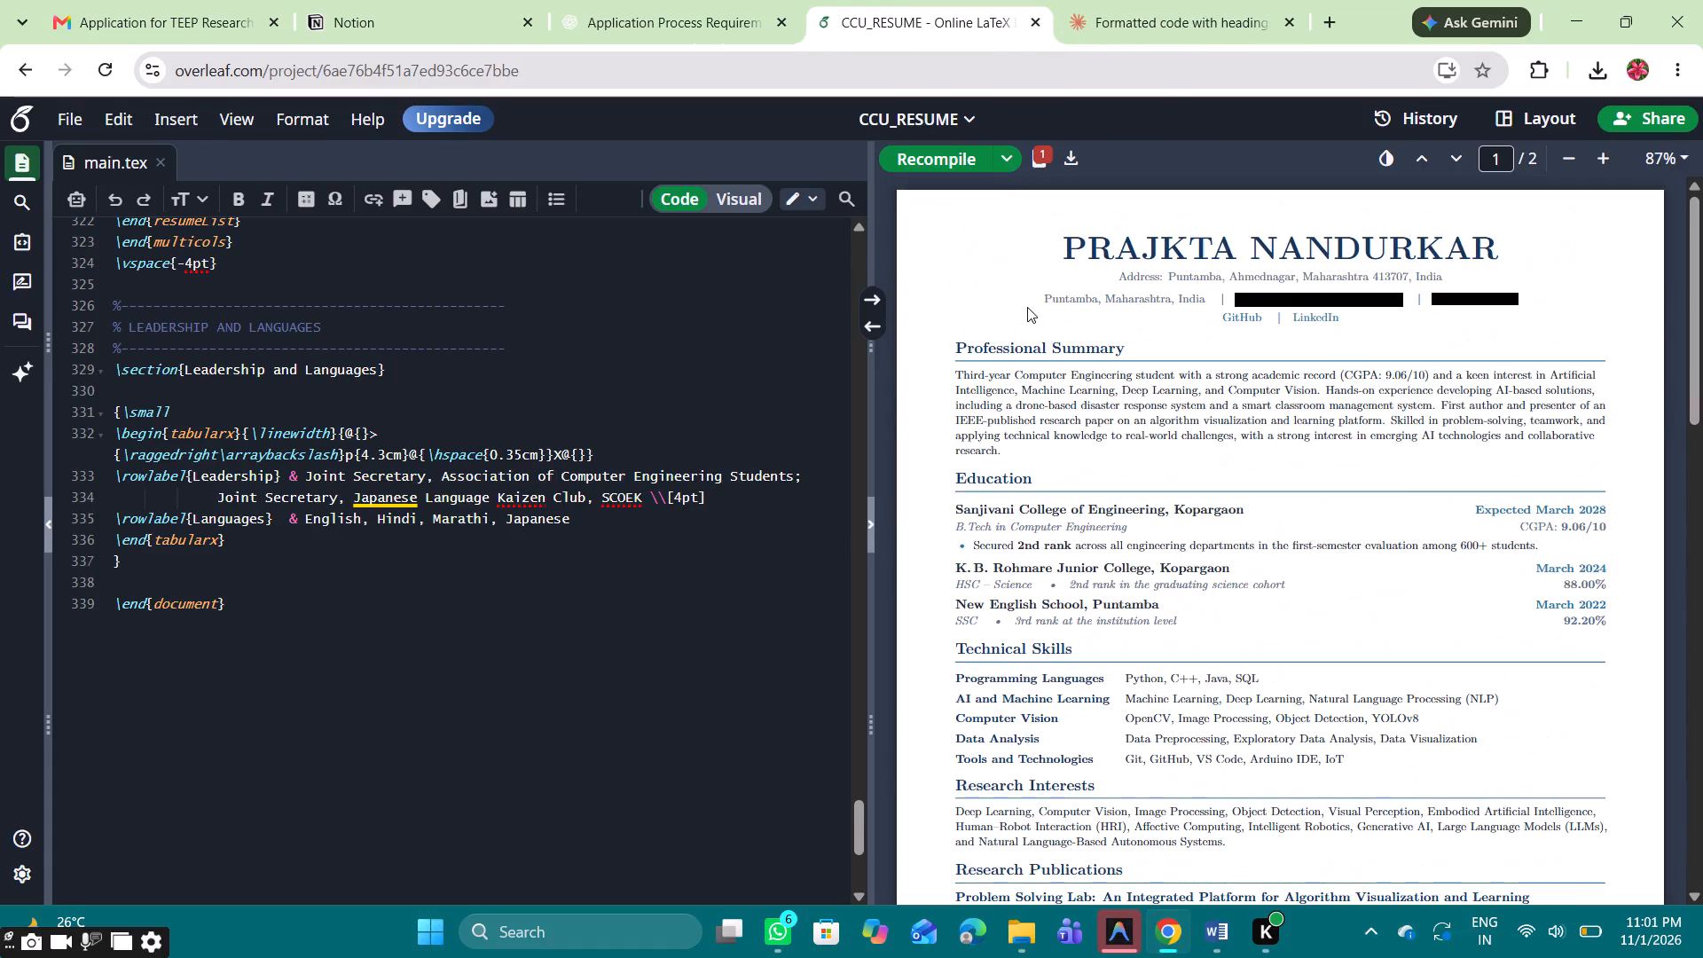
Reopen the downloaded CCU_RESUME.pdf and review page 1 from the Professional Summary through Professional Experience.
{"action": "left_click", "coordinate": [1592, 61]}
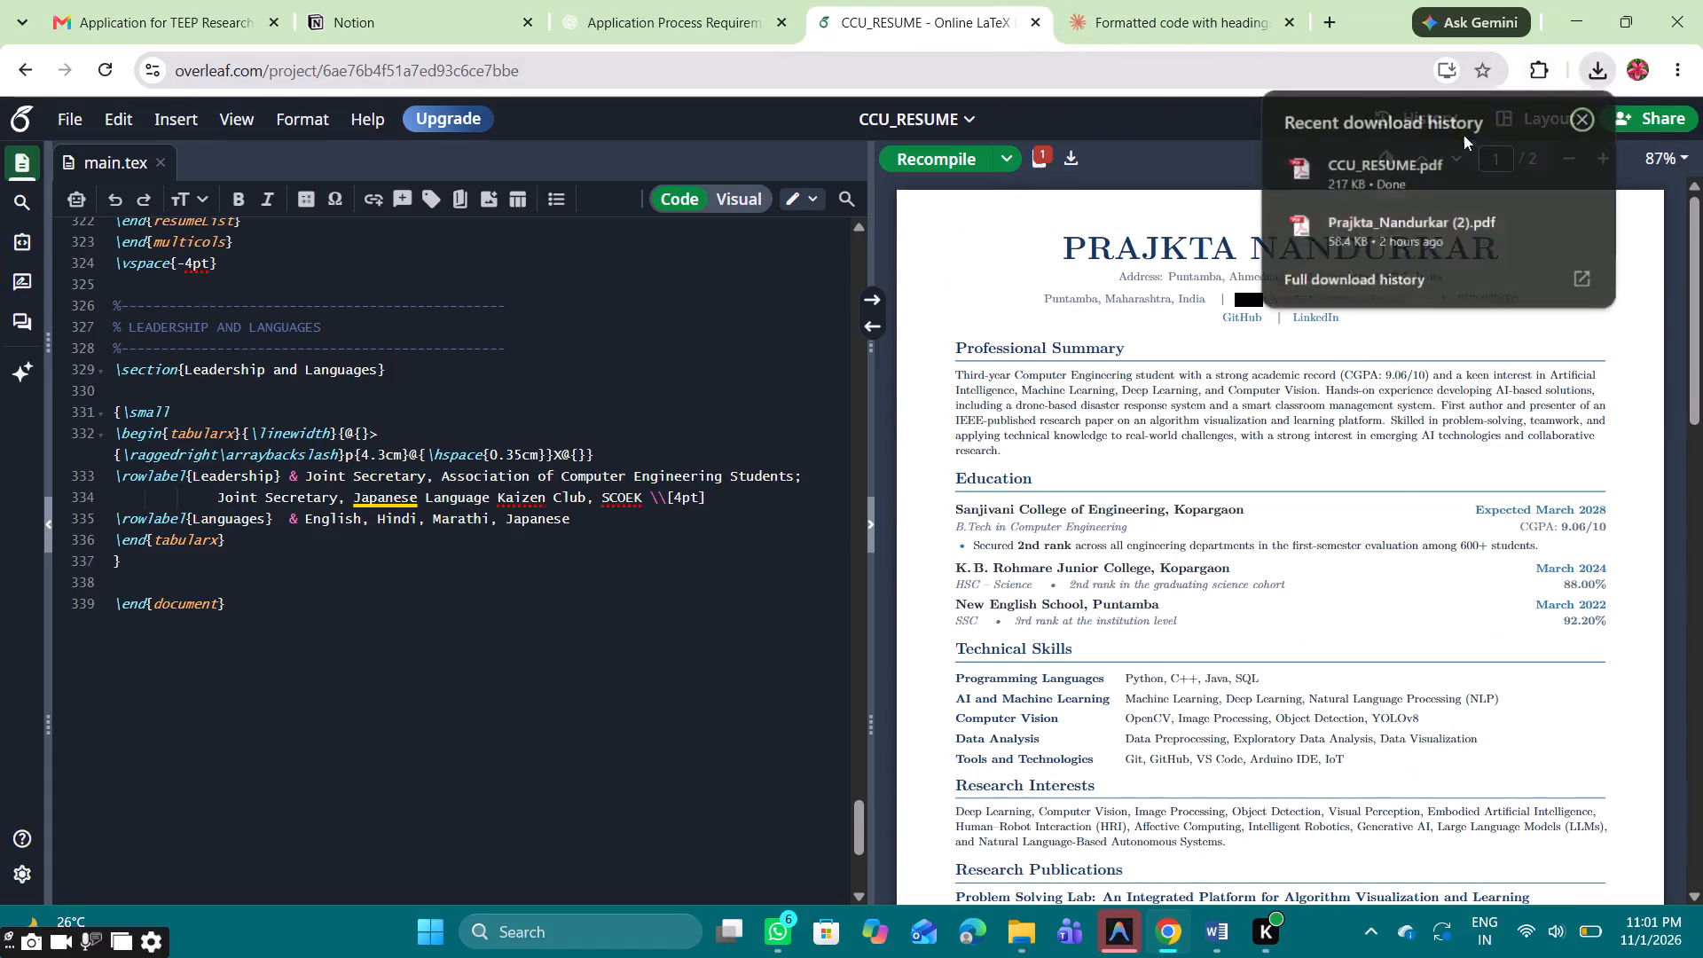
{"action": "left_click", "coordinate": [1586, 181]}
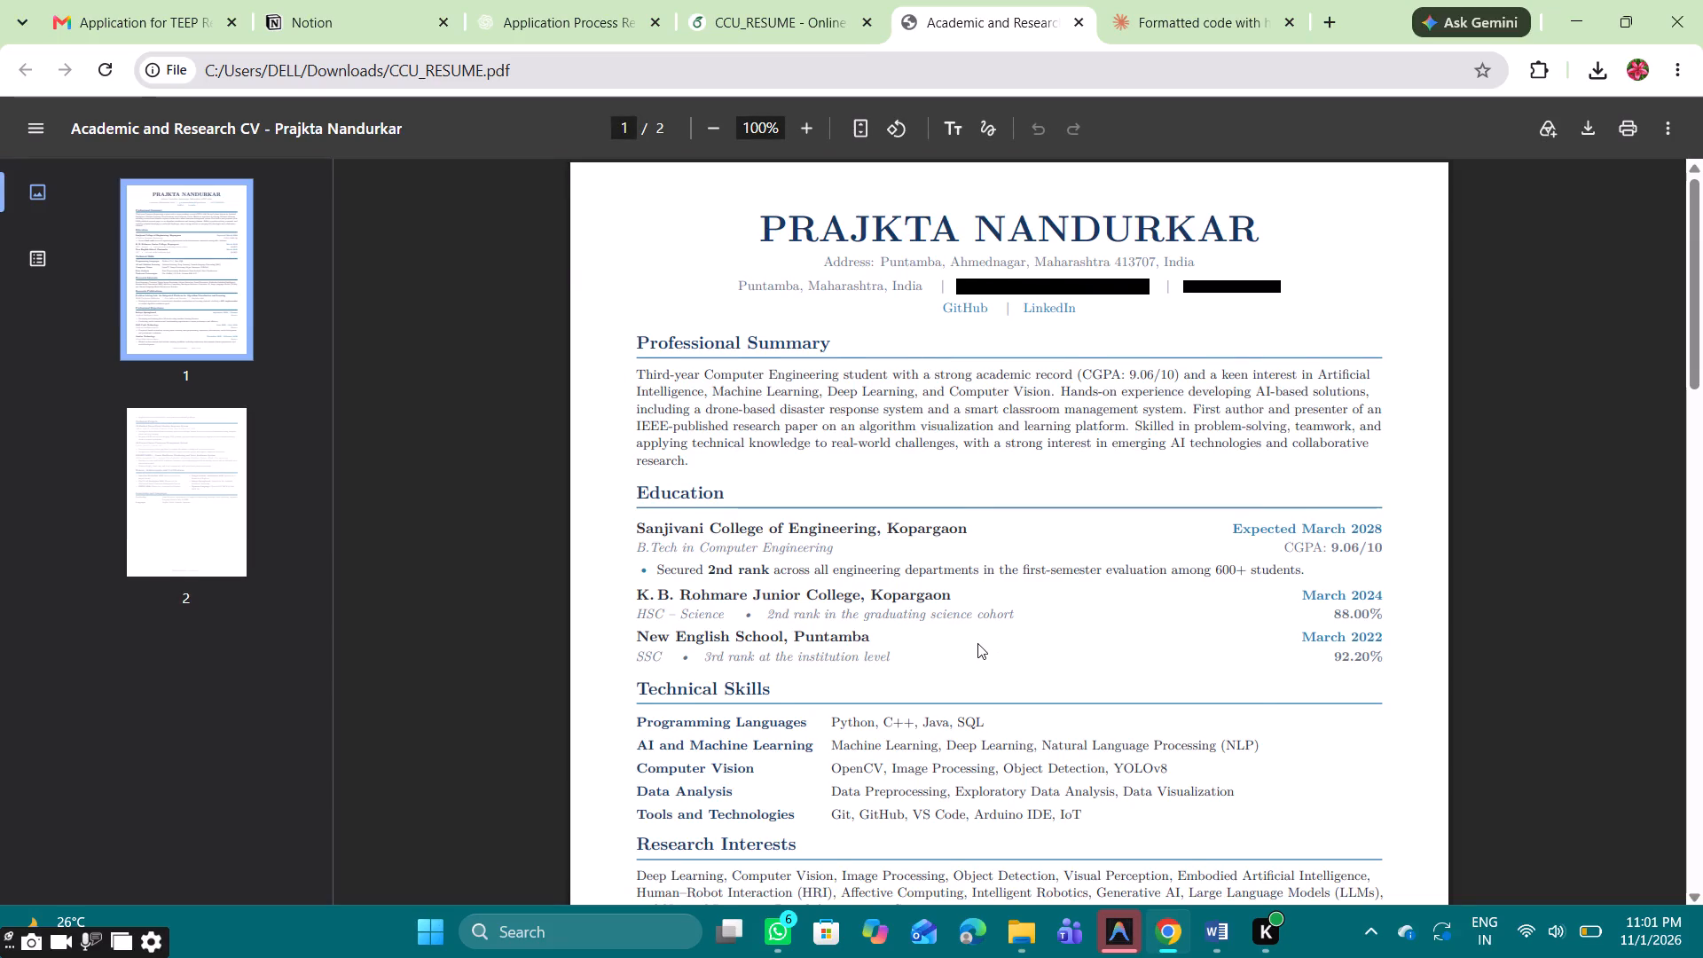
{"action": "scroll", "coordinate": [977, 643], "scroll_direction": "down", "scroll_amount": 1}
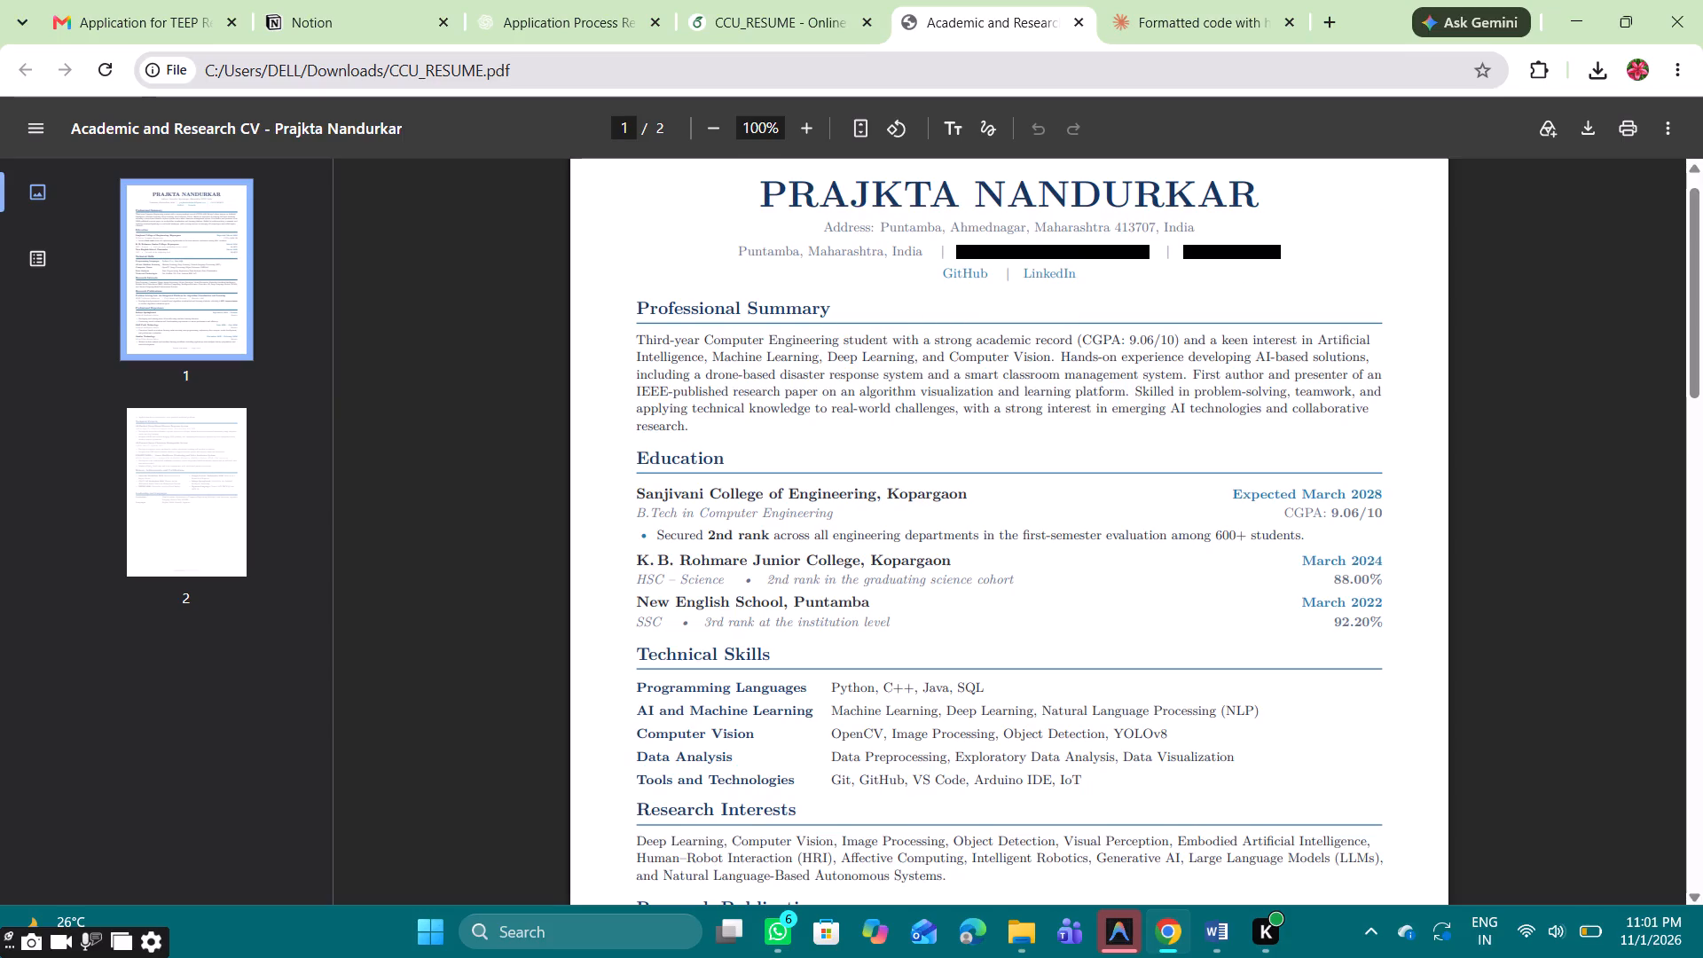
{"action": "scroll", "coordinate": [920, 461], "scroll_direction": "down", "scroll_amount": 1}
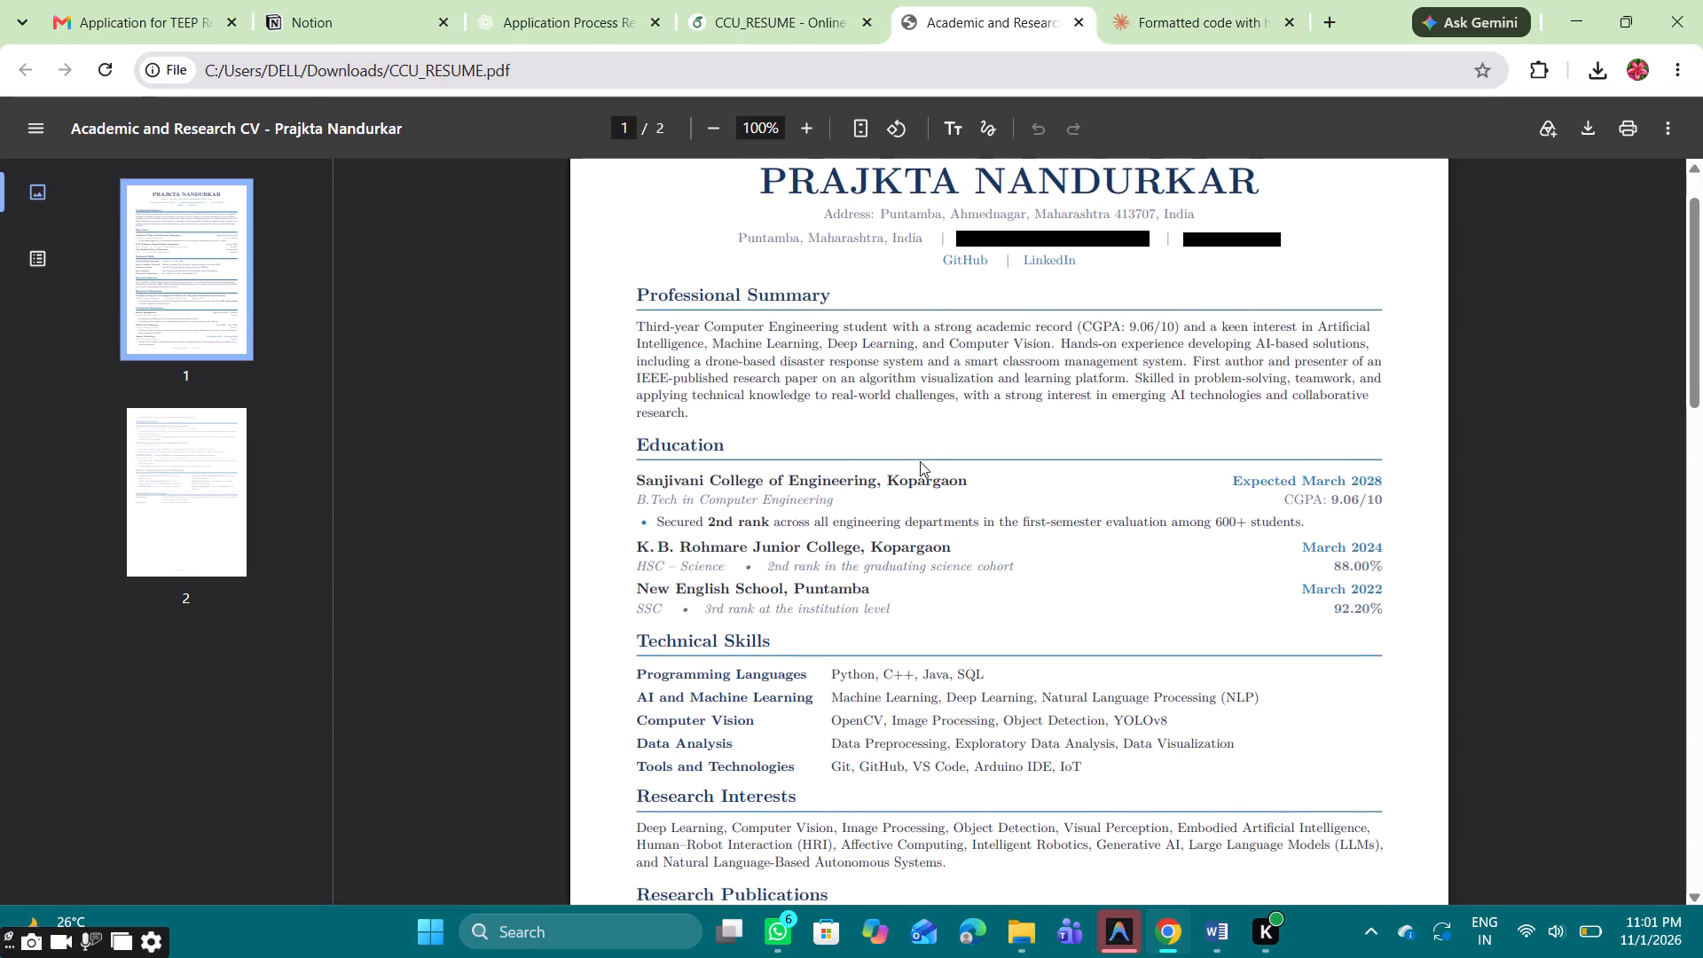
{"action": "scroll", "coordinate": [920, 461], "scroll_direction": "down", "scroll_amount": 1}
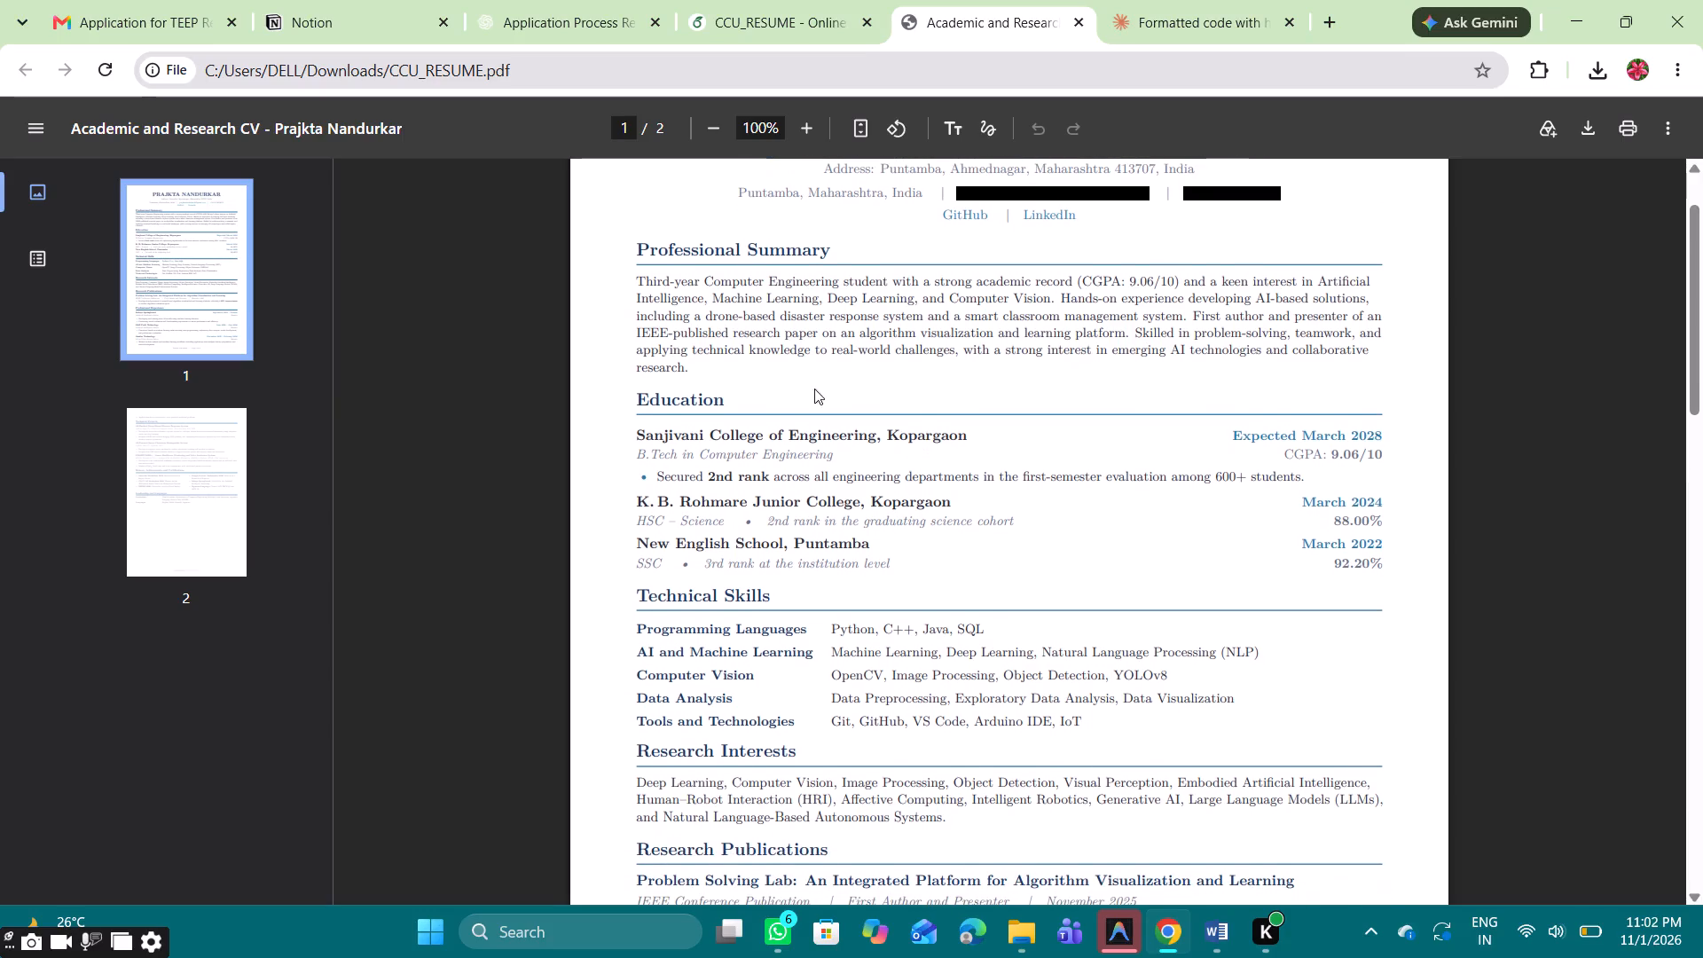
{"action": "scroll", "coordinate": [783, 374], "scroll_direction": "down", "scroll_amount": 1}
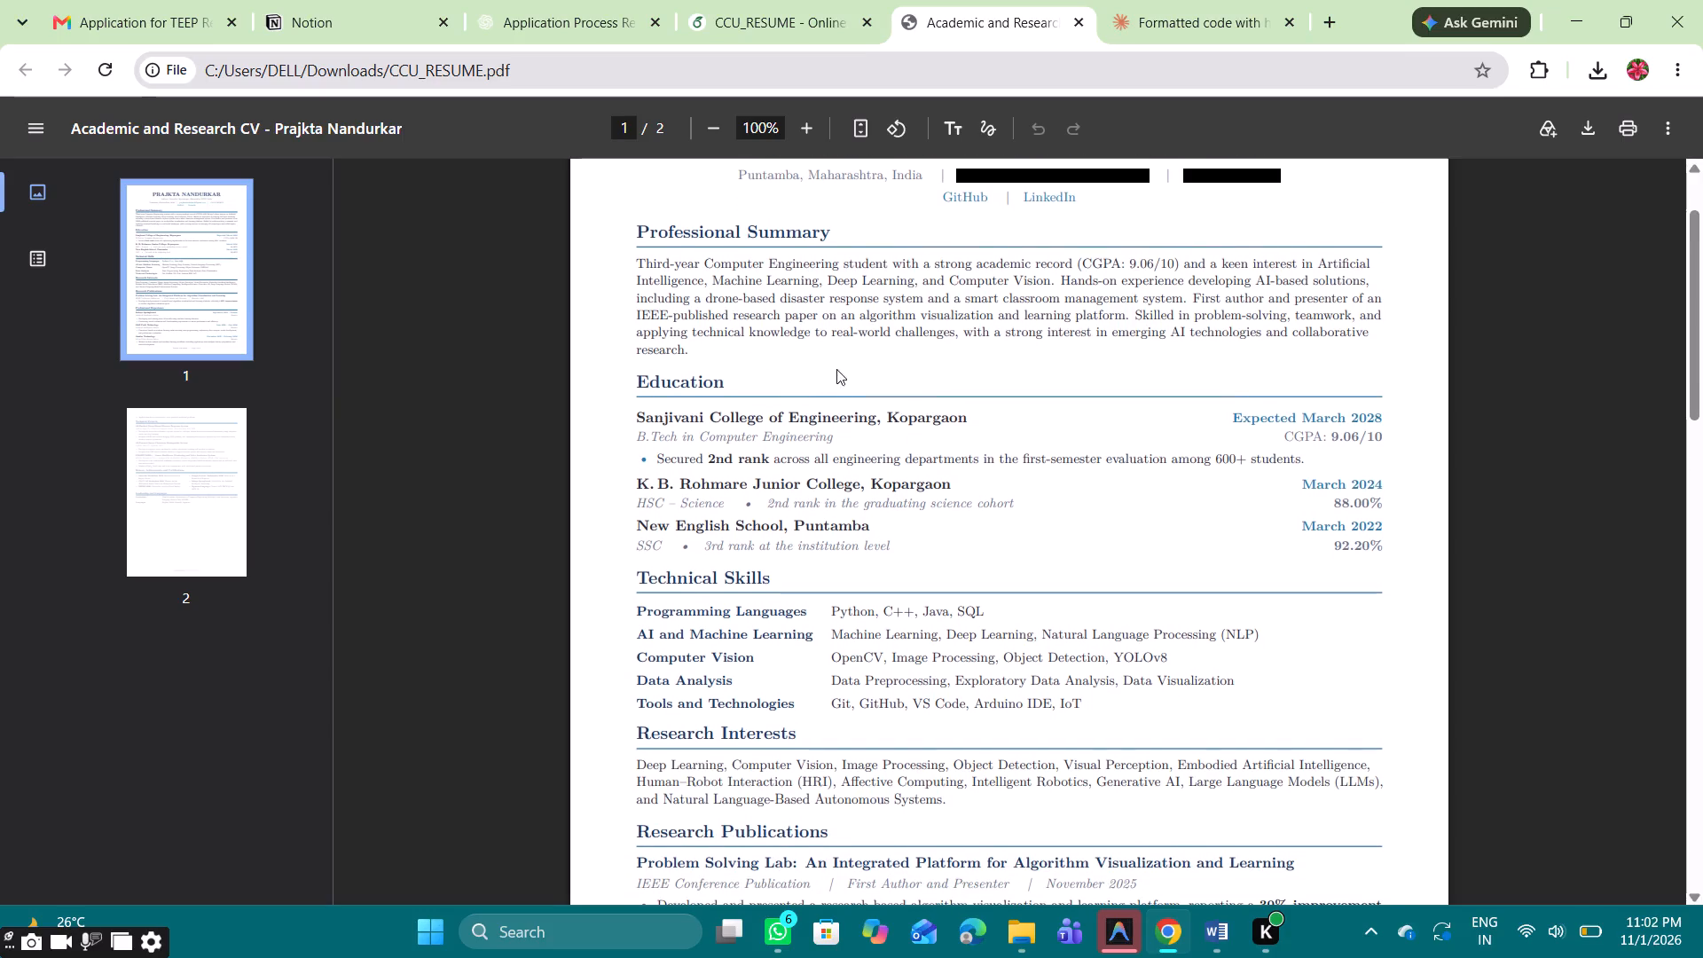
{"action": "scroll", "coordinate": [786, 355], "scroll_direction": "down", "scroll_amount": 1}
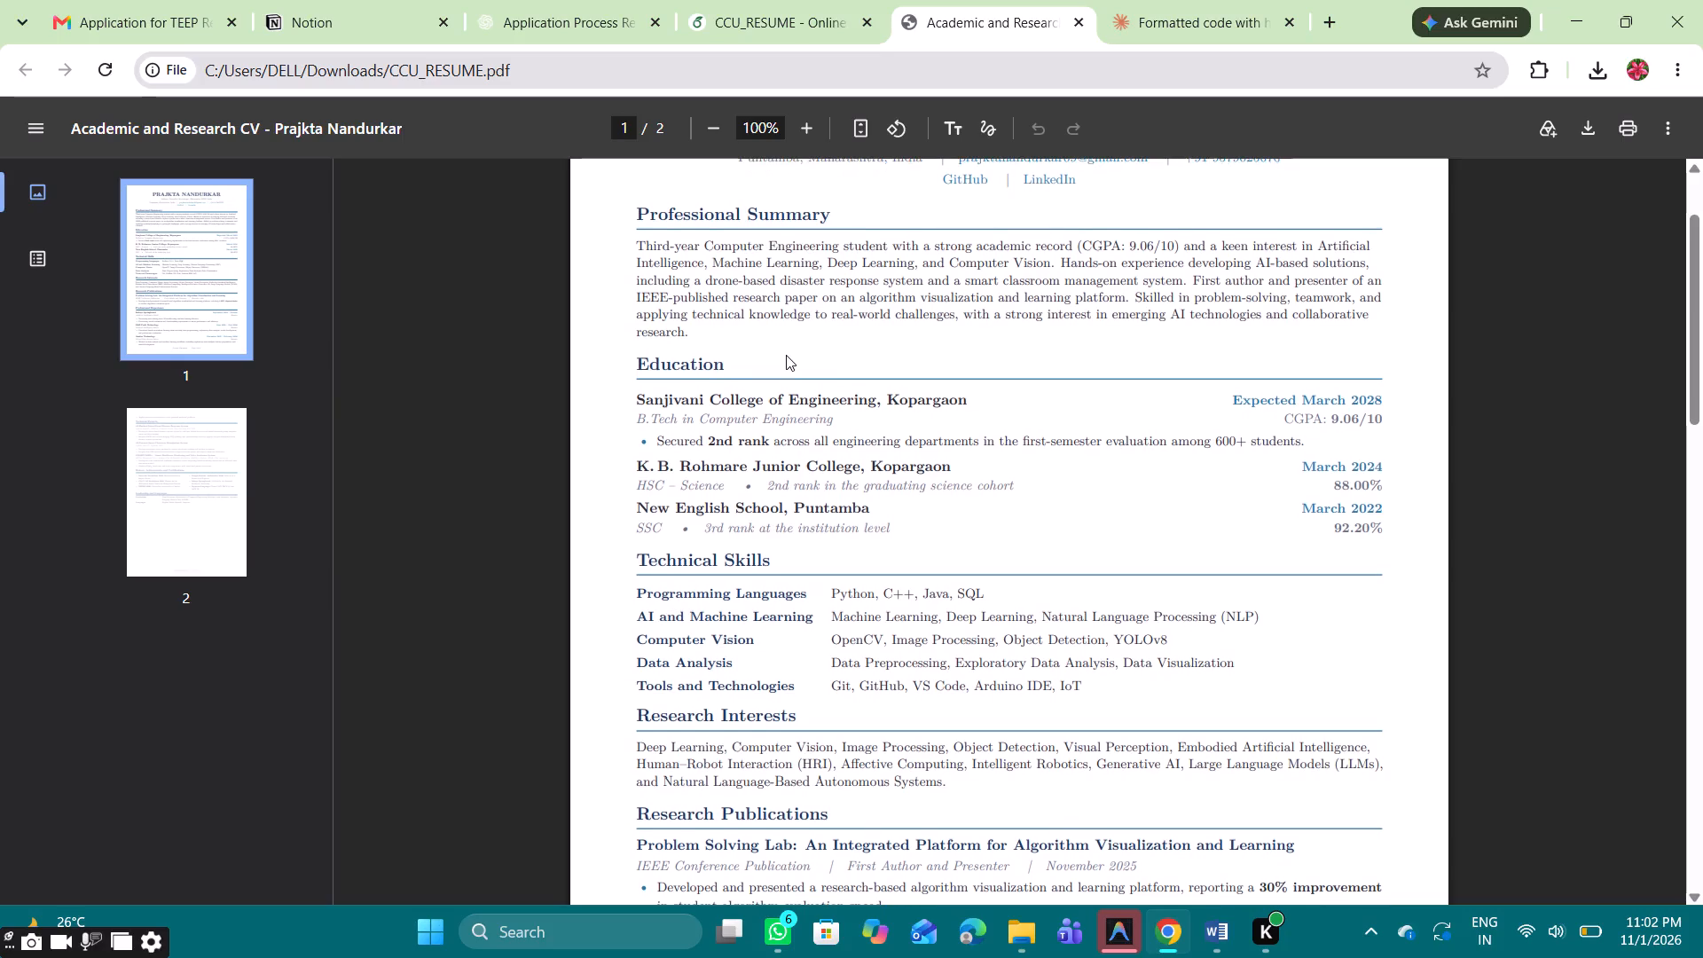
{"action": "scroll", "coordinate": [786, 355], "scroll_direction": "down", "scroll_amount": 3}
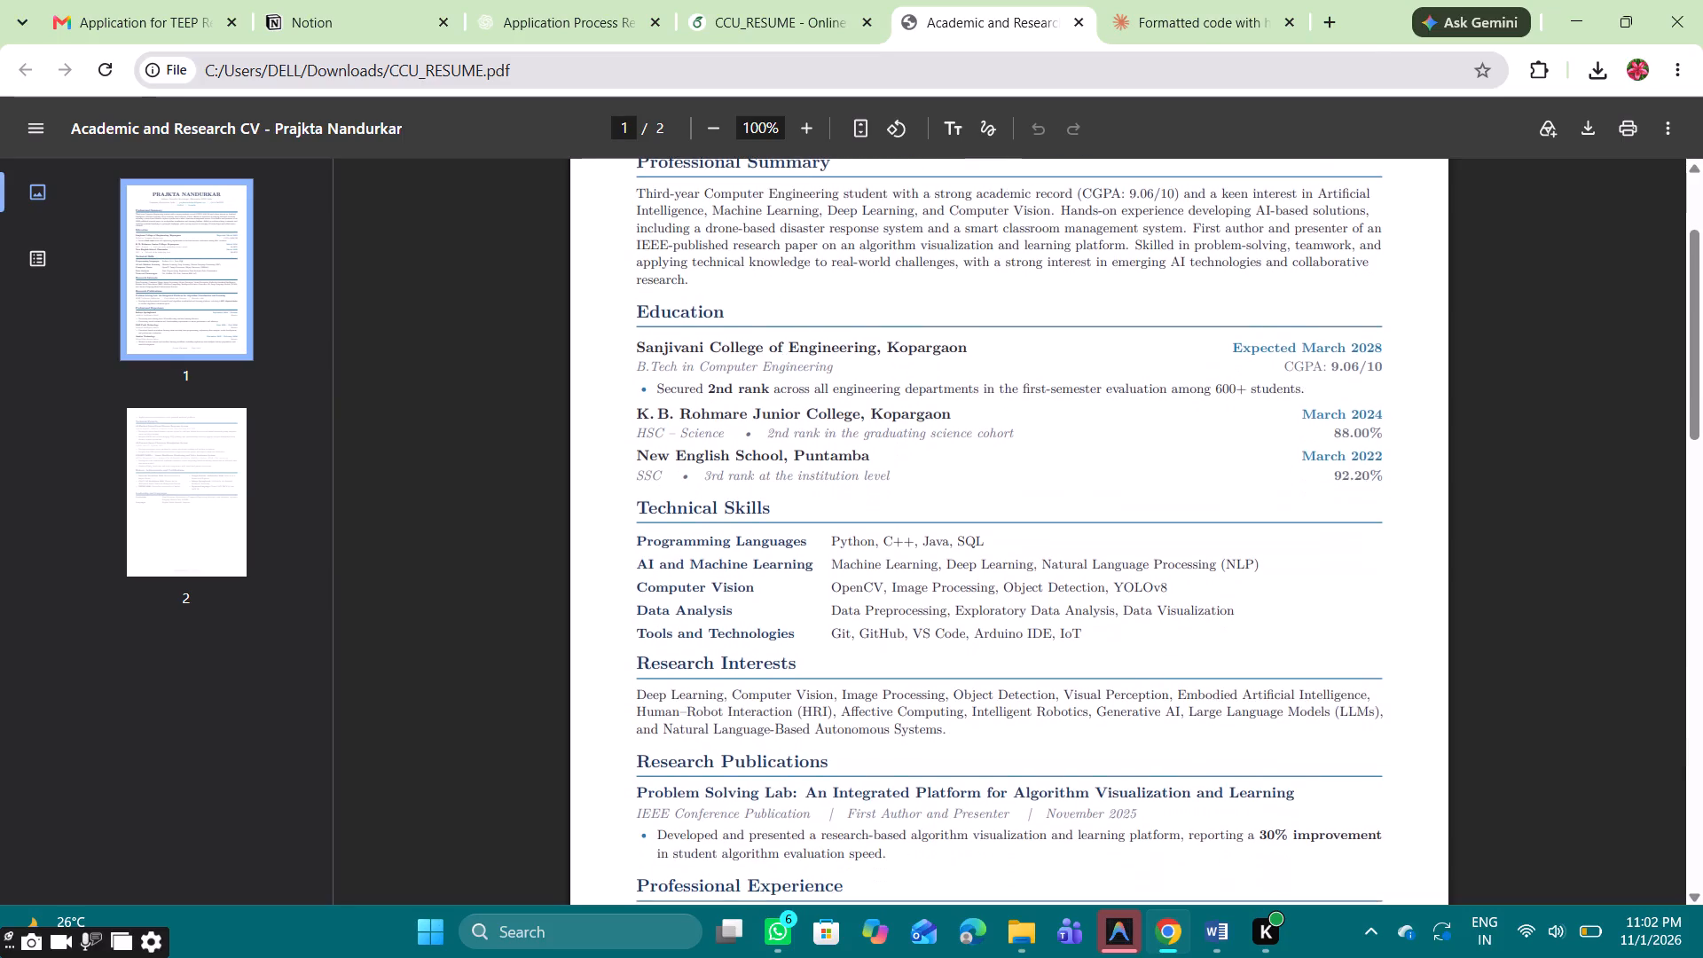
{"action": "scroll", "coordinate": [954, 430], "scroll_direction": "down", "scroll_amount": 2}
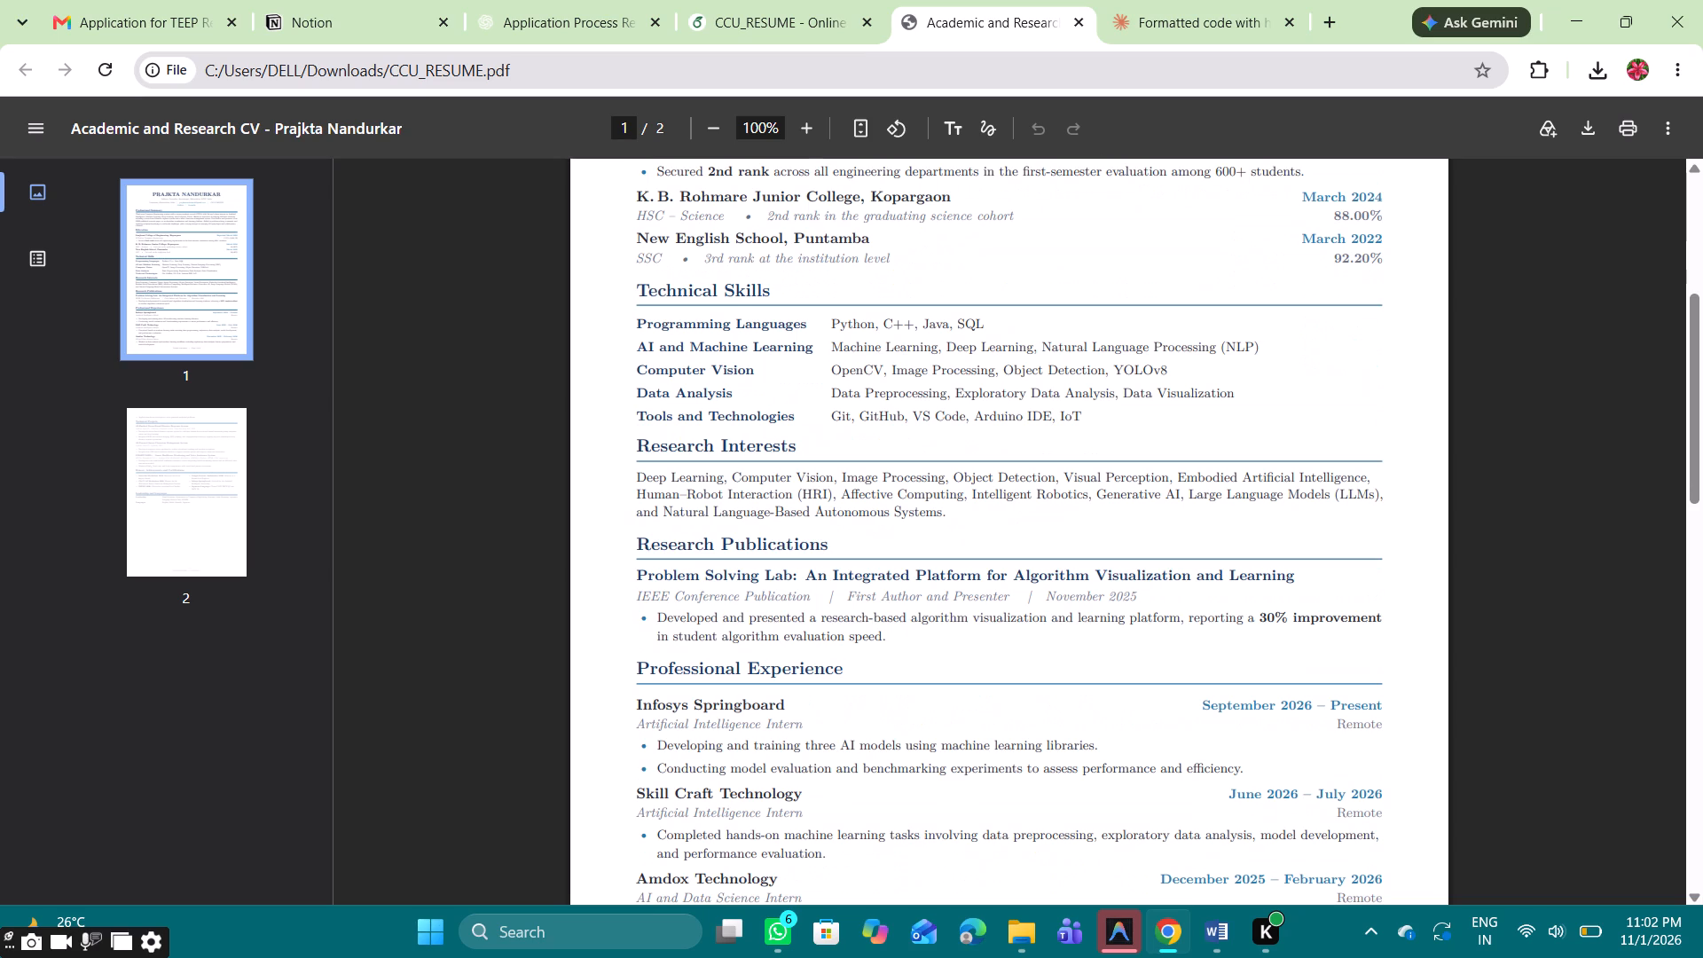
{"action": "scroll", "coordinate": [933, 453], "scroll_direction": "down", "scroll_amount": 1}
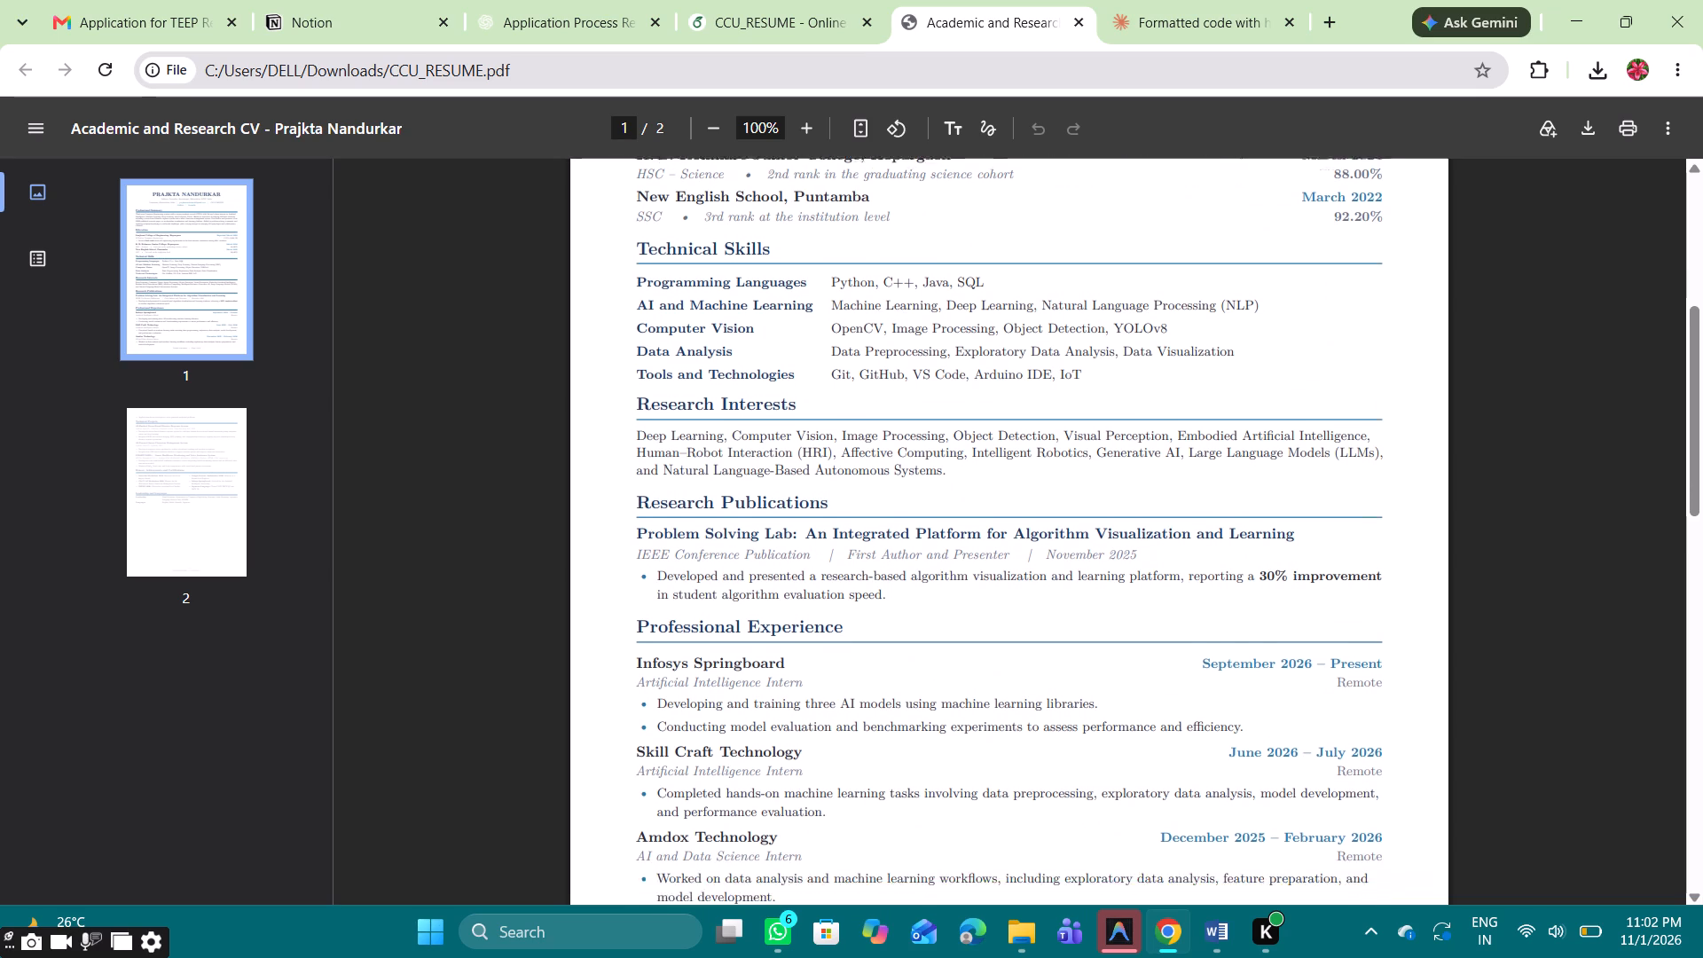
{"action": "scroll", "coordinate": [933, 453], "scroll_direction": "down", "scroll_amount": 2}
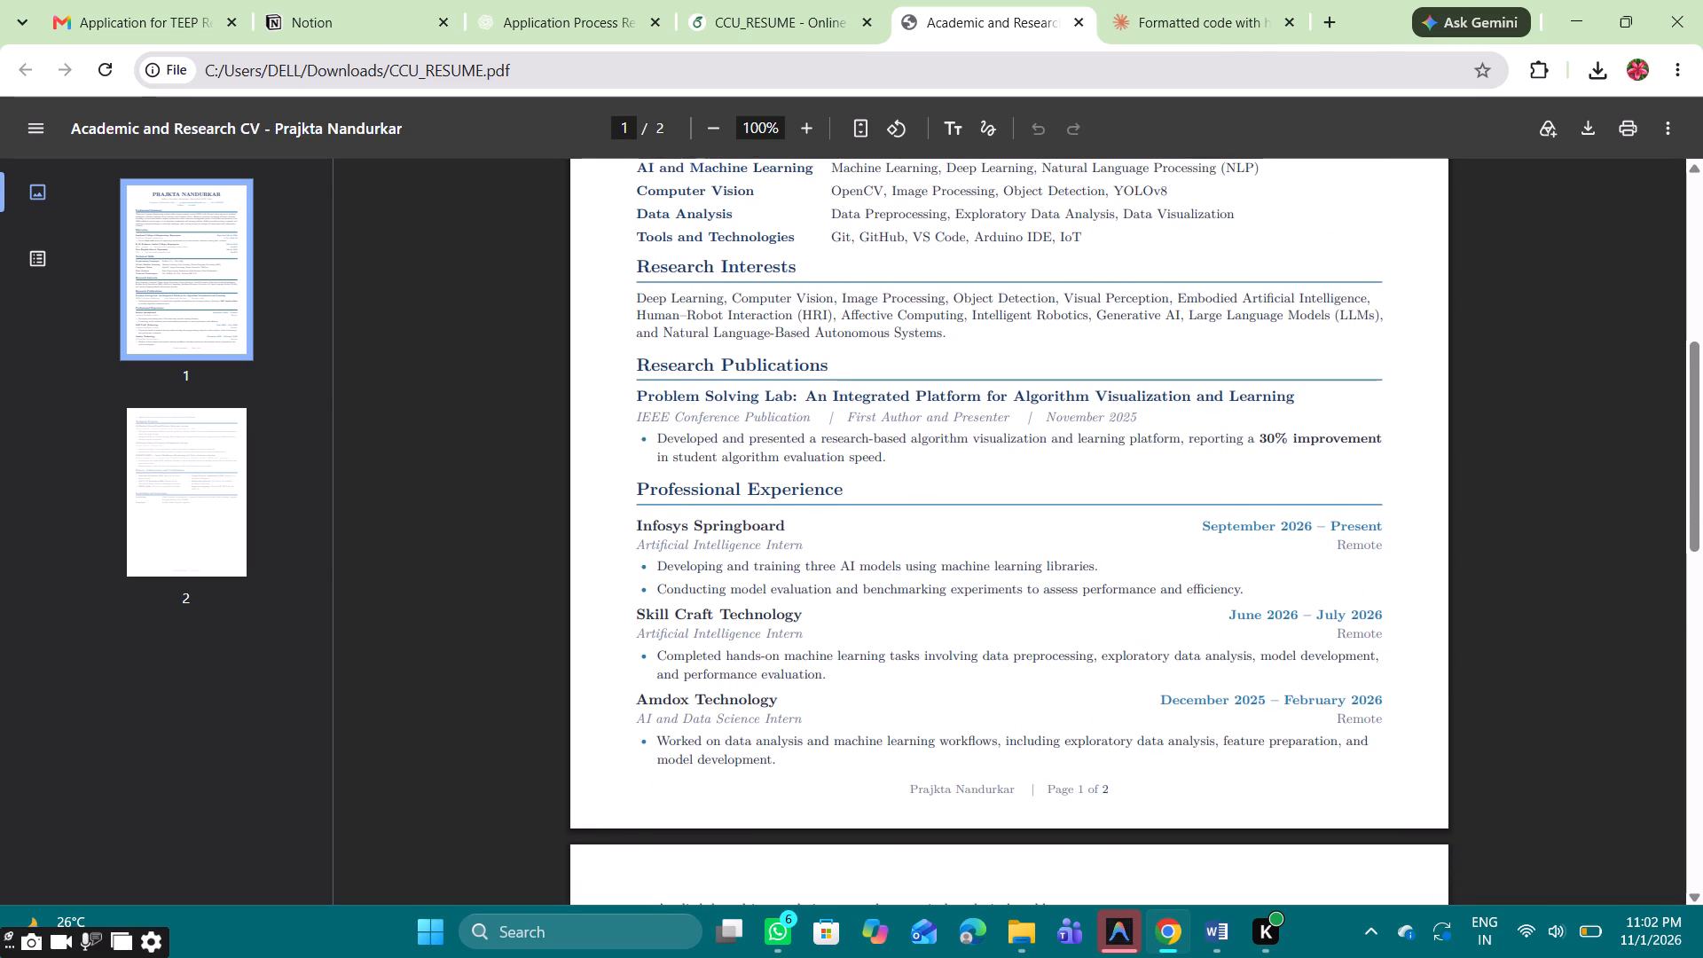
{"action": "scroll", "coordinate": [731, 401], "scroll_direction": "down", "scroll_amount": 2}
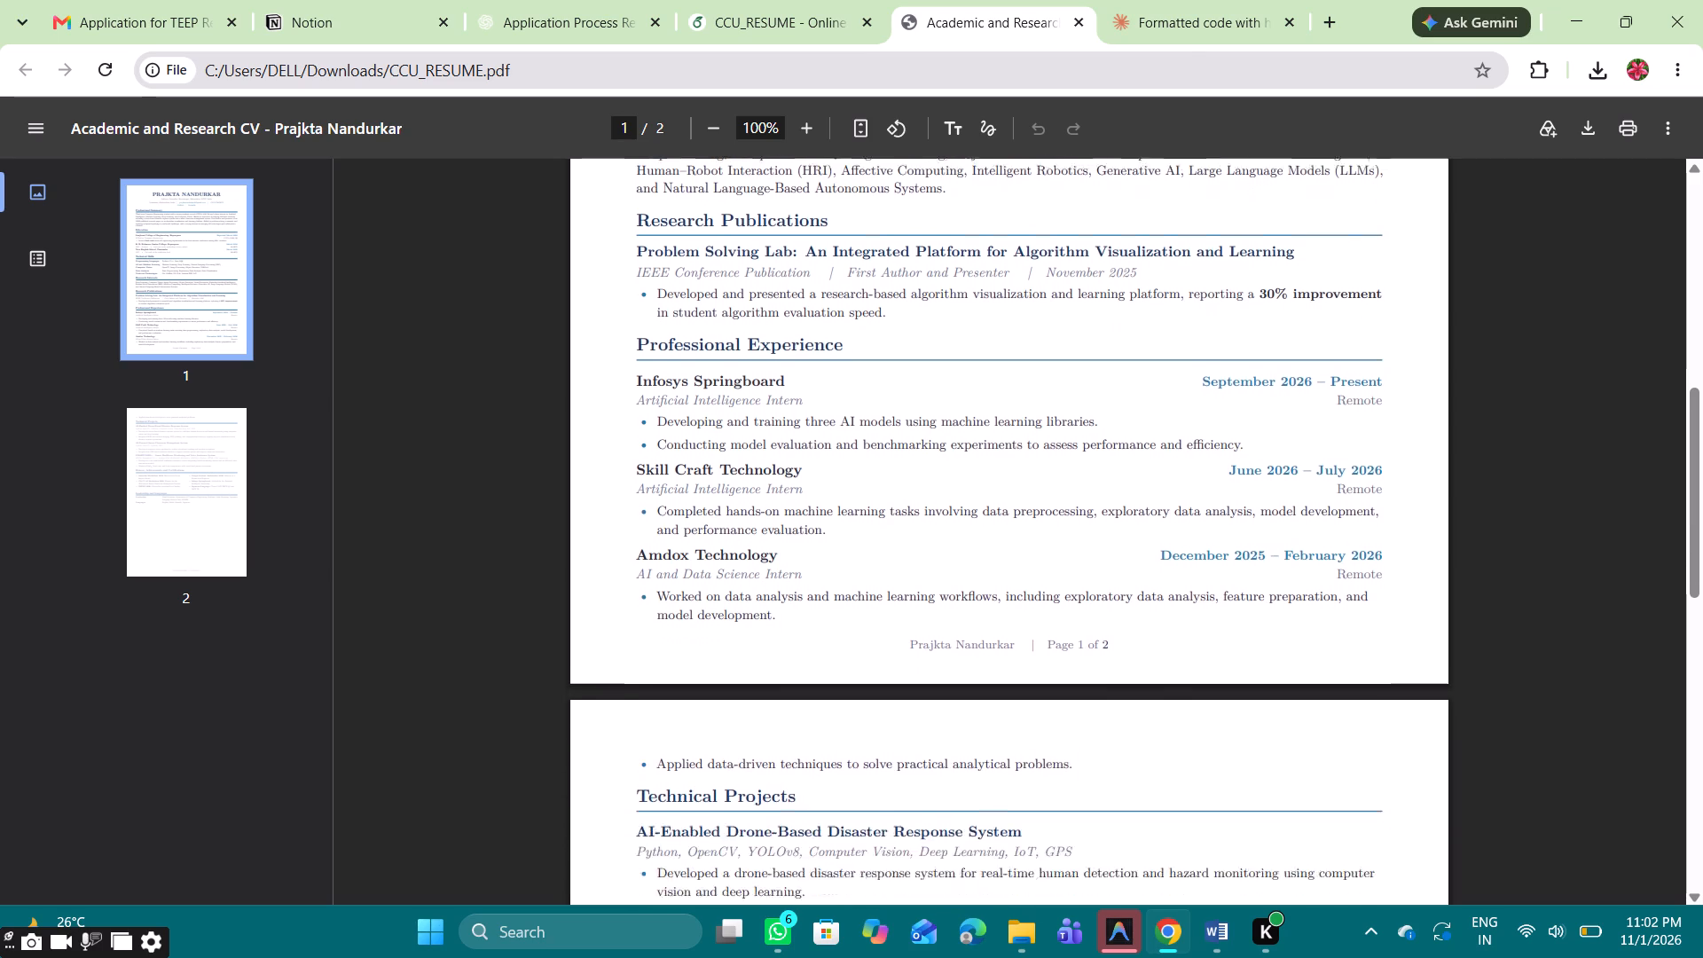
Review page 2 of the resume from Technical Projects through Honors, Achievements and Certifications to Leadership and Languages.
{"action": "scroll", "coordinate": [731, 401], "scroll_direction": "down", "scroll_amount": 3}
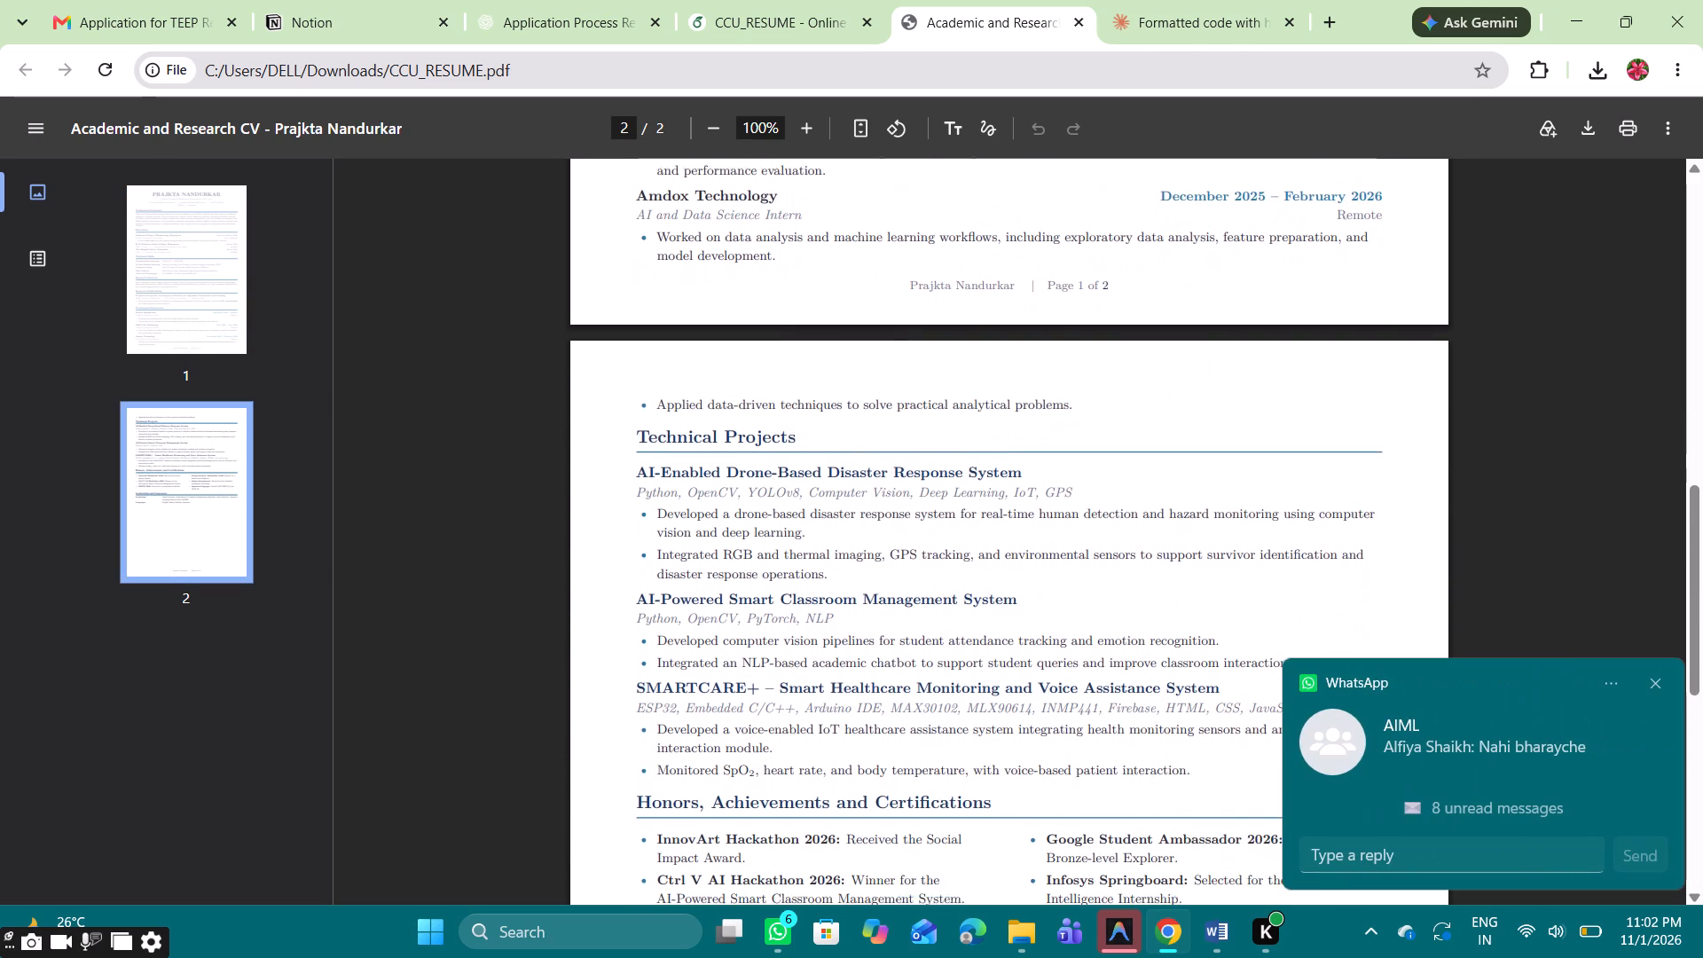
{"action": "scroll", "coordinate": [731, 401], "scroll_direction": "down", "scroll_amount": 2}
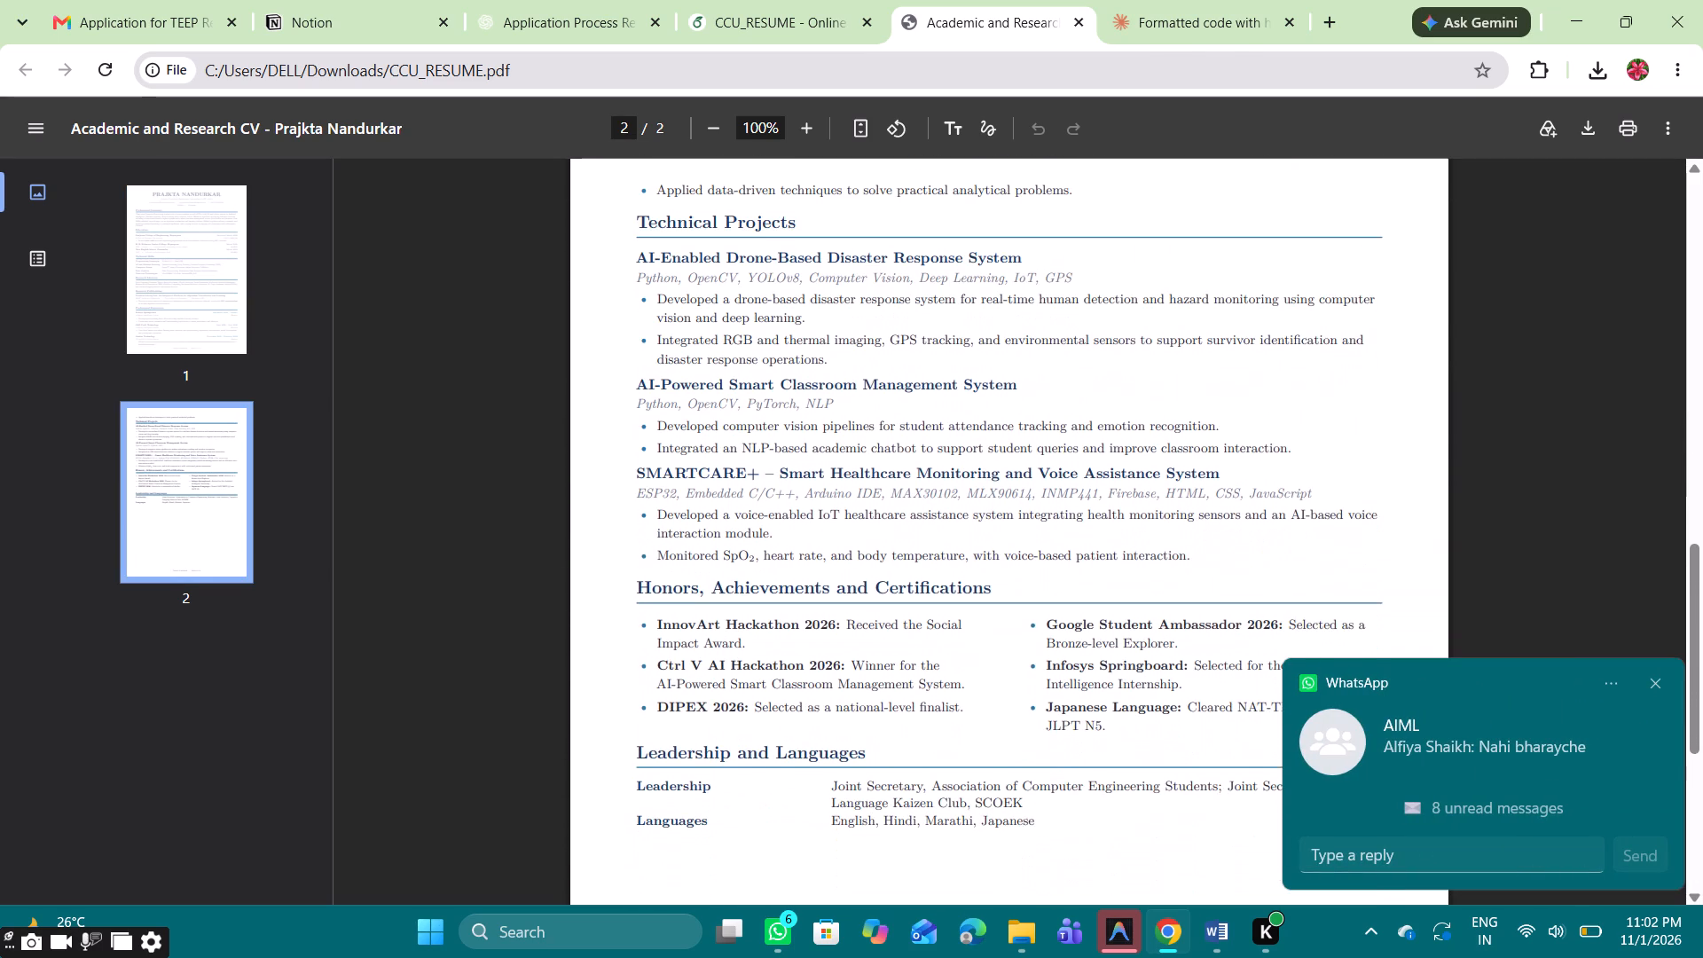
{"action": "scroll", "coordinate": [731, 401], "scroll_direction": "down", "scroll_amount": 2}
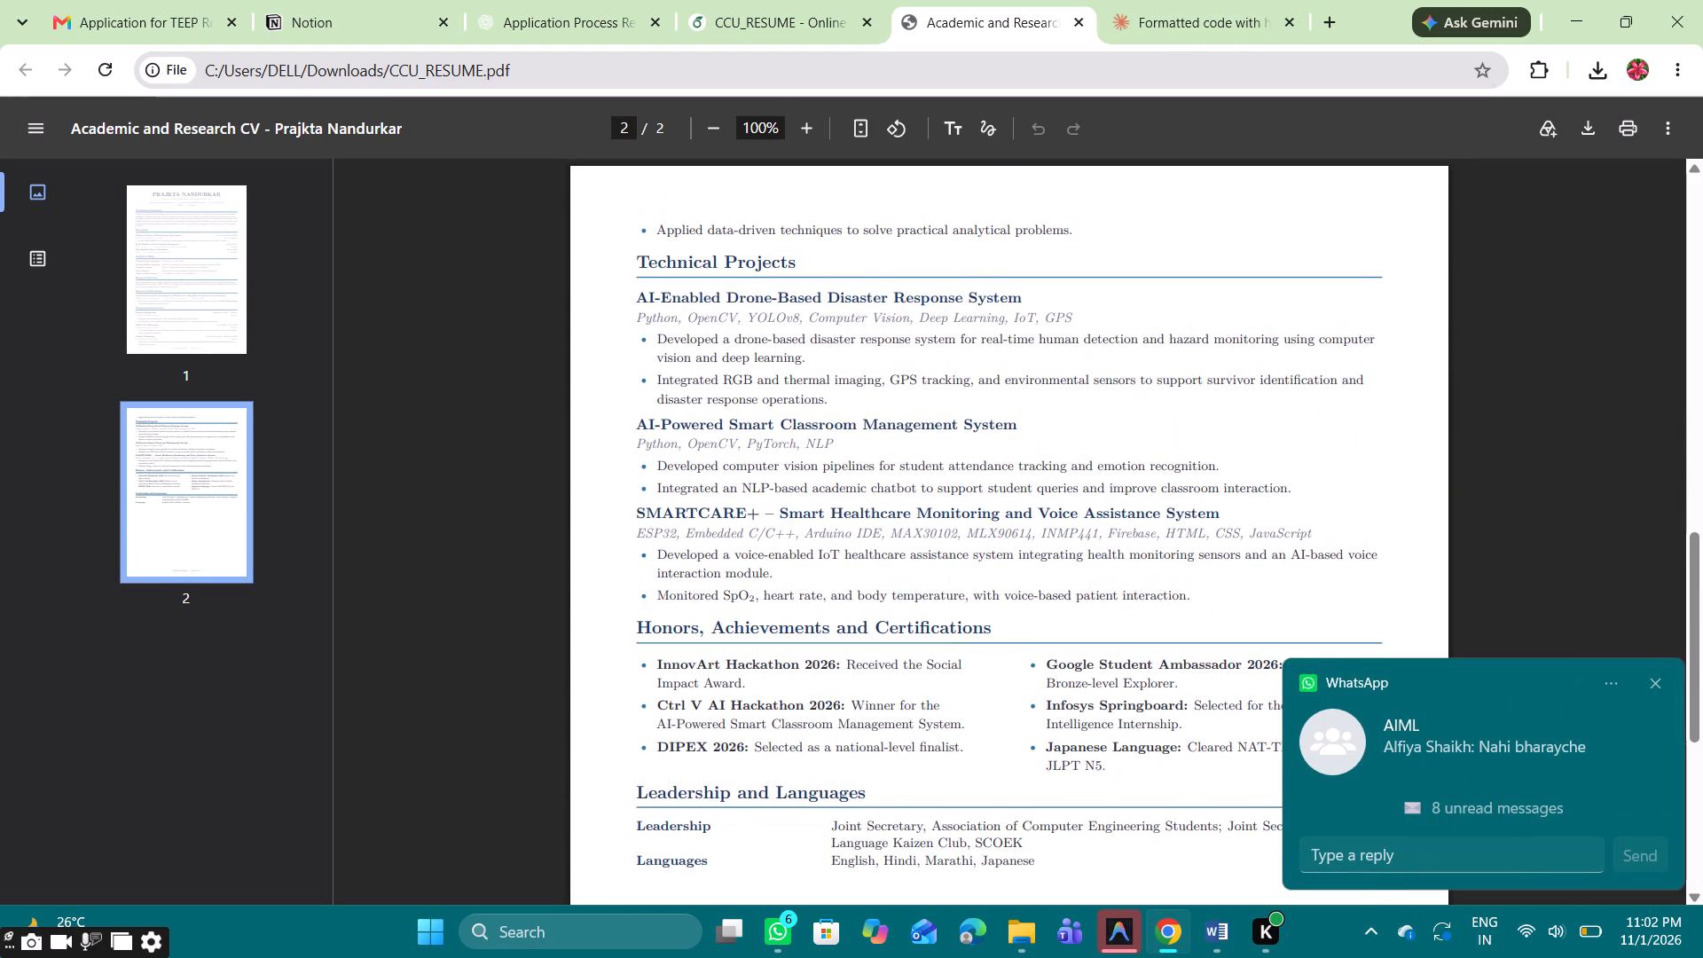
{"action": "scroll", "coordinate": [731, 401], "scroll_direction": "down", "scroll_amount": 2}
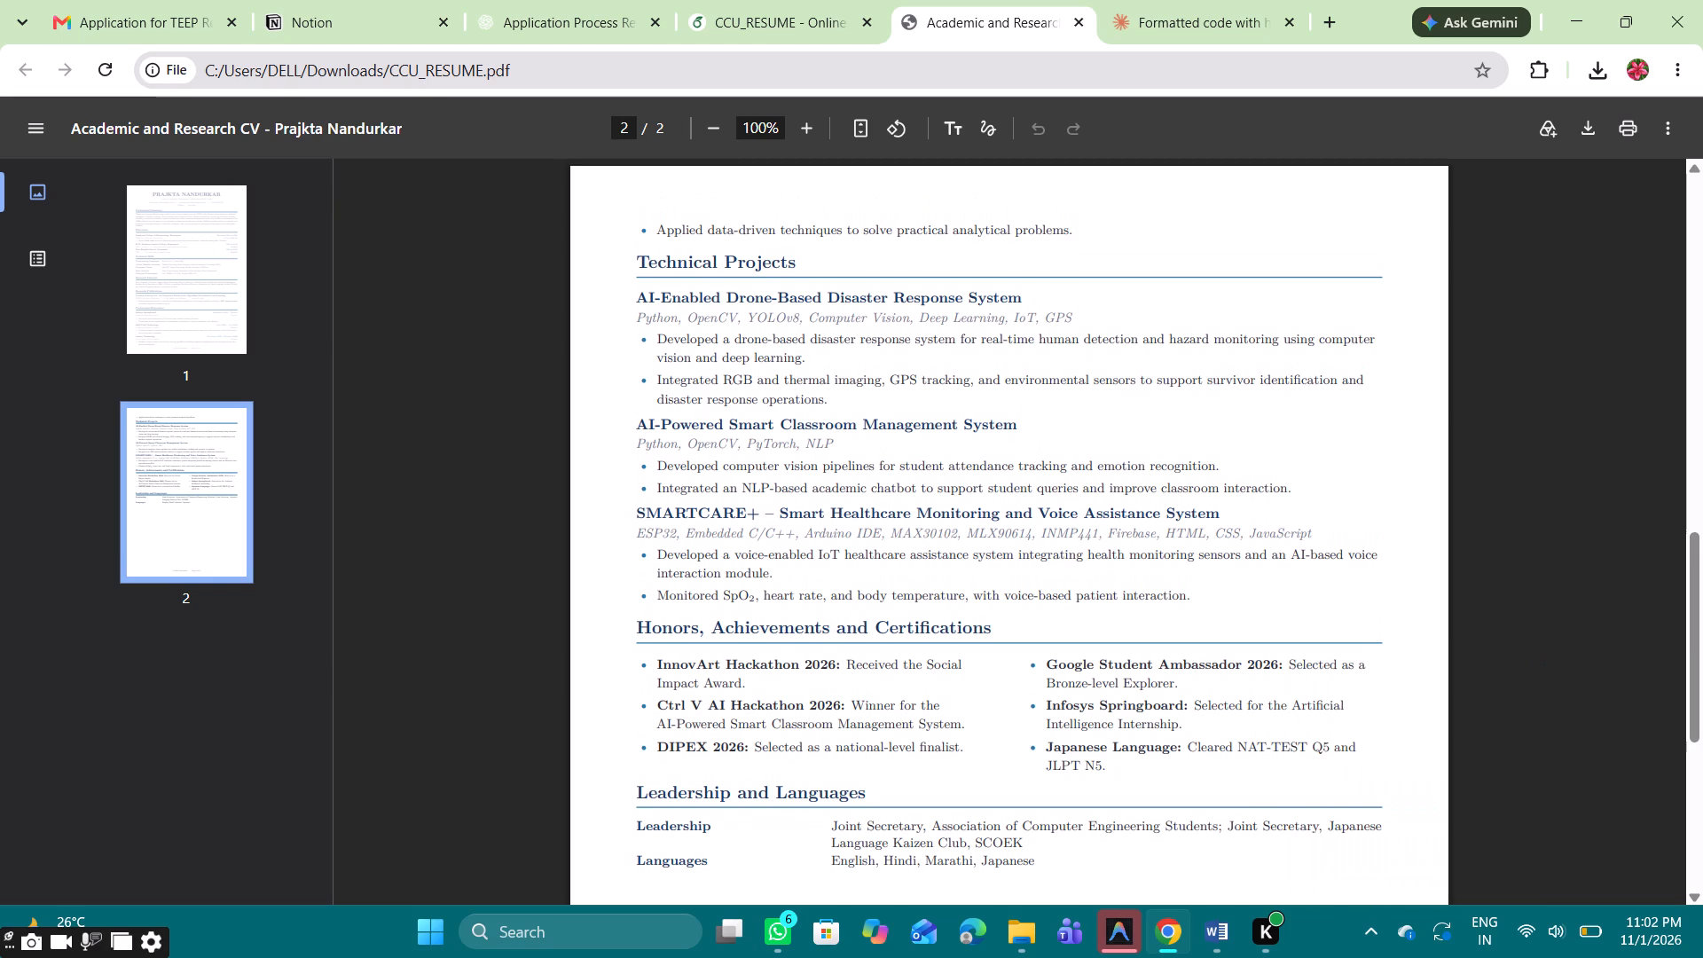
{"action": "scroll", "coordinate": [731, 401], "scroll_direction": "down", "scroll_amount": 1}
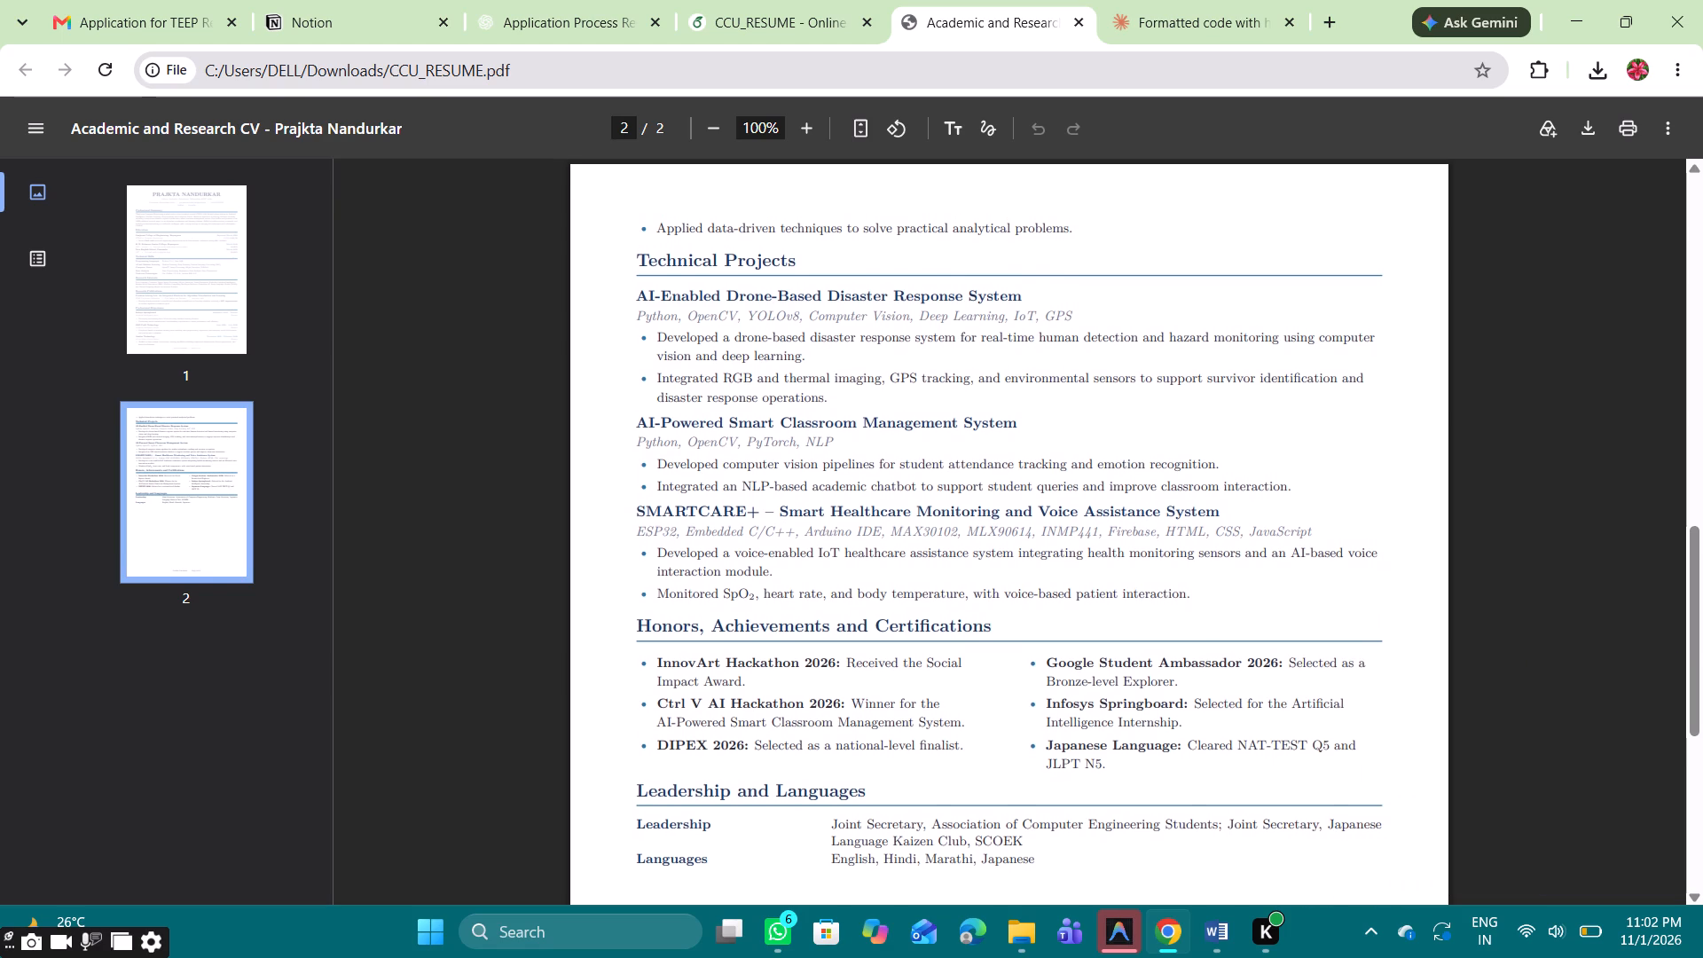
{"action": "scroll", "coordinate": [731, 401], "scroll_direction": "down", "scroll_amount": 1}
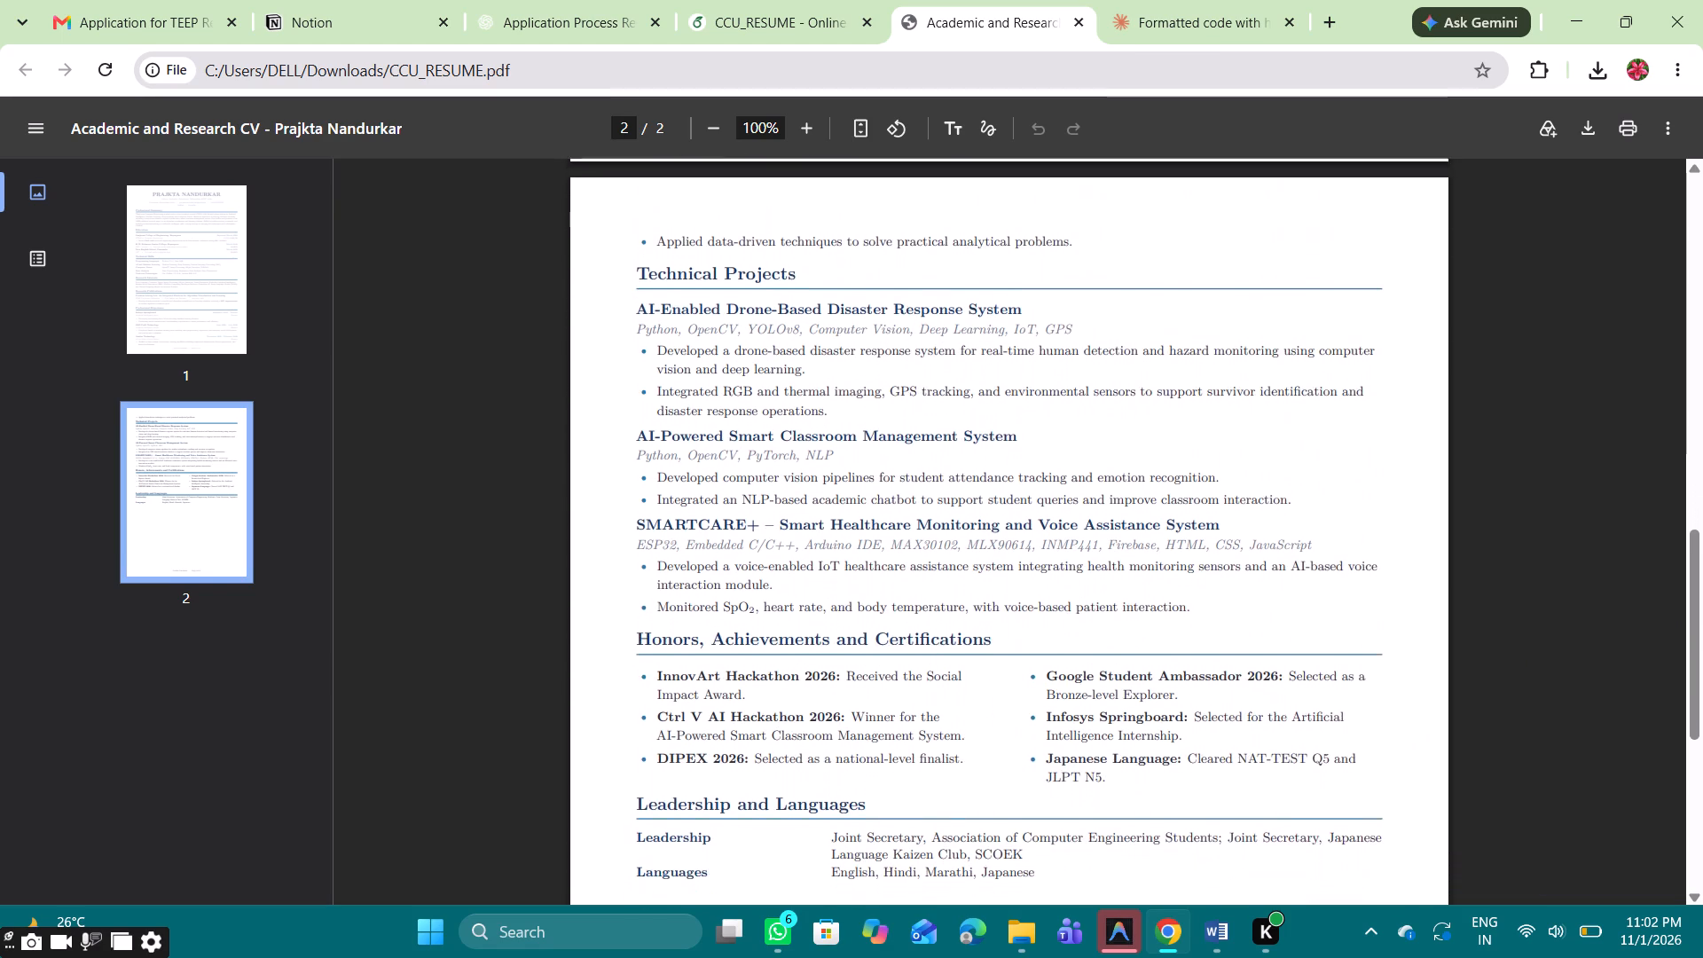
{"action": "scroll", "coordinate": [731, 401], "scroll_direction": "down", "scroll_amount": 1}
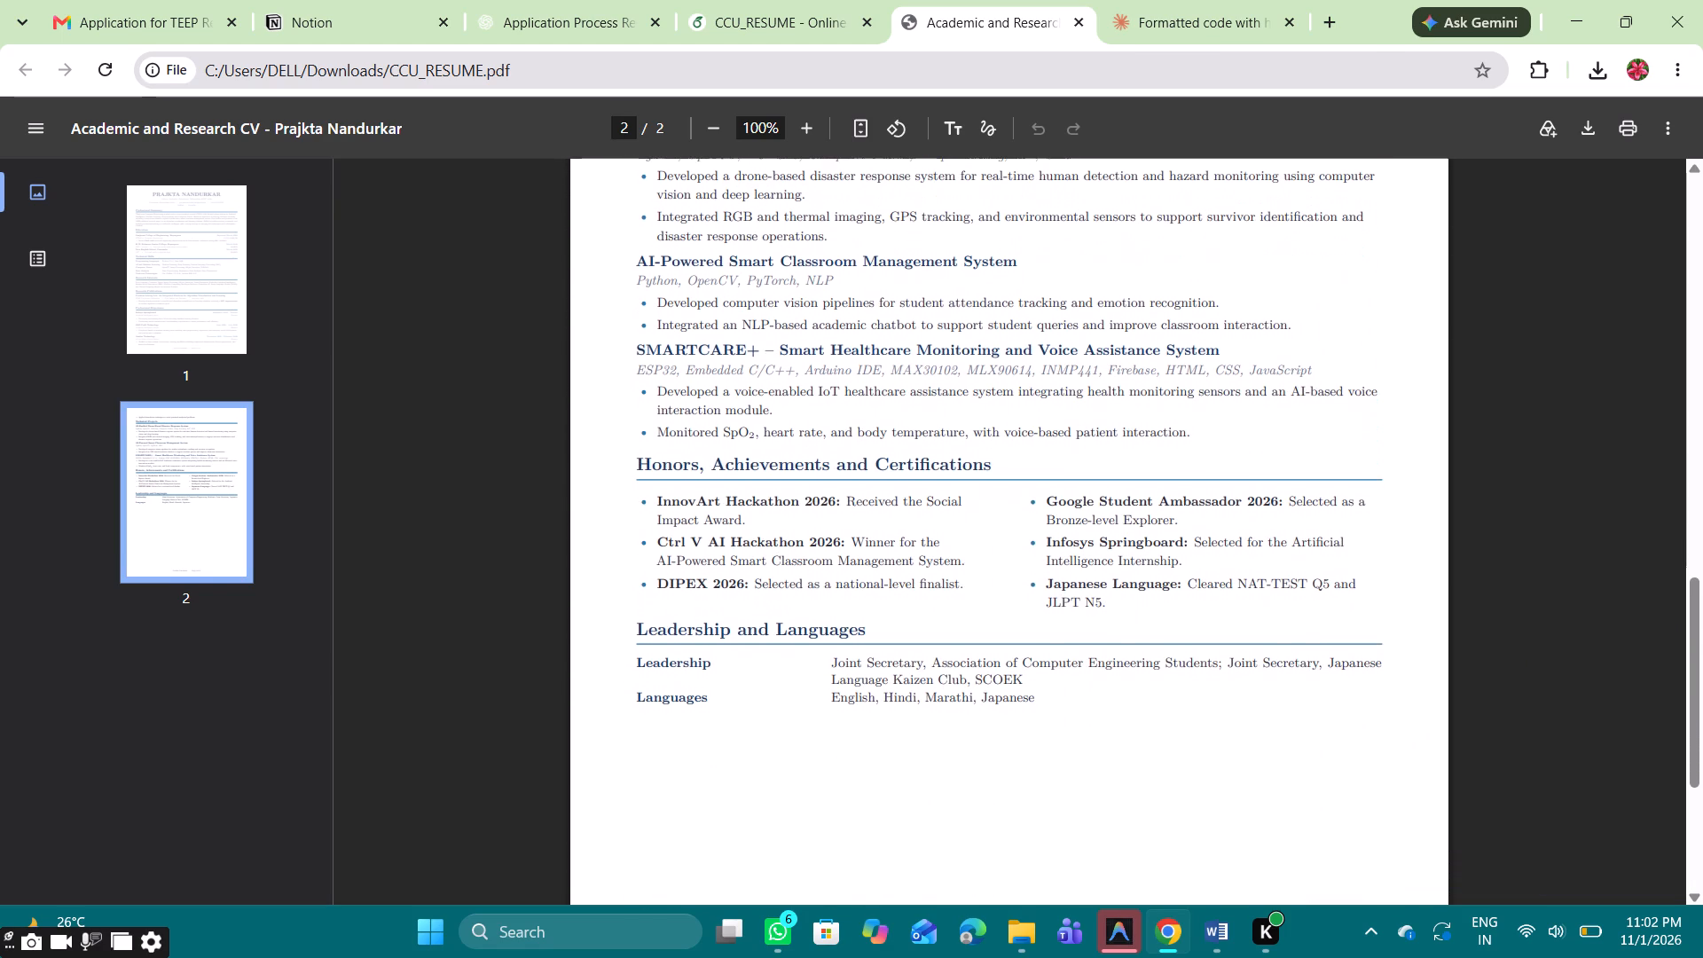
{"action": "scroll", "coordinate": [887, 609], "scroll_direction": "down", "scroll_amount": 1}
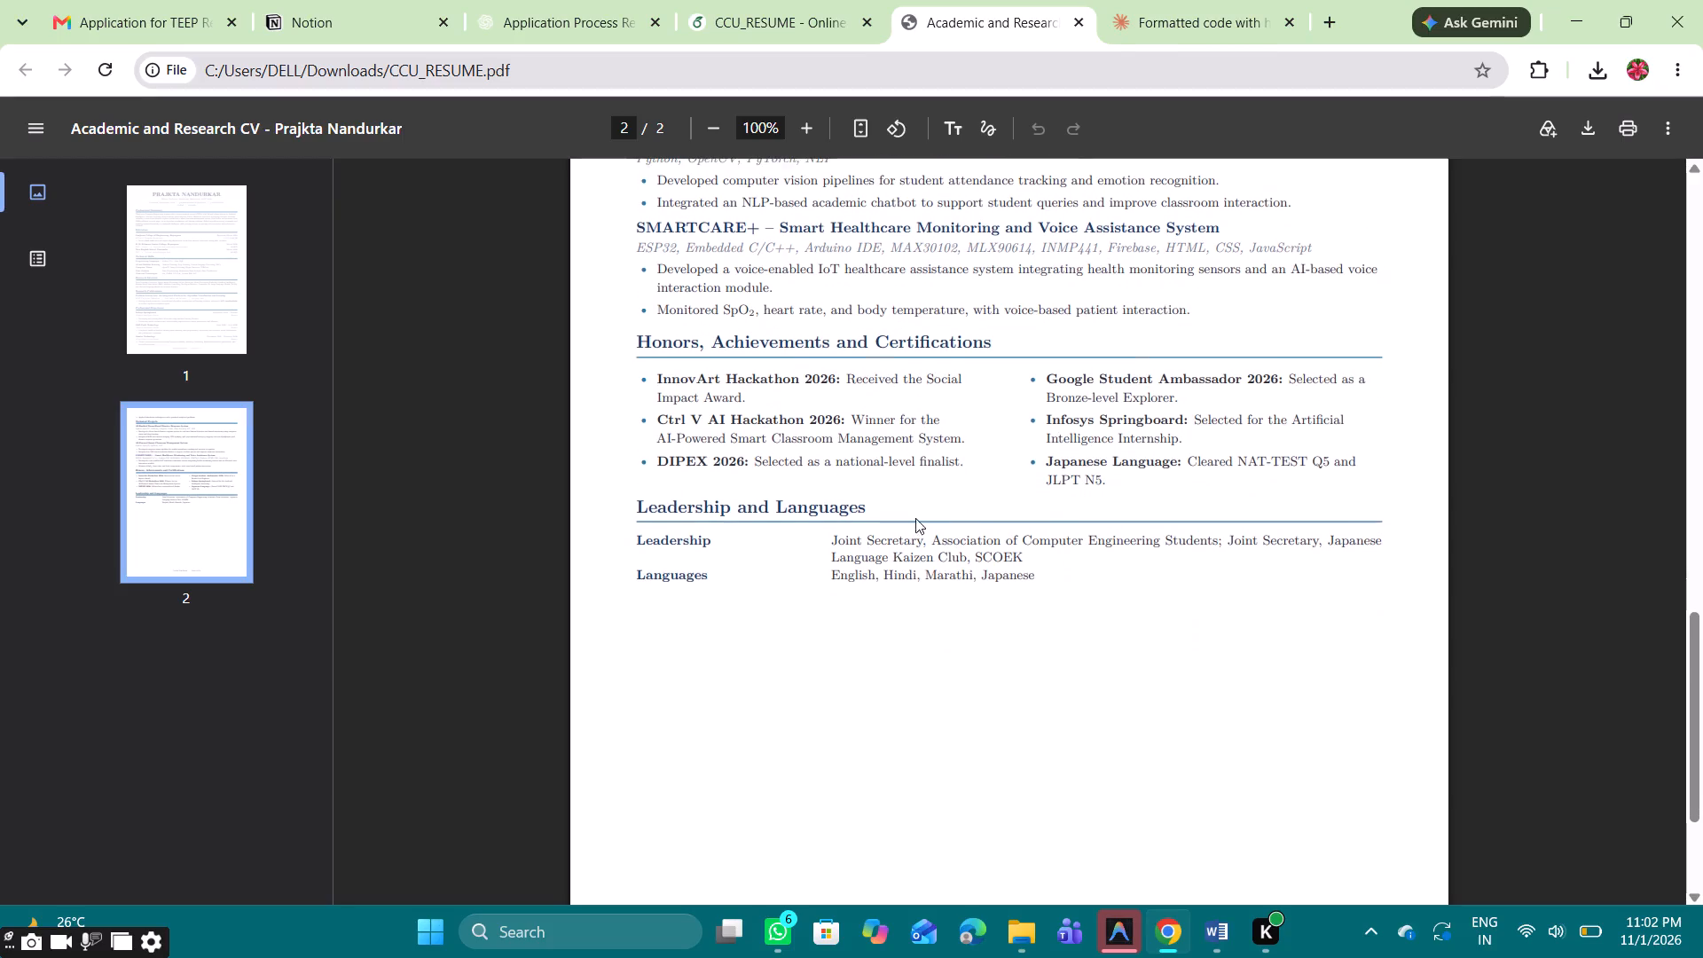
{"action": "scroll", "coordinate": [974, 513], "scroll_direction": "down", "scroll_amount": 1}
Test the LinkedIn link in the resume header on page 1 again.
{"action": "scroll", "coordinate": [946, 521], "scroll_direction": "up", "scroll_amount": 15}
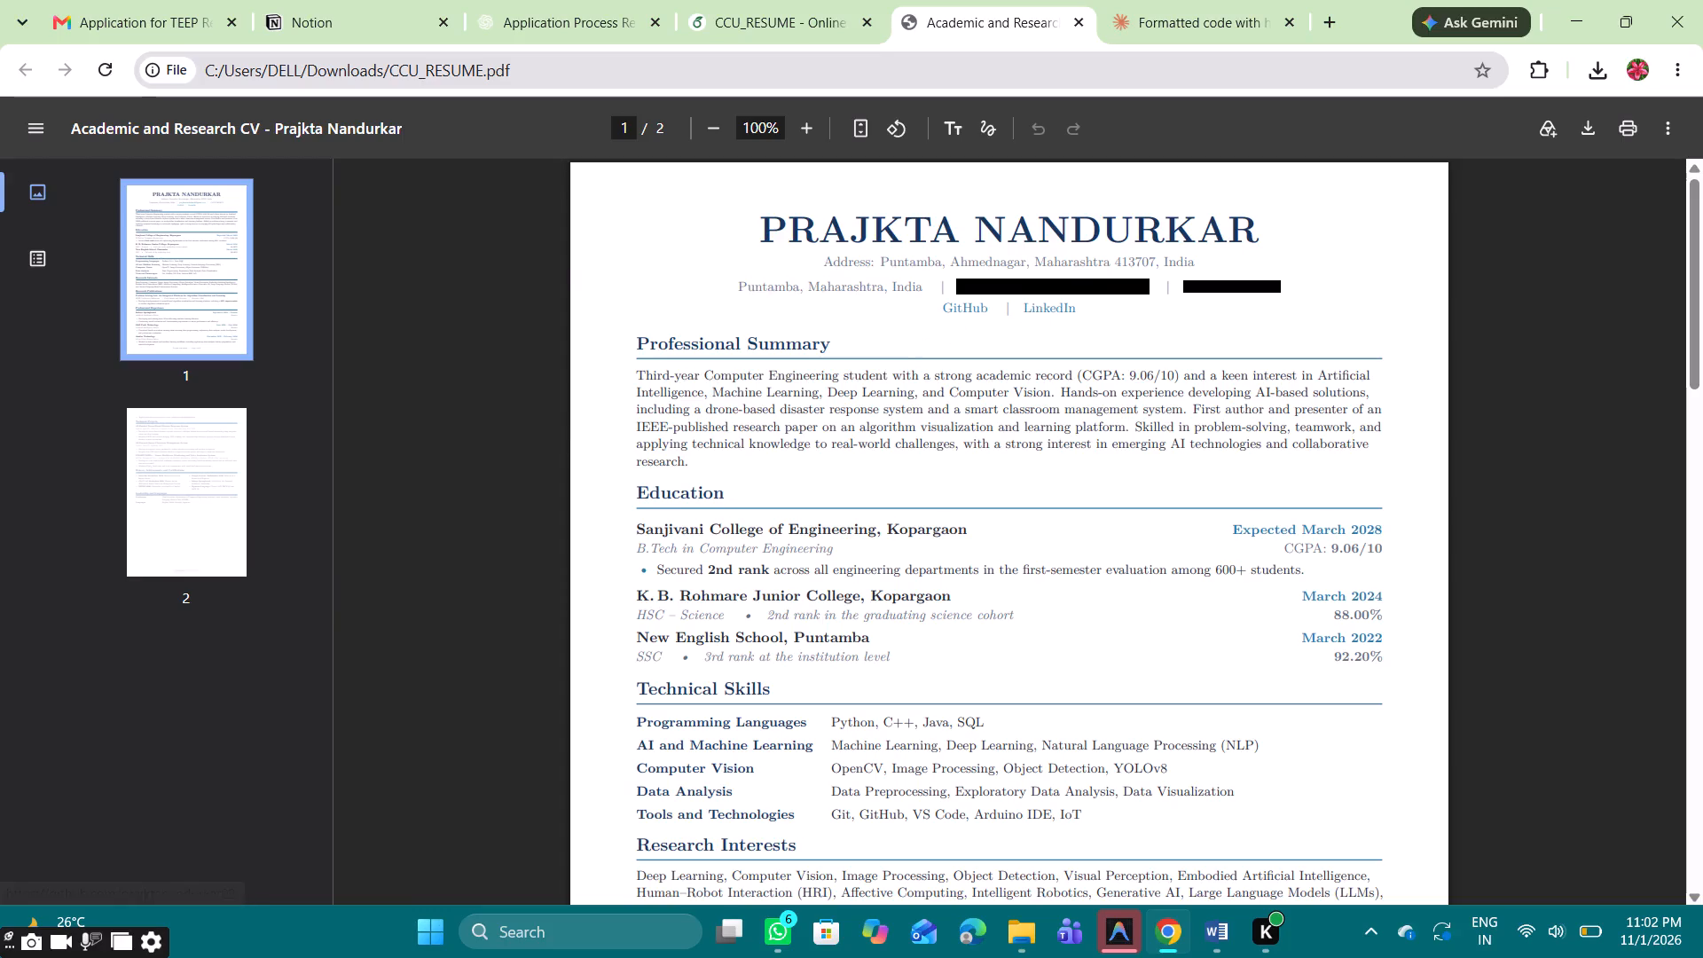
{"action": "left_click", "coordinate": [1046, 307]}
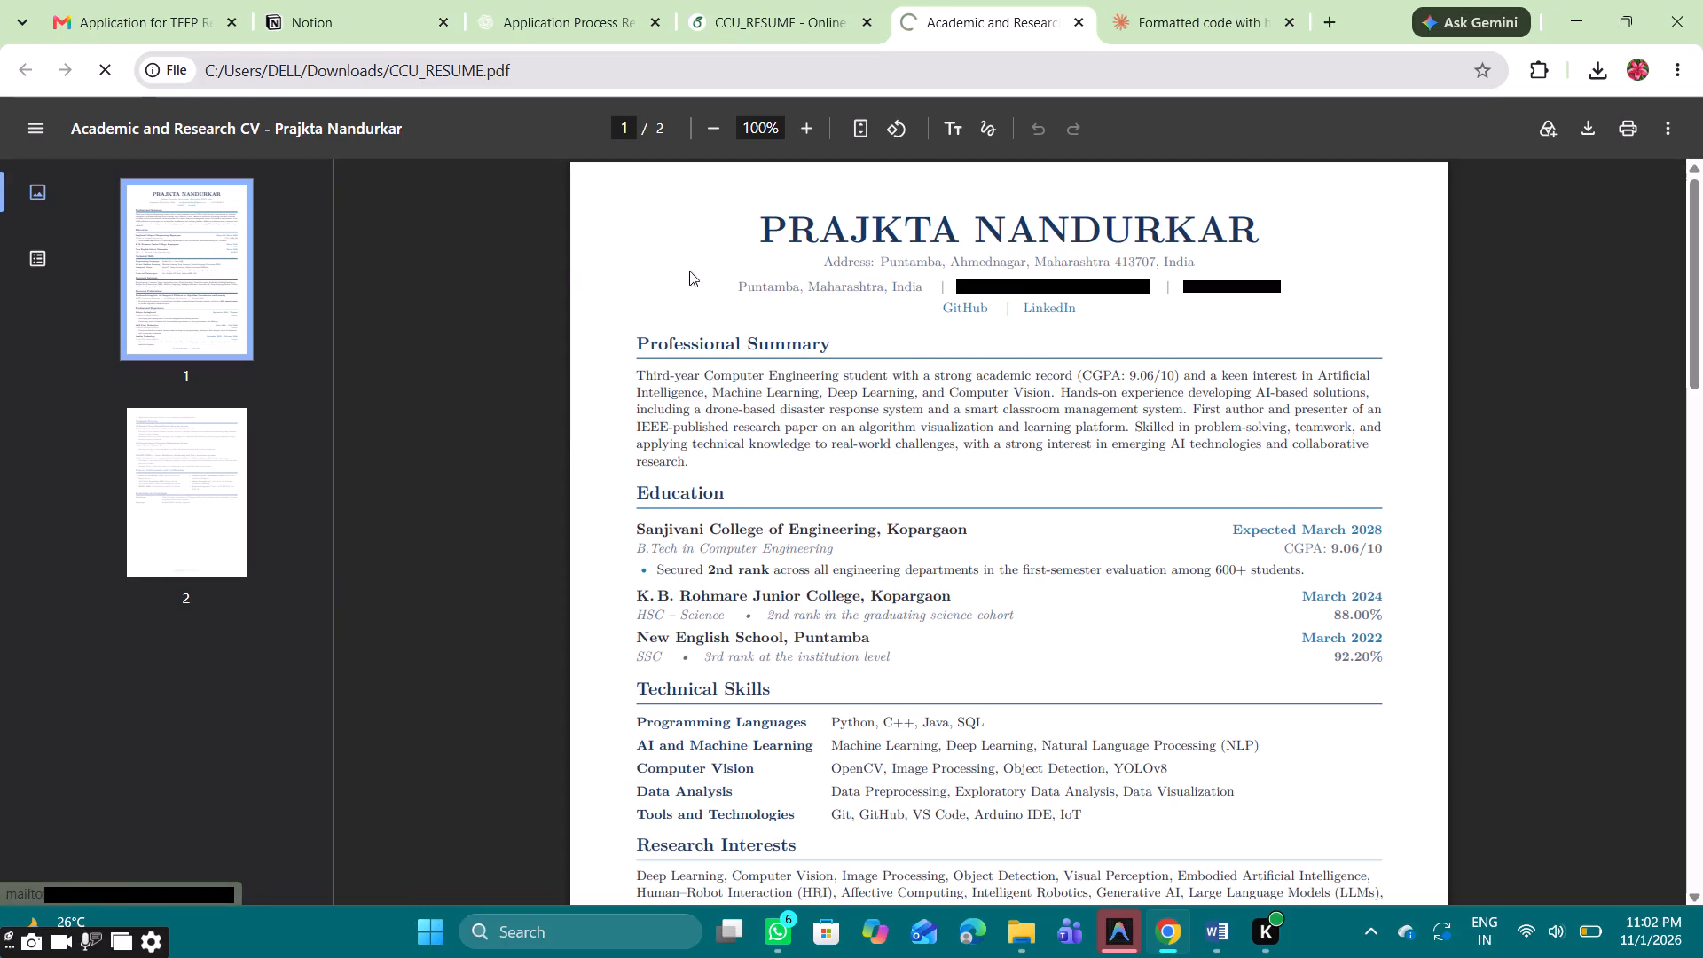
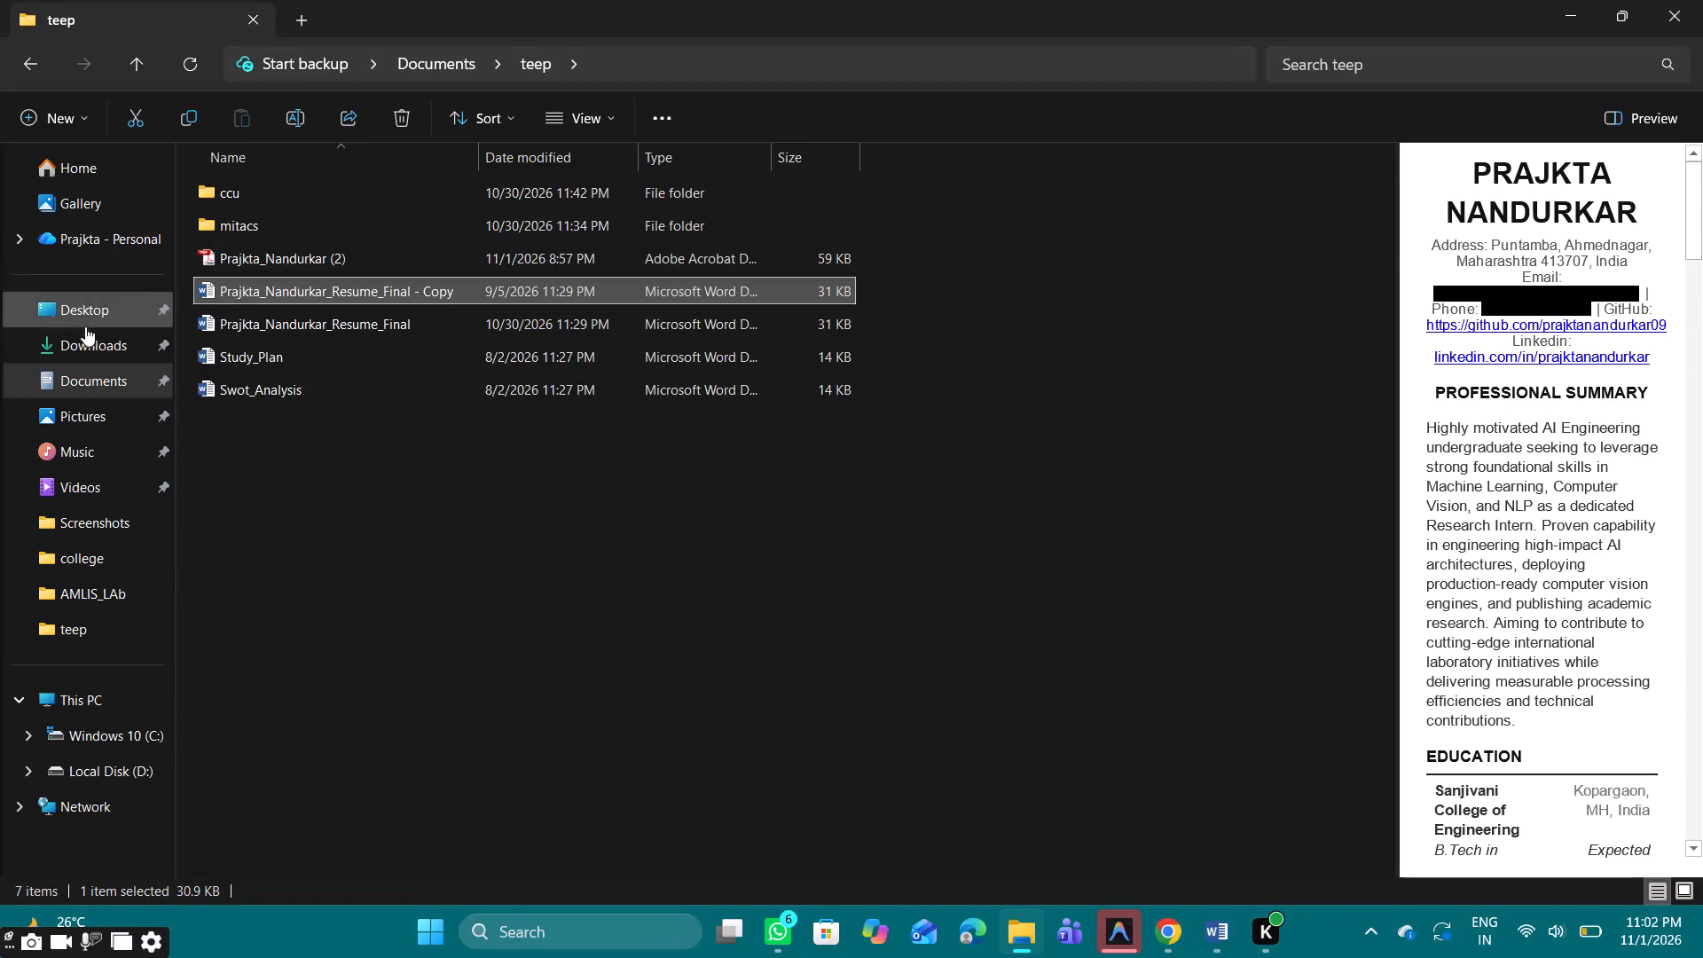
Copy CCU_RESUME from the Downloads folder into the ccu folder inside Documents > teep.
{"action": "left_click", "coordinate": [82, 330]}
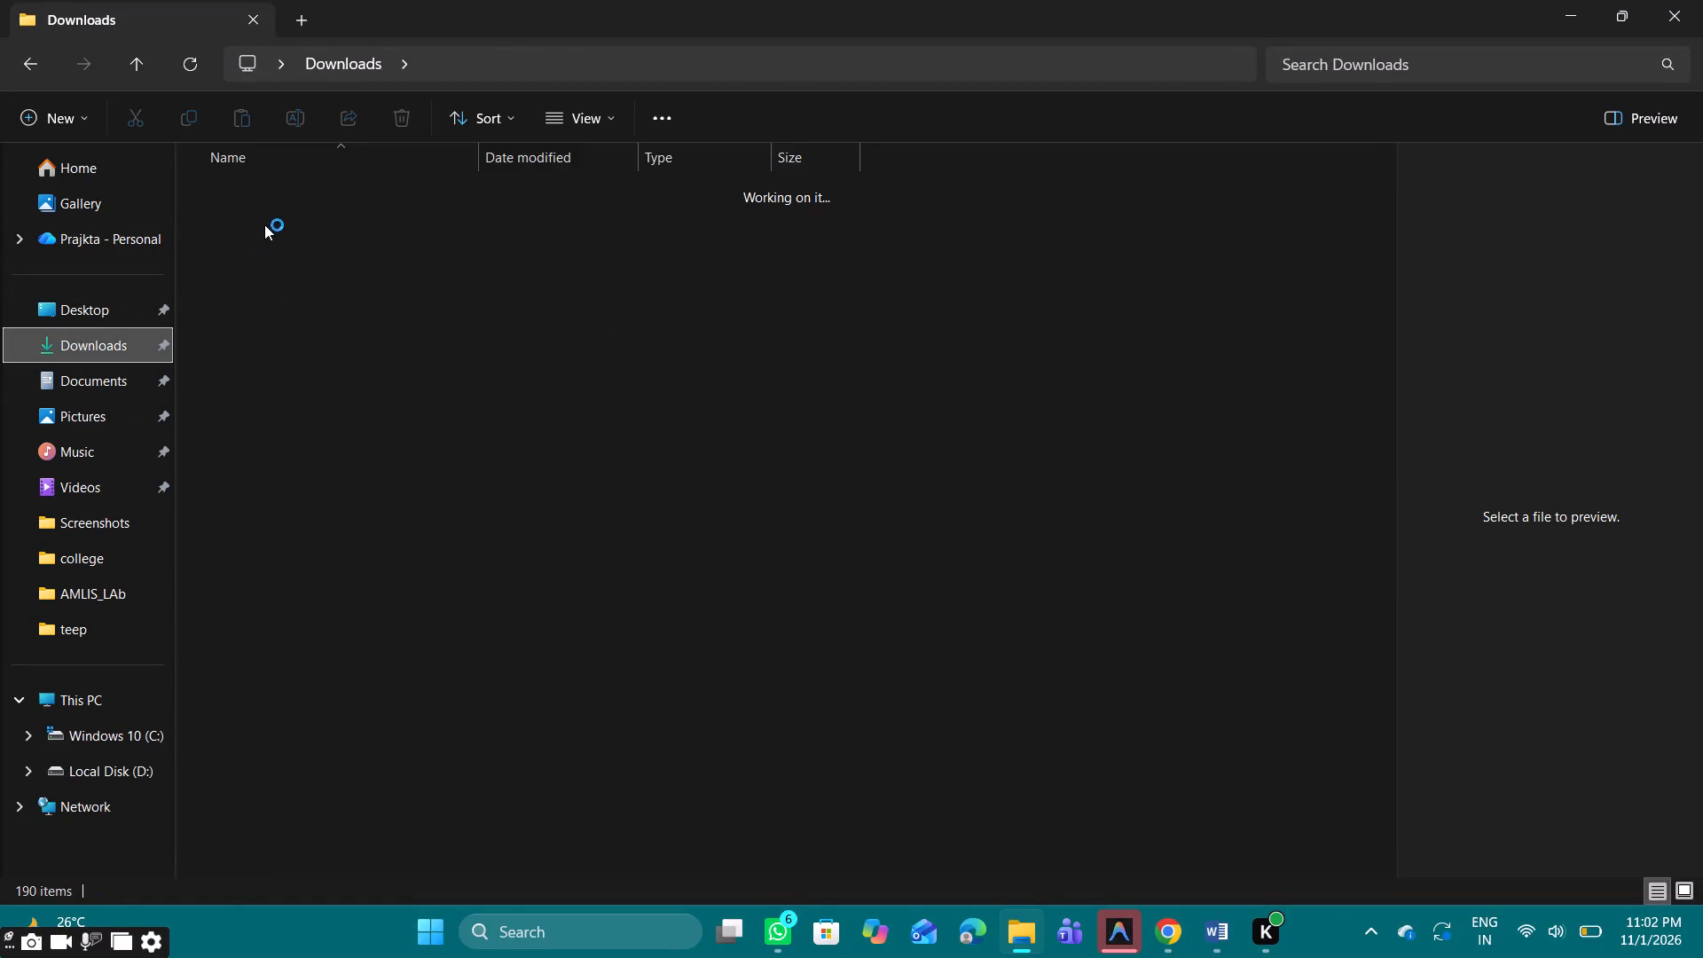
{"action": "left_click", "coordinate": [256, 224]}
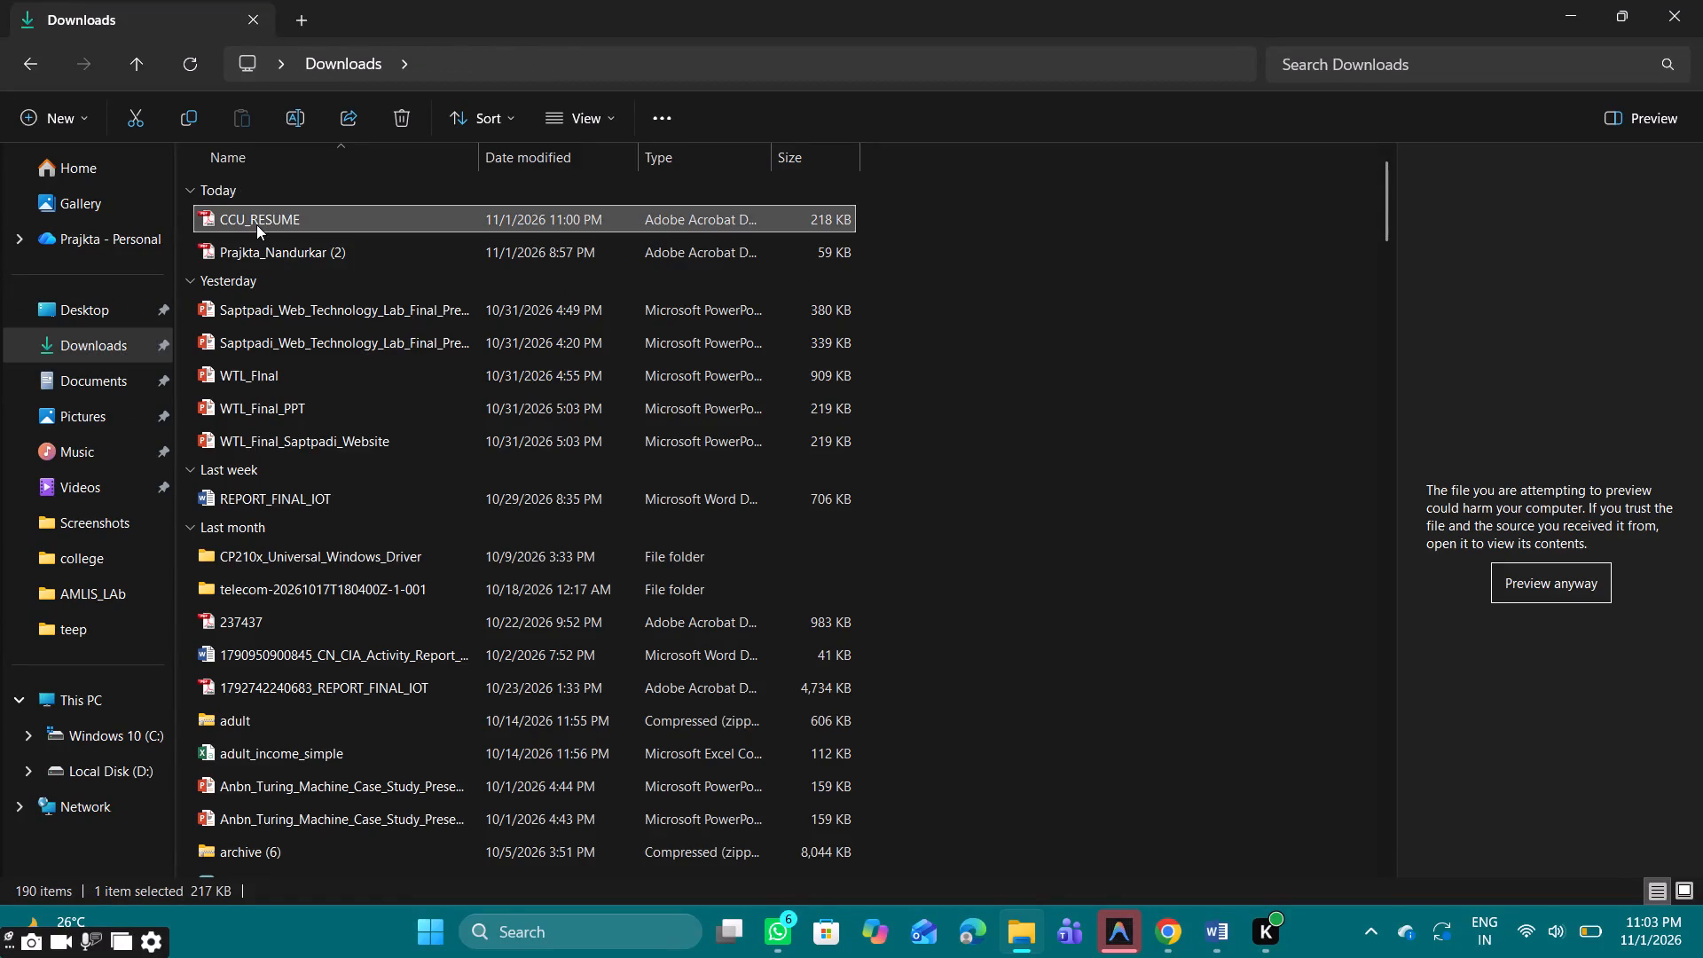
{"action": "key", "text": "ctrl+c"}
{"action": "left_click", "coordinate": [51, 386]}
{"action": "double_click", "coordinate": [258, 352]}
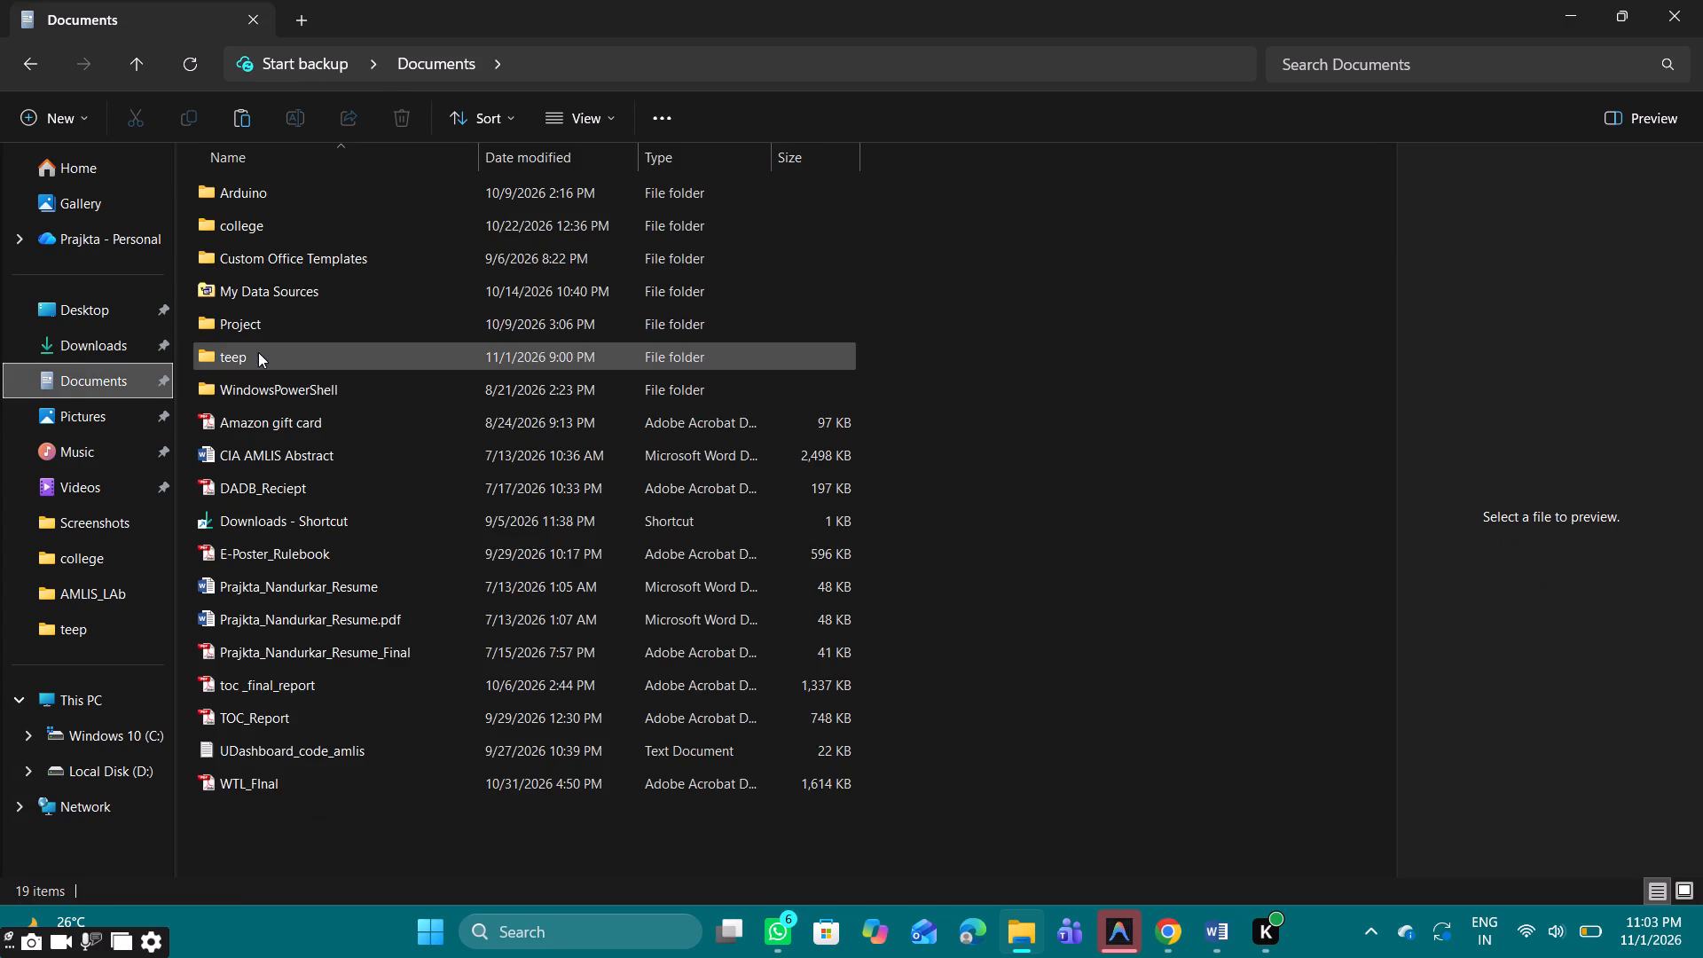
{"action": "double_click", "coordinate": [287, 193]}
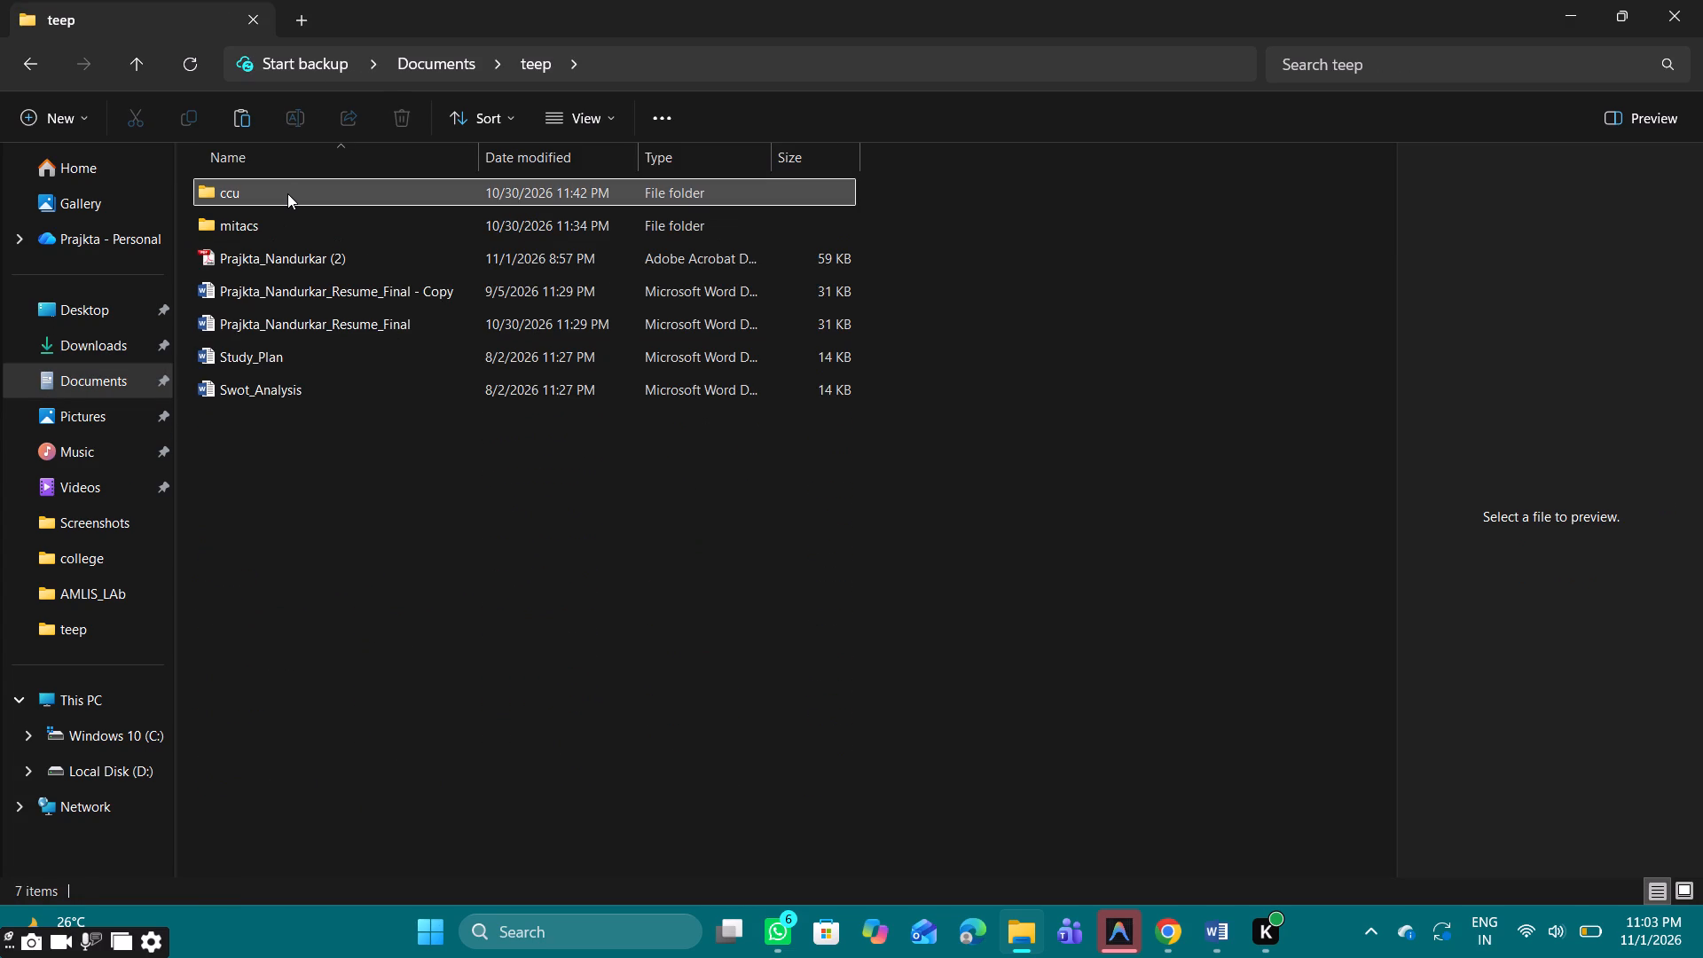
{"action": "left_click", "coordinate": [313, 351]}
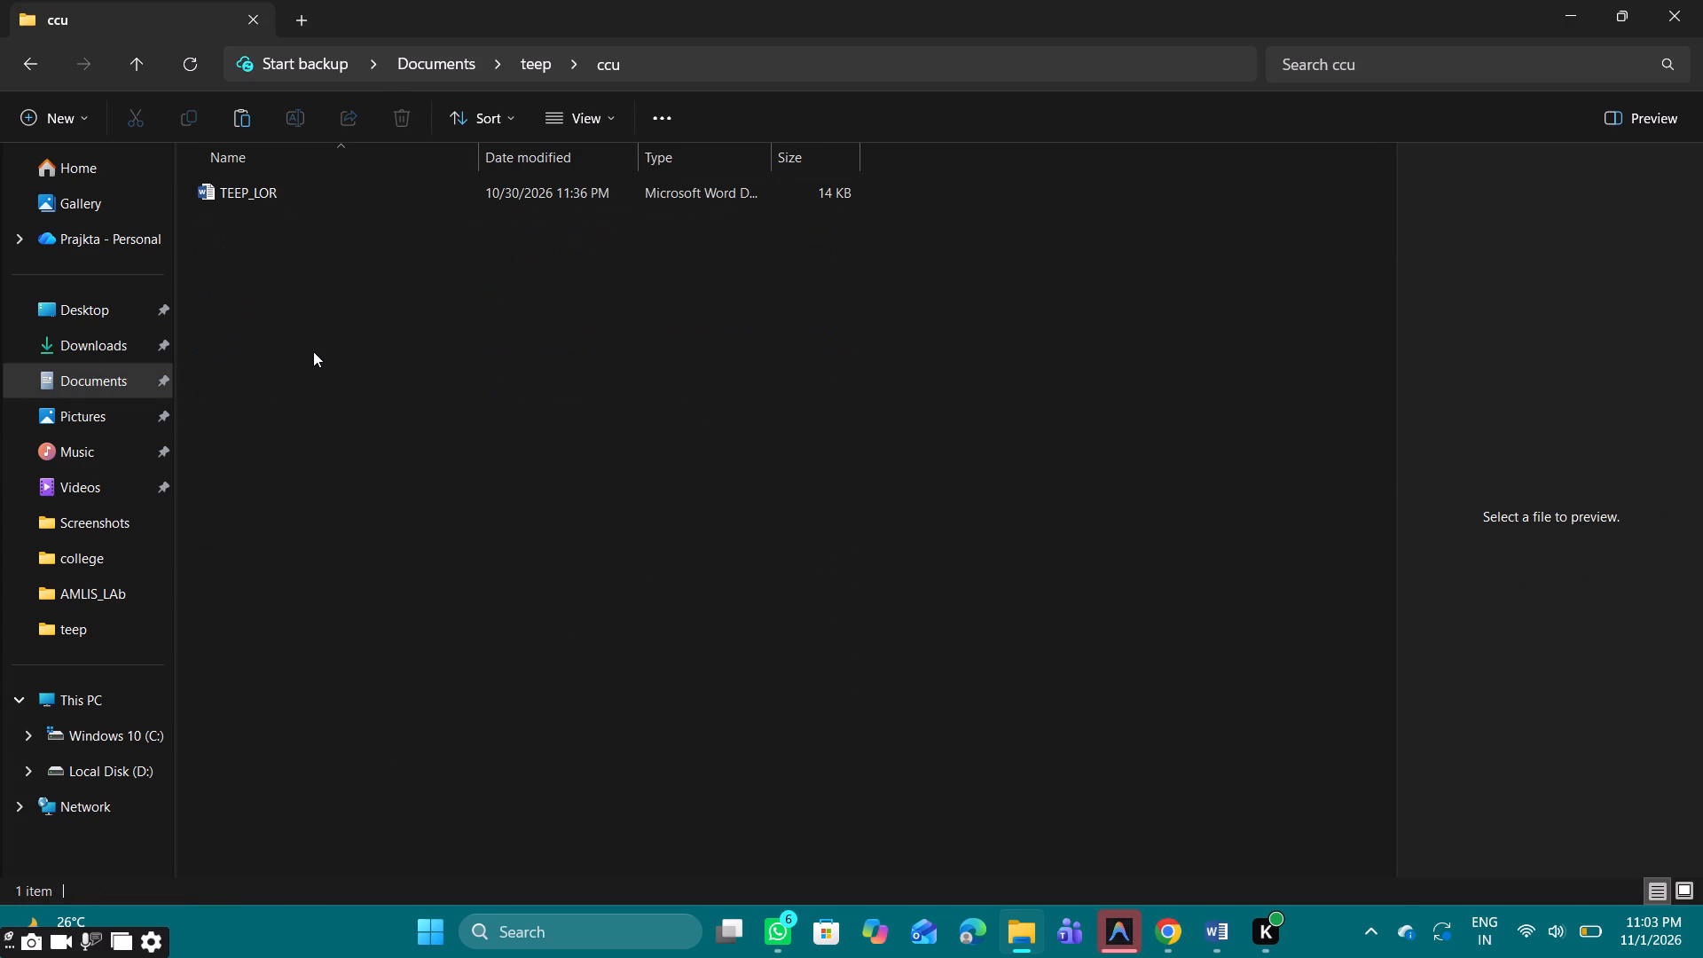
{"action": "key", "text": "ctrl+v"}
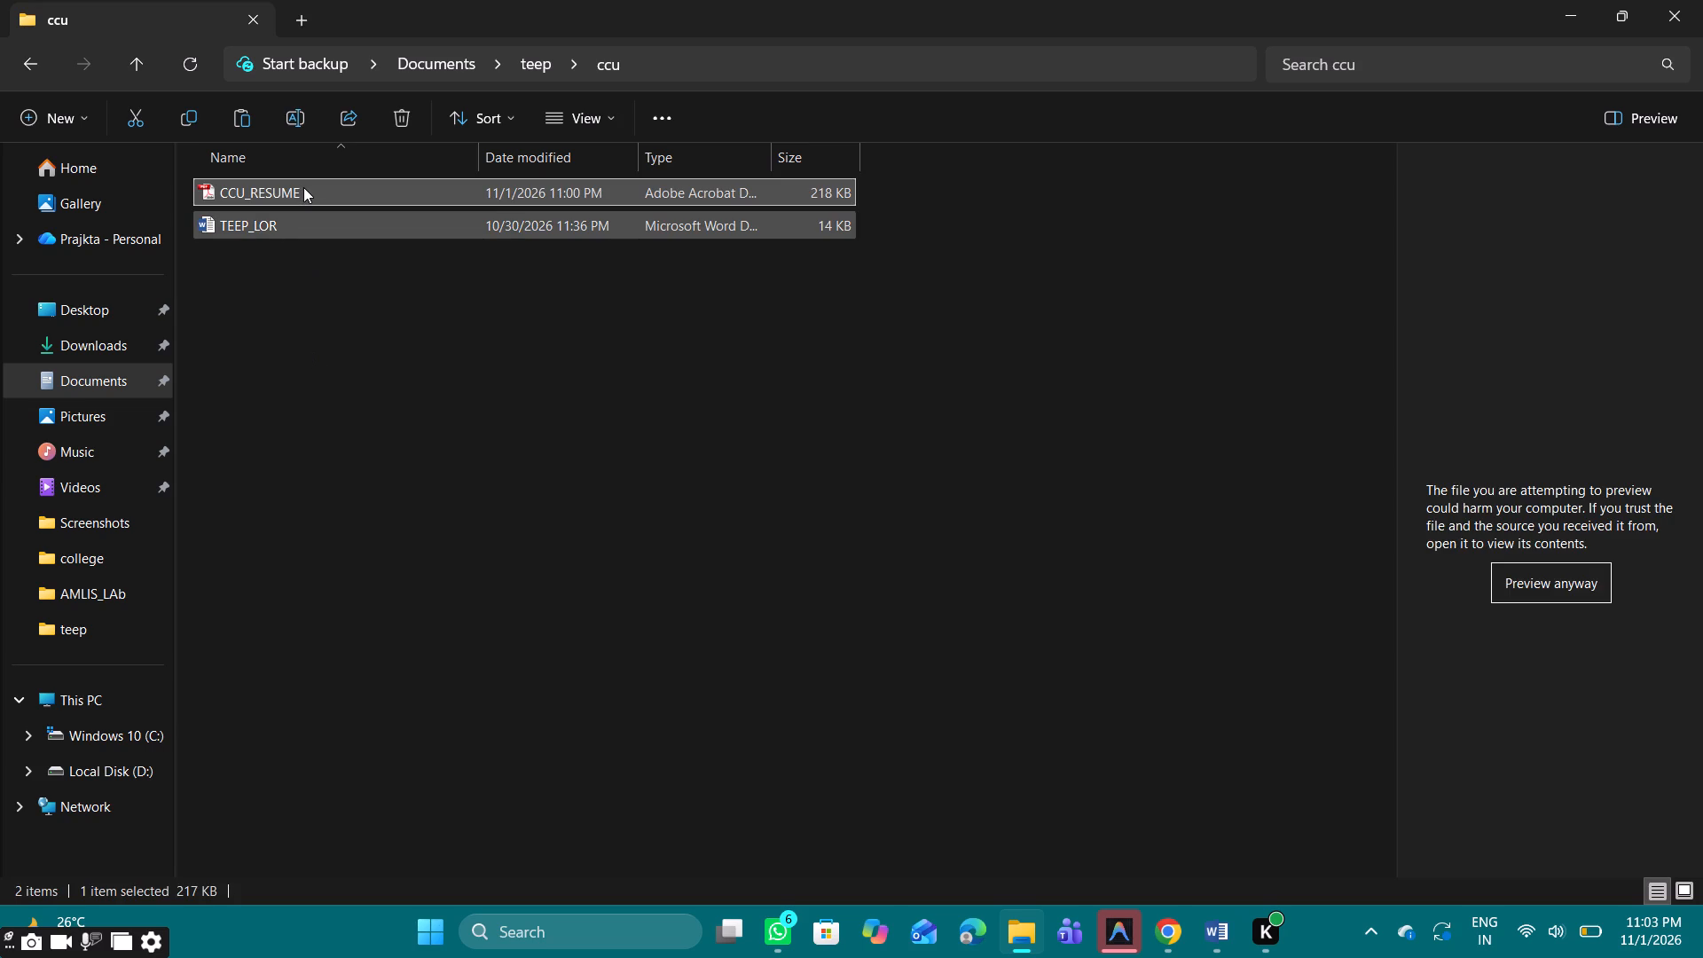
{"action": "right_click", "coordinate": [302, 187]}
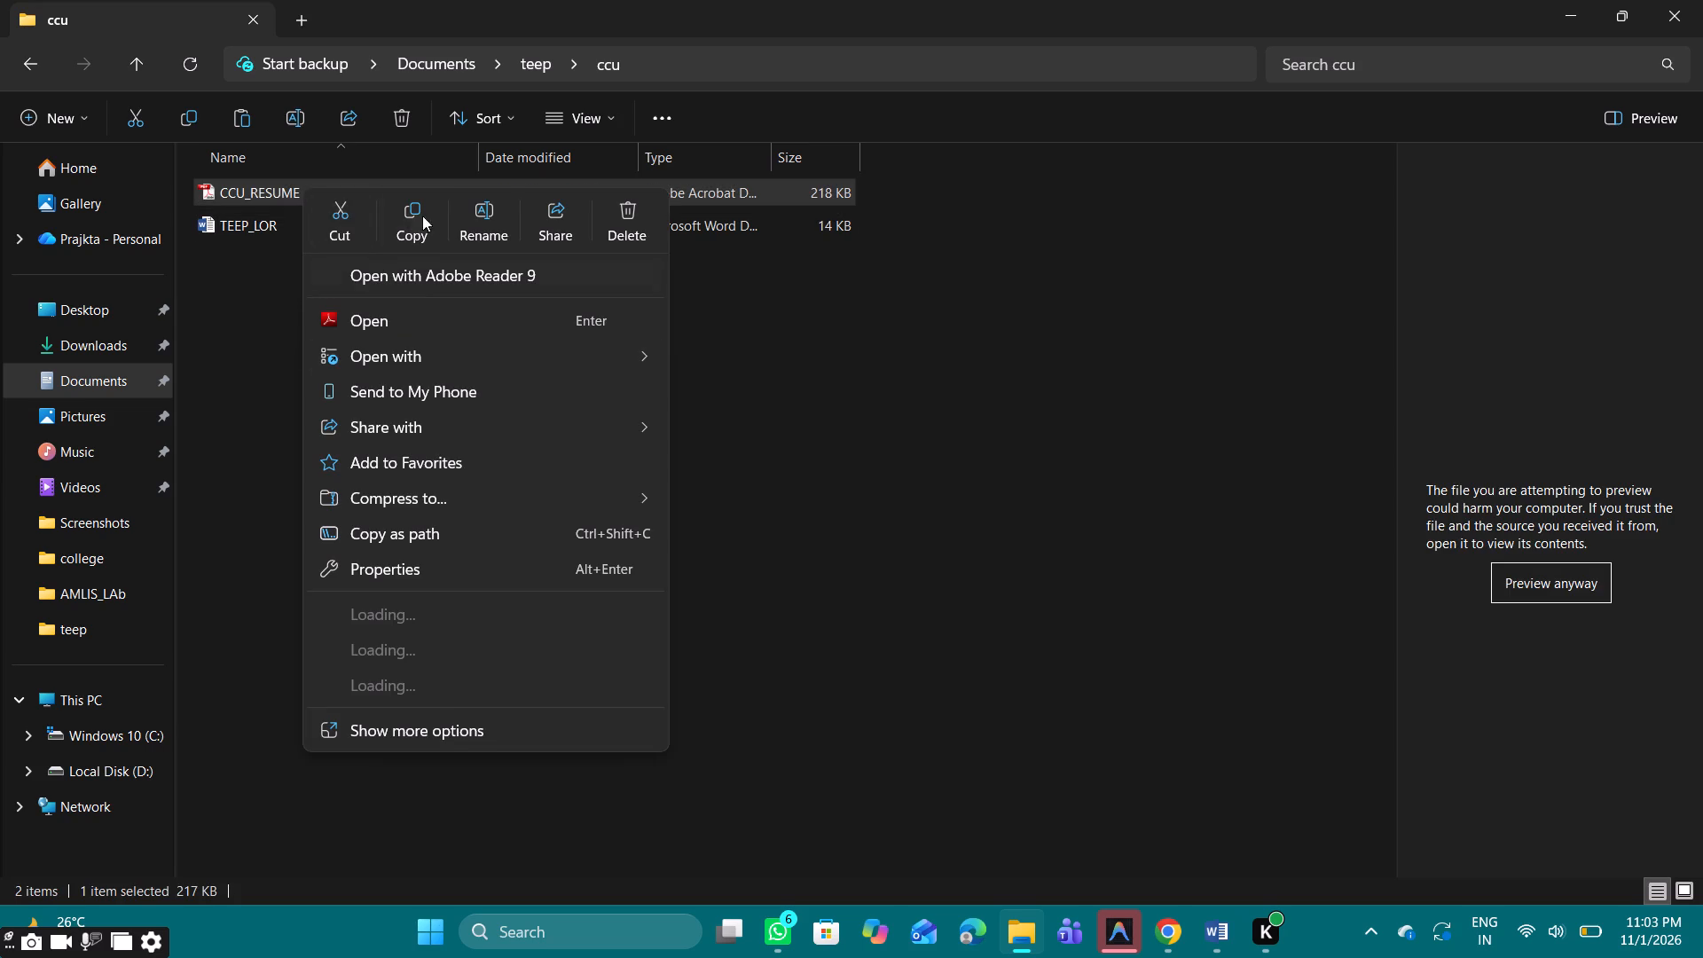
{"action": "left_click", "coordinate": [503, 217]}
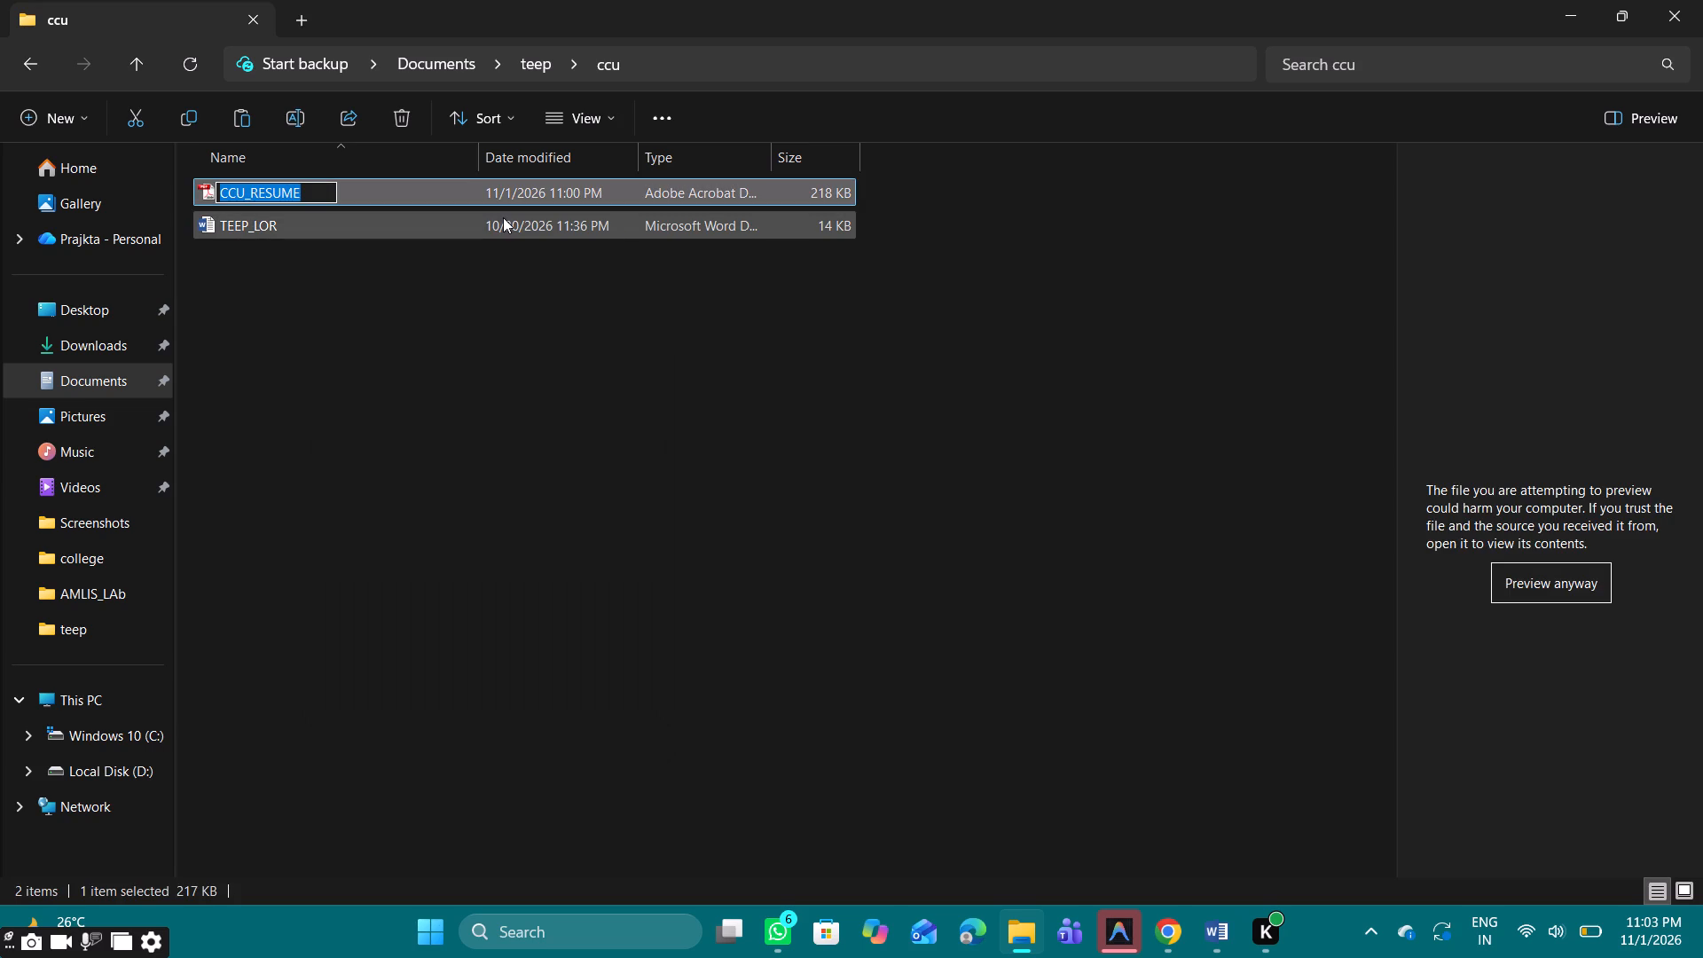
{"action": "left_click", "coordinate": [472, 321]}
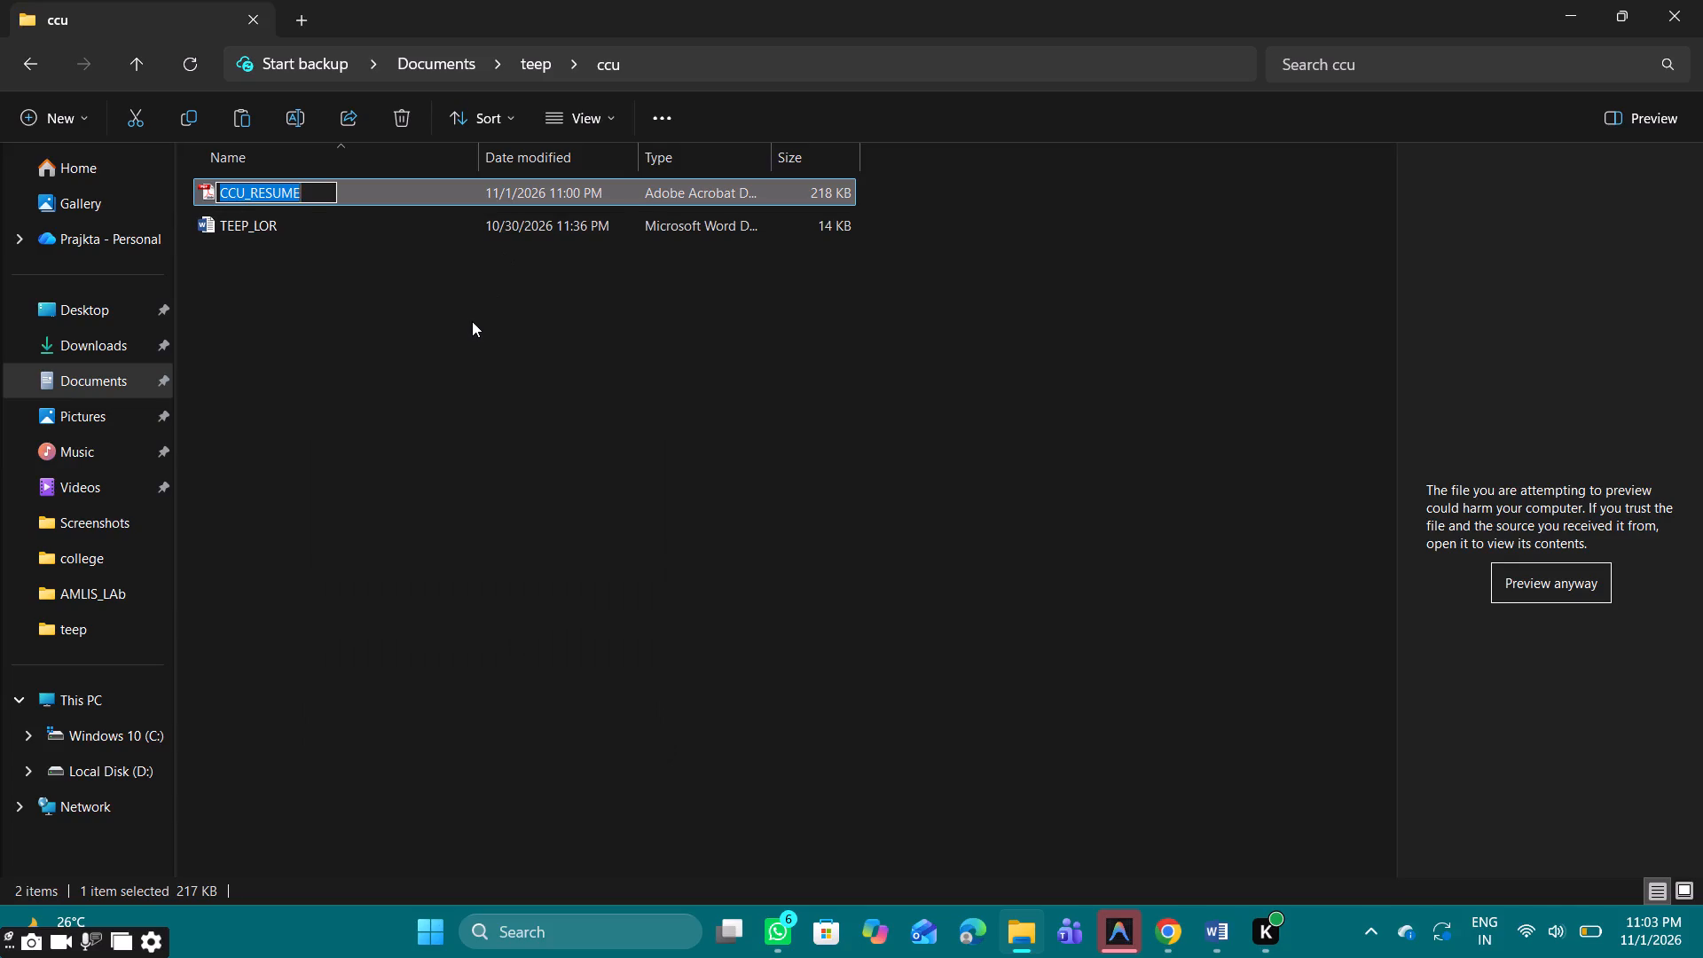
Open the CCU_RESUME copy in the ccu folder, review both pages of the resume, and close it.
{"action": "double_click", "coordinate": [558, 192]}
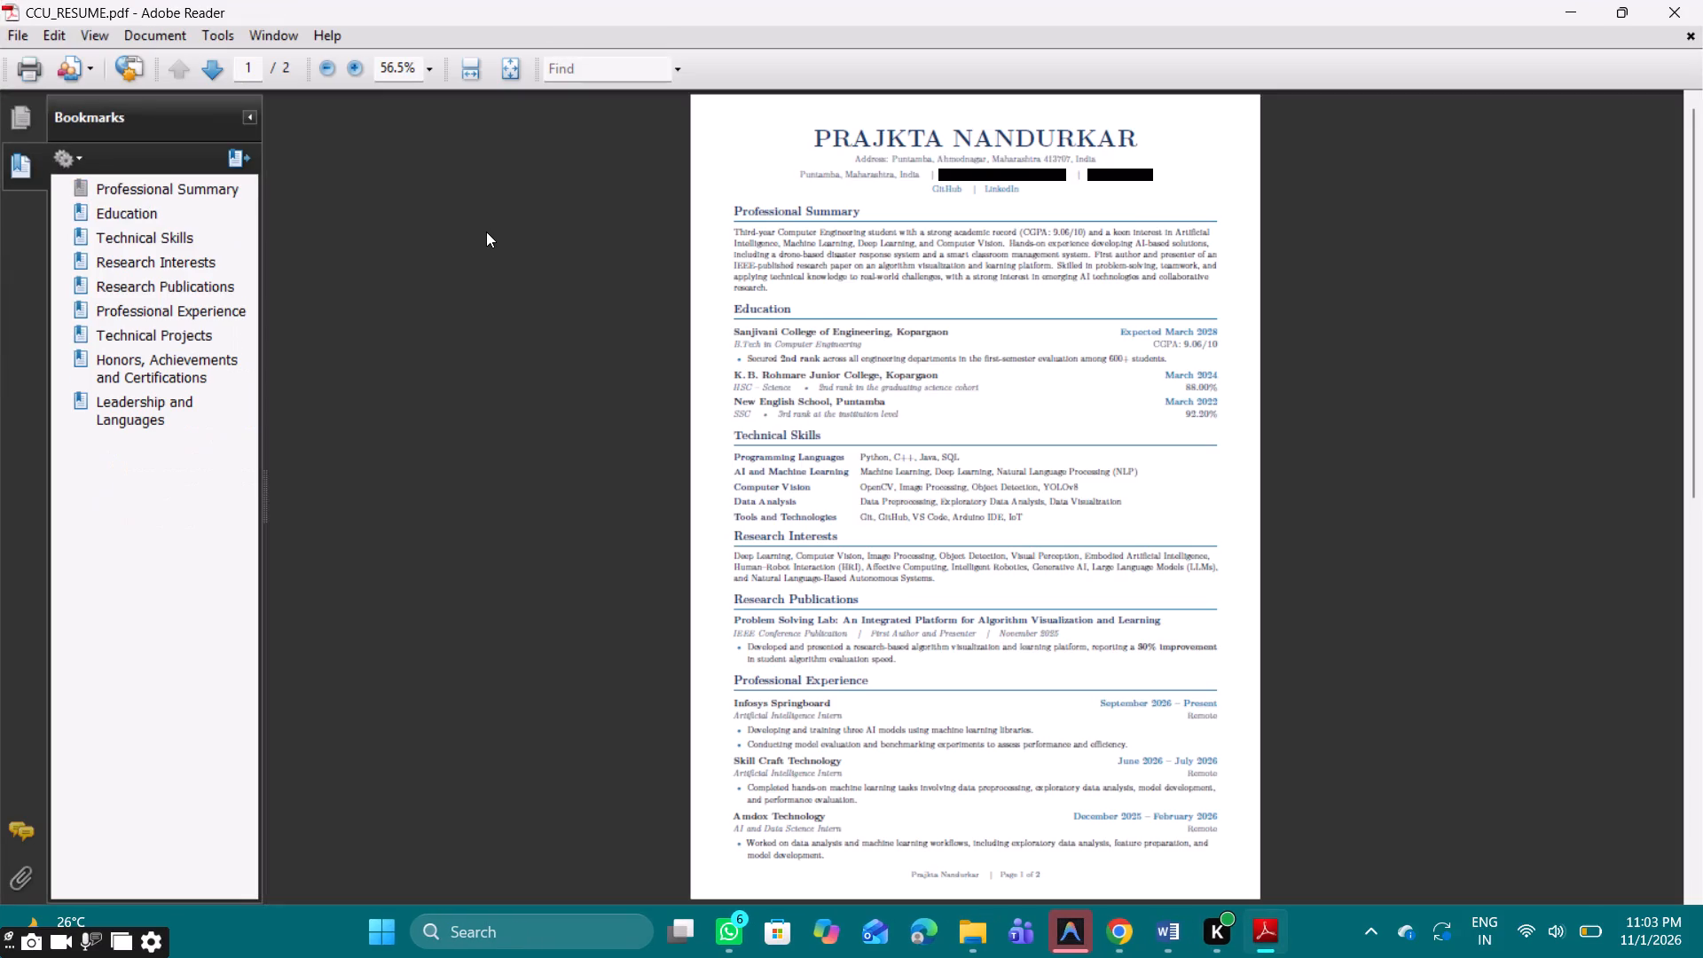
{"action": "scroll", "coordinate": [1020, 212], "scroll_direction": "up", "scroll_amount": 3, "text": "ctrl"}
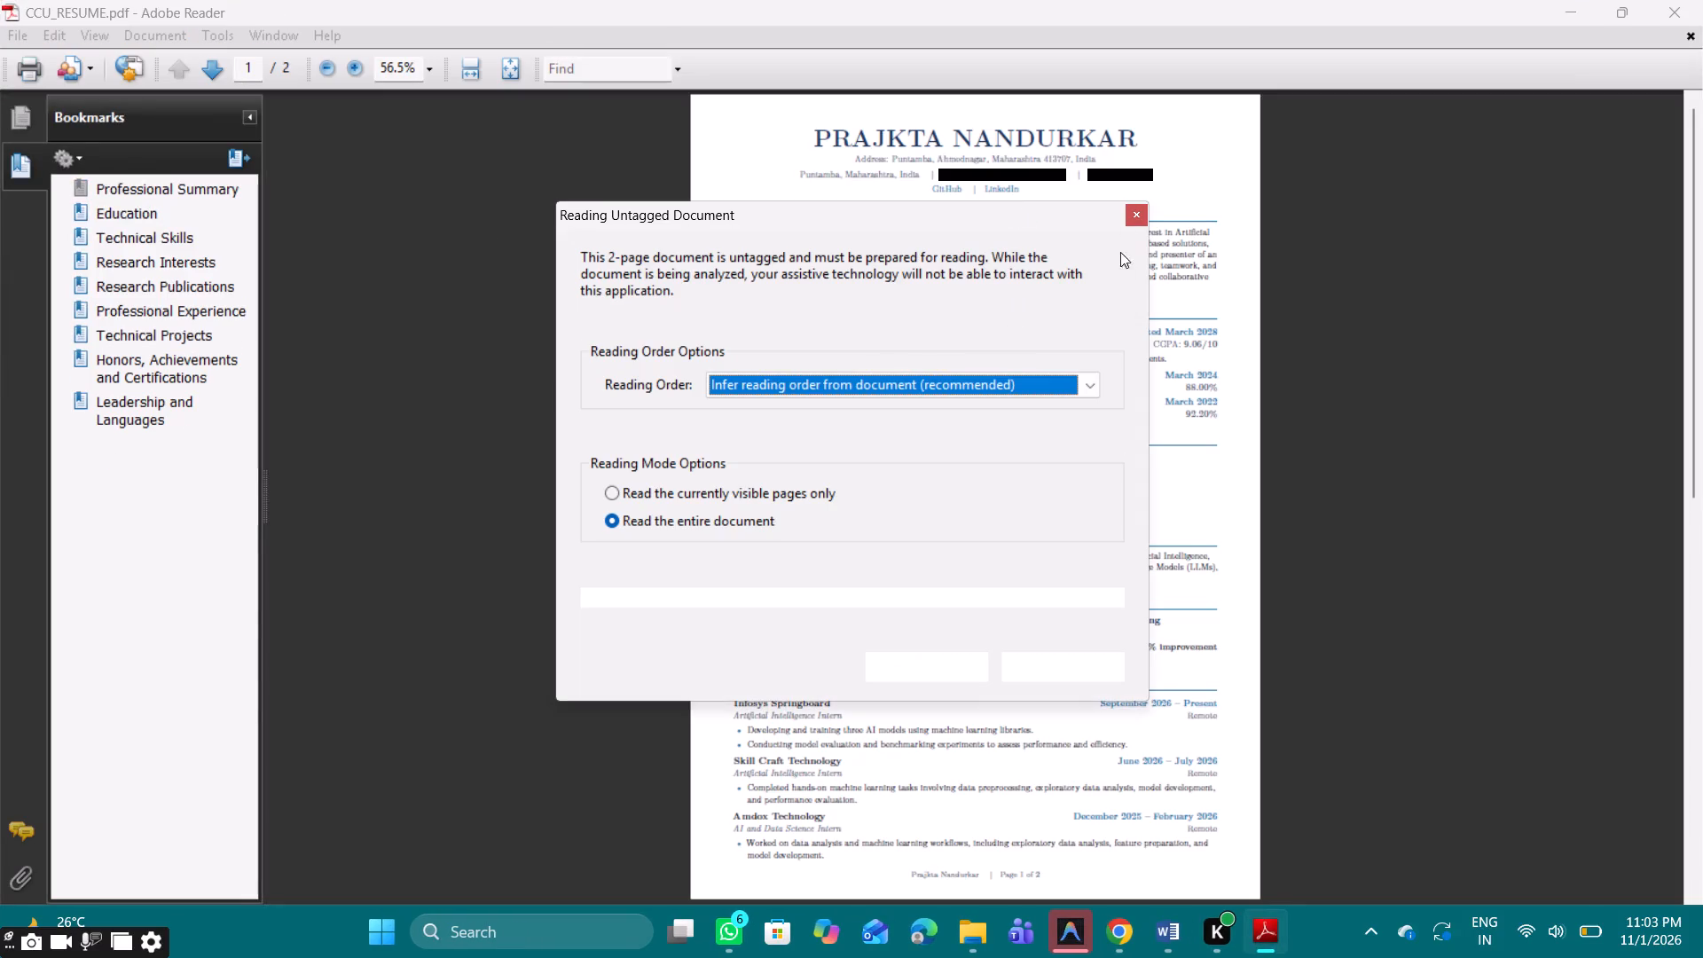
{"action": "left_click", "coordinate": [1133, 208]}
{"action": "scroll", "coordinate": [993, 234], "scroll_direction": "up", "scroll_amount": 2, "text": "ctrl"}
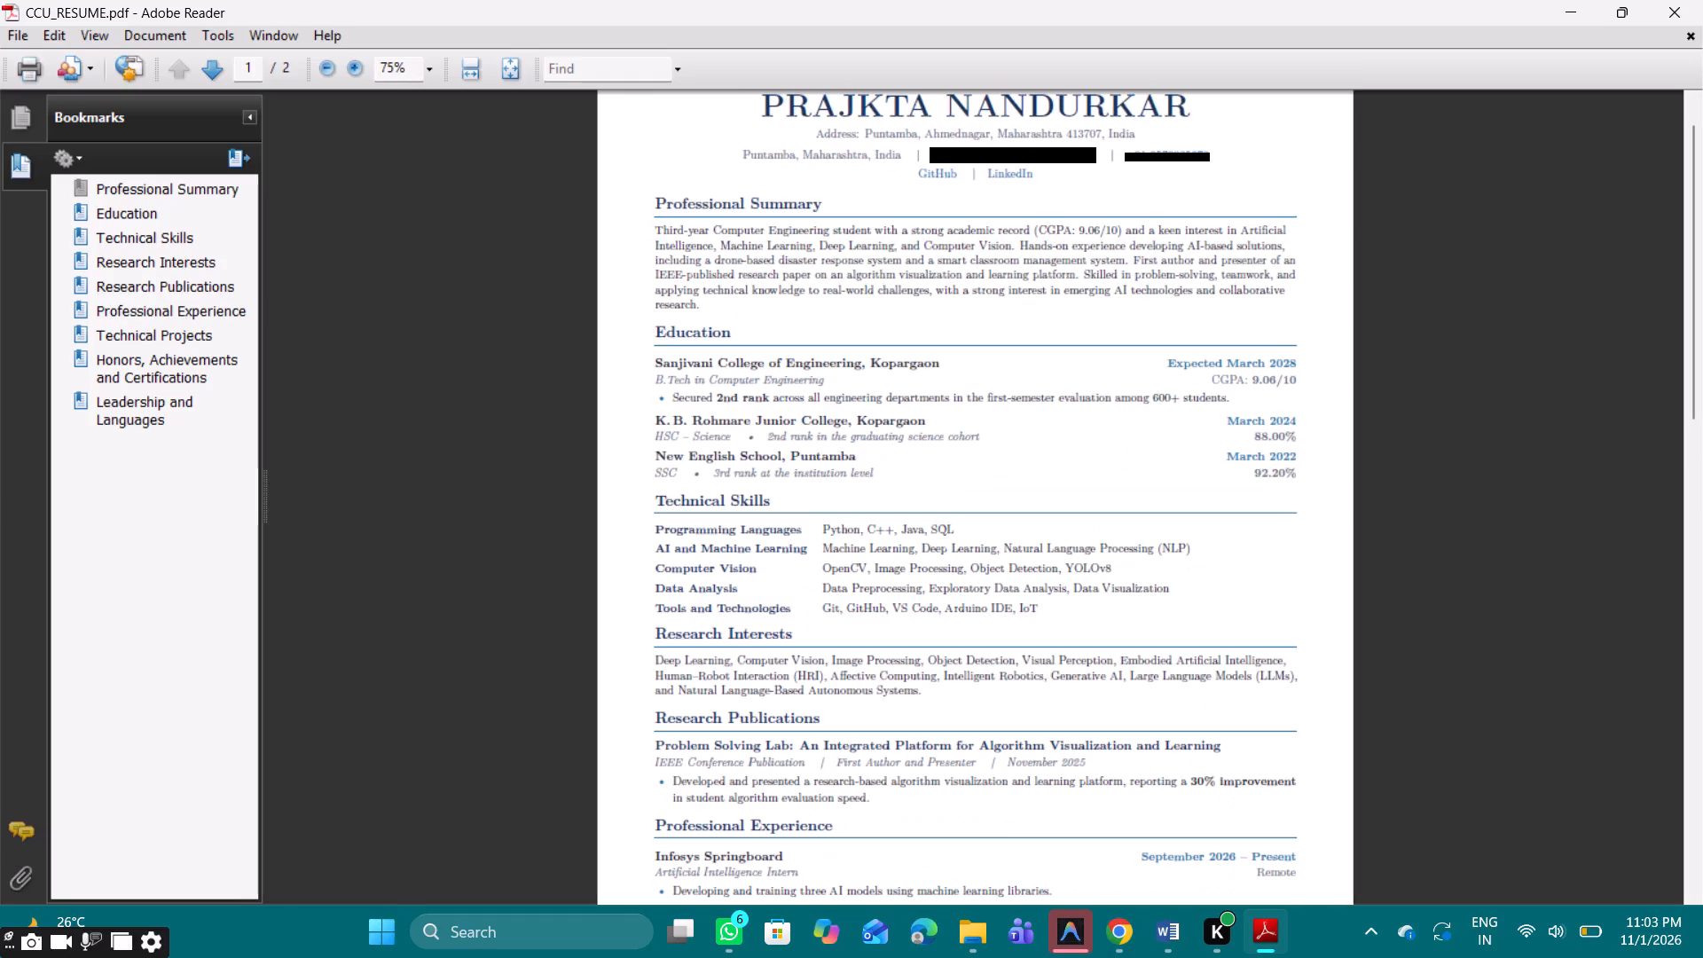
{"action": "scroll", "coordinate": [968, 212], "scroll_direction": "up", "scroll_amount": 1}
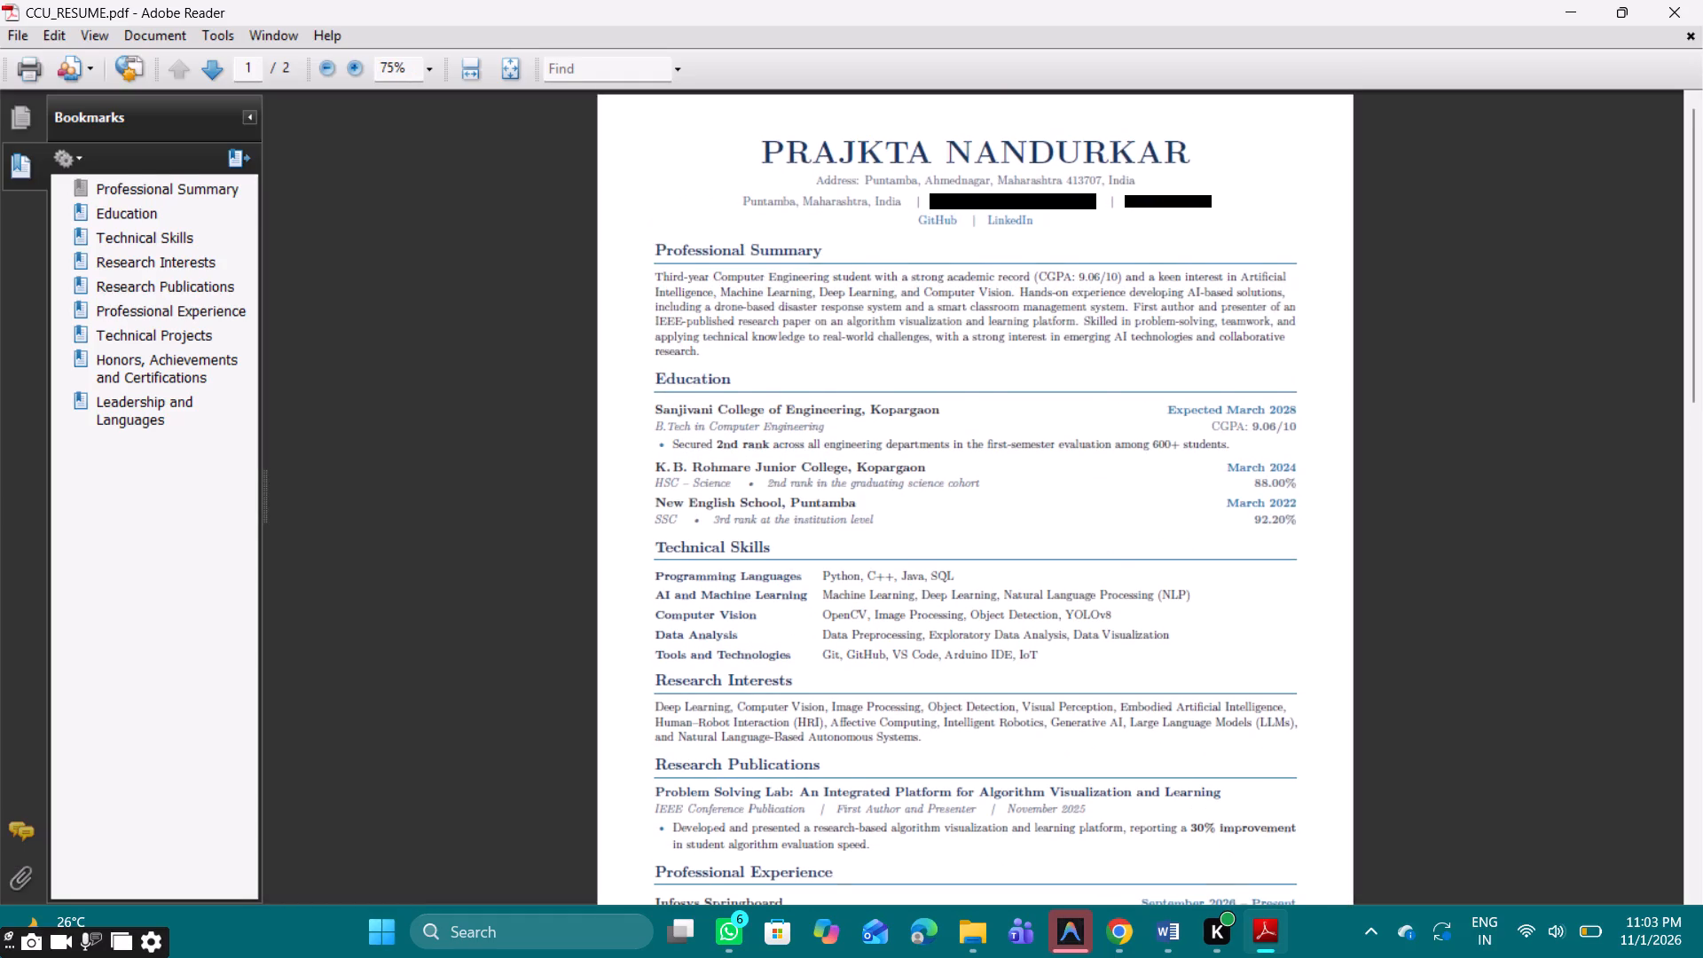
{"action": "scroll", "coordinate": [968, 212], "scroll_direction": "down", "scroll_amount": 2}
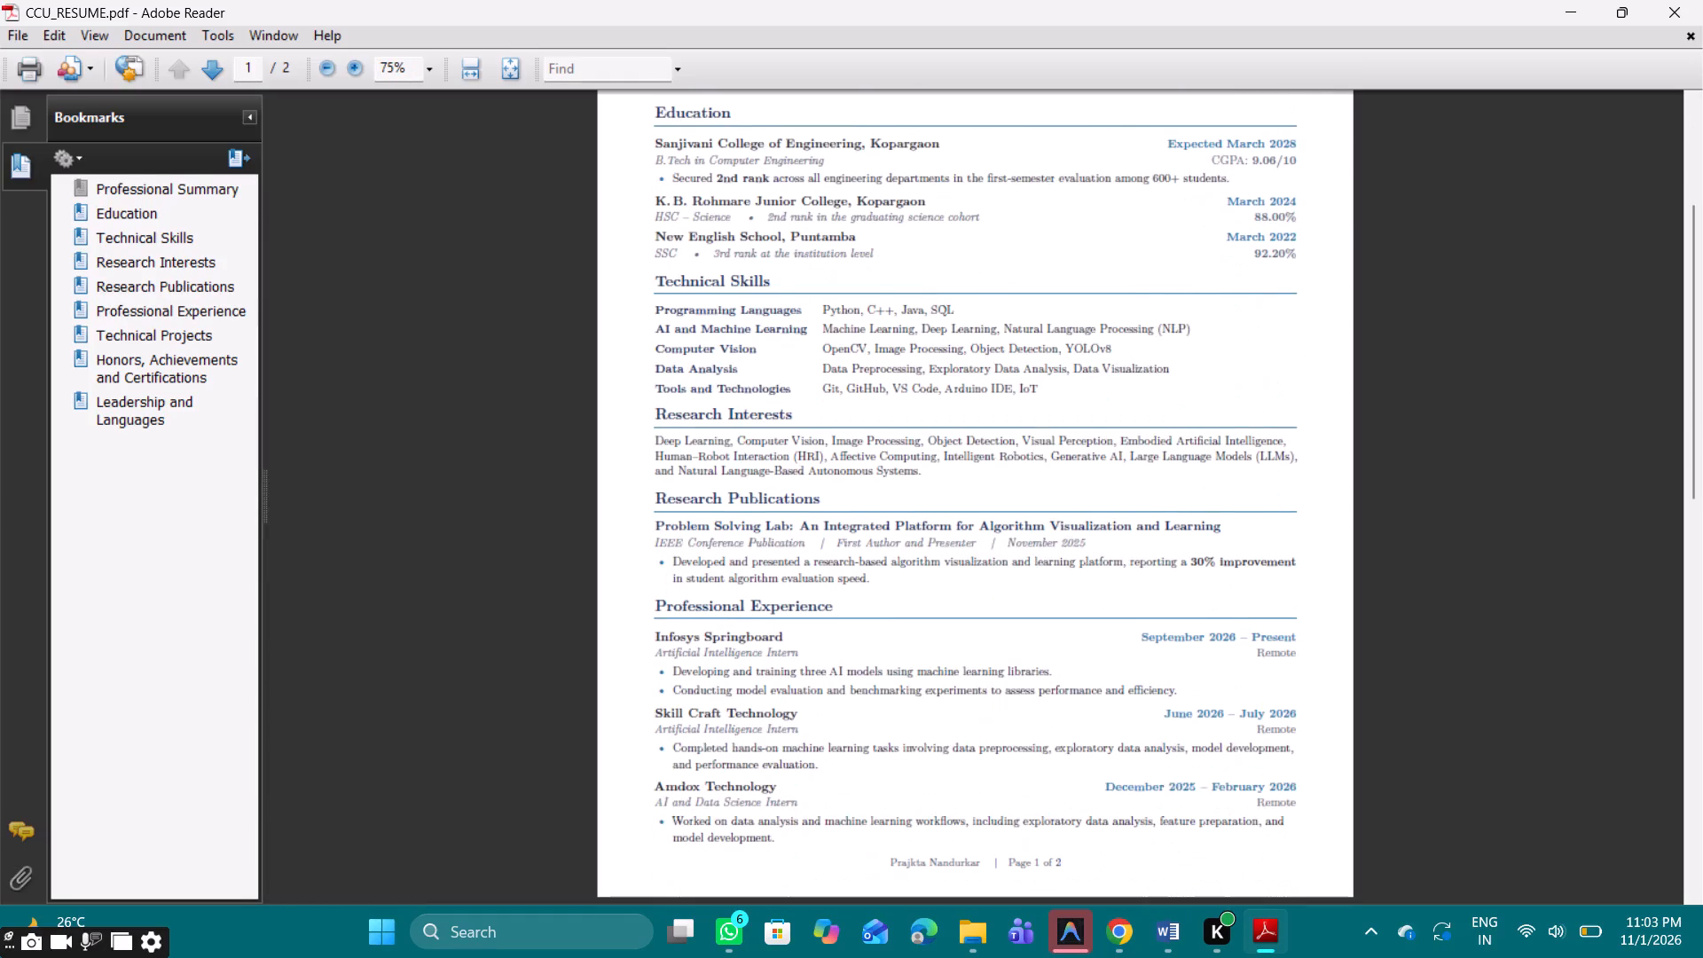
{"action": "scroll", "coordinate": [968, 212], "scroll_direction": "down", "scroll_amount": 2}
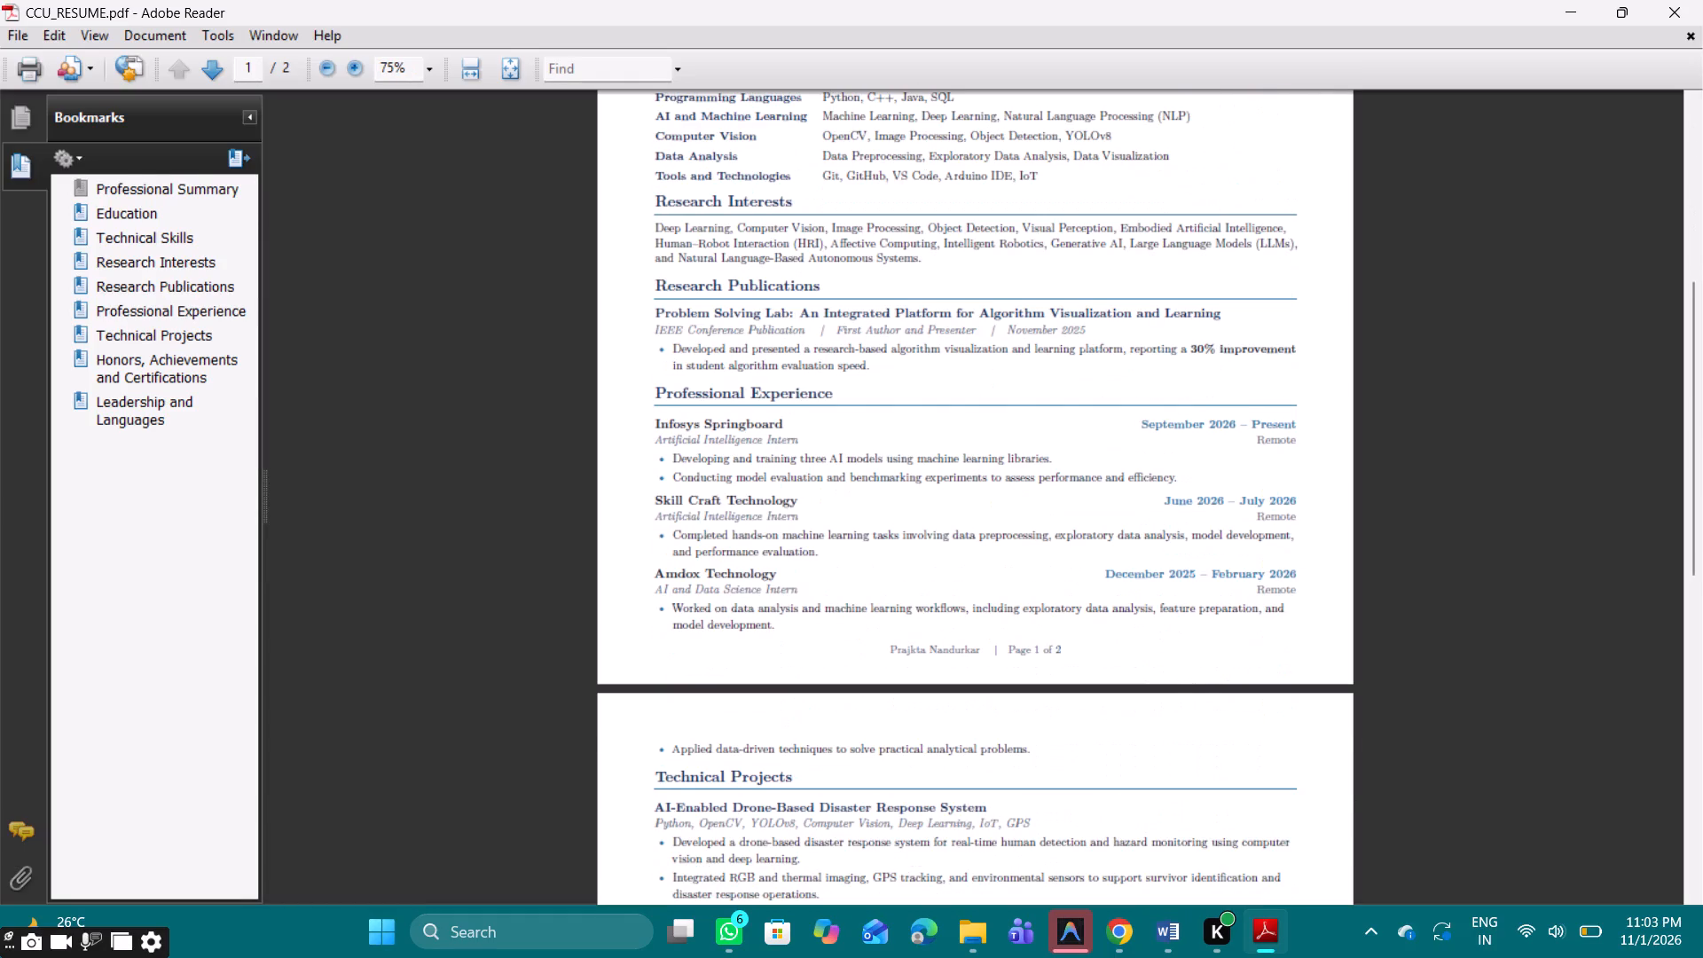
{"action": "scroll", "coordinate": [968, 212], "scroll_direction": "down", "scroll_amount": 1}
{"action": "scroll", "coordinate": [911, 292], "scroll_direction": "down", "scroll_amount": 3}
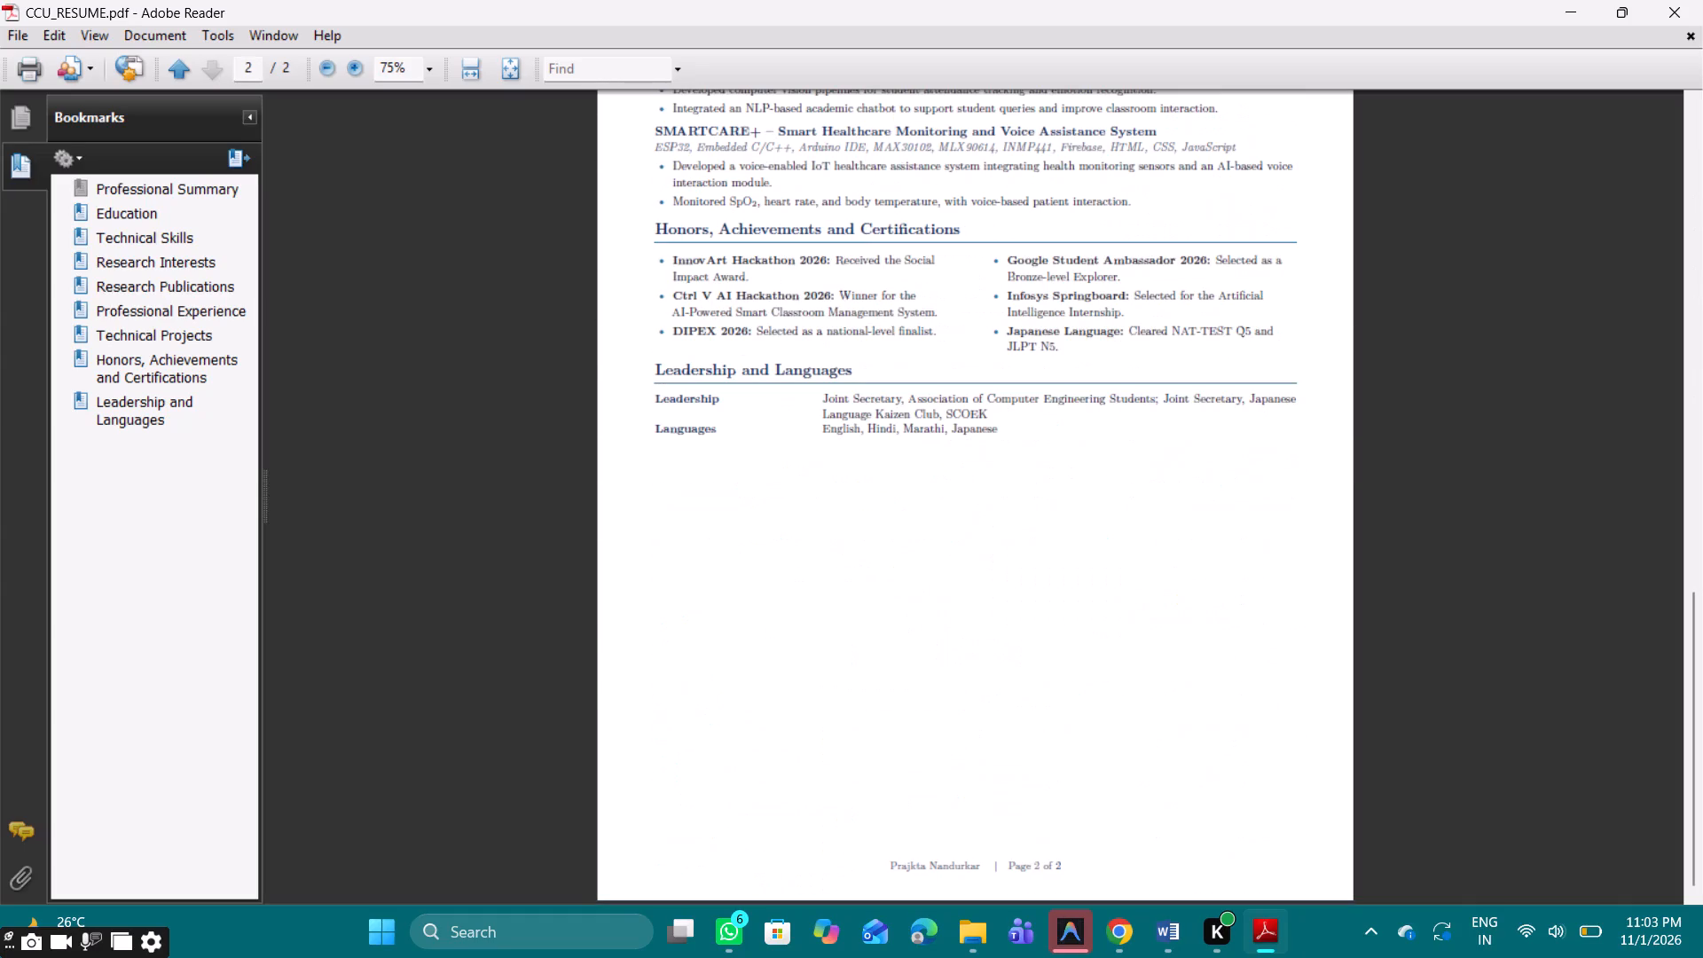
{"action": "scroll", "coordinate": [935, 355], "scroll_direction": "up", "scroll_amount": 1}
{"action": "scroll", "coordinate": [935, 355], "scroll_direction": "down", "scroll_amount": 1}
{"action": "scroll", "coordinate": [935, 355], "scroll_direction": "up", "scroll_amount": 8}
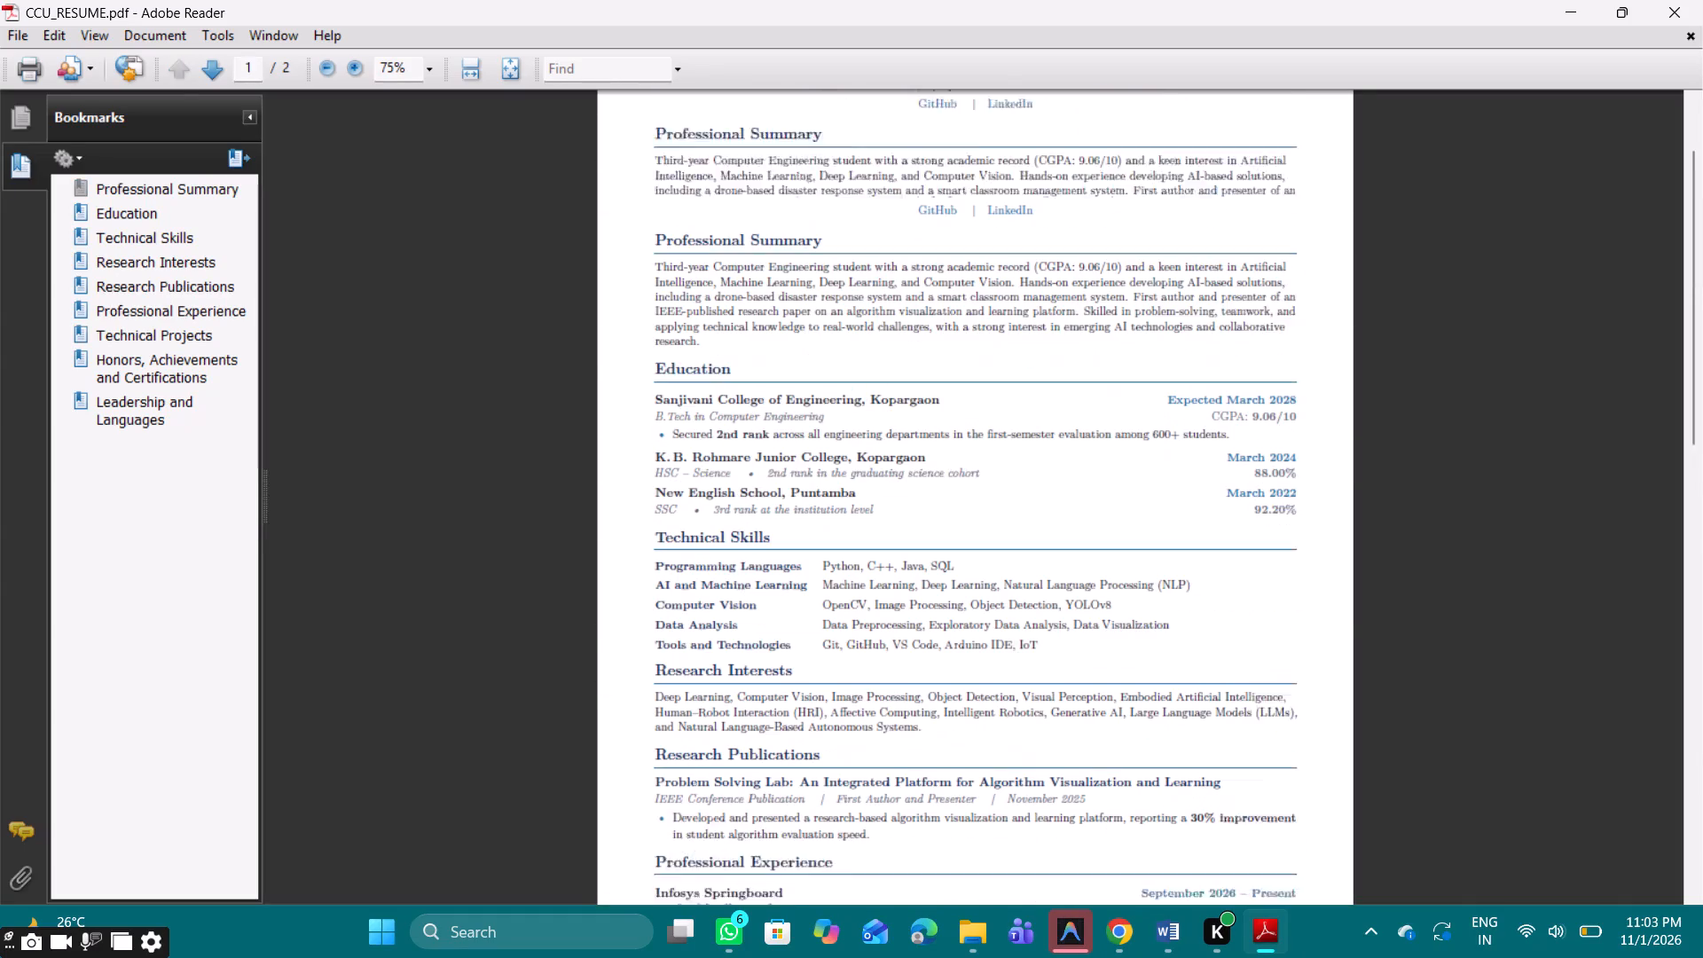
{"action": "scroll", "coordinate": [935, 355], "scroll_direction": "up", "scroll_amount": 3}
{"action": "left_click", "coordinate": [1702, 0]}
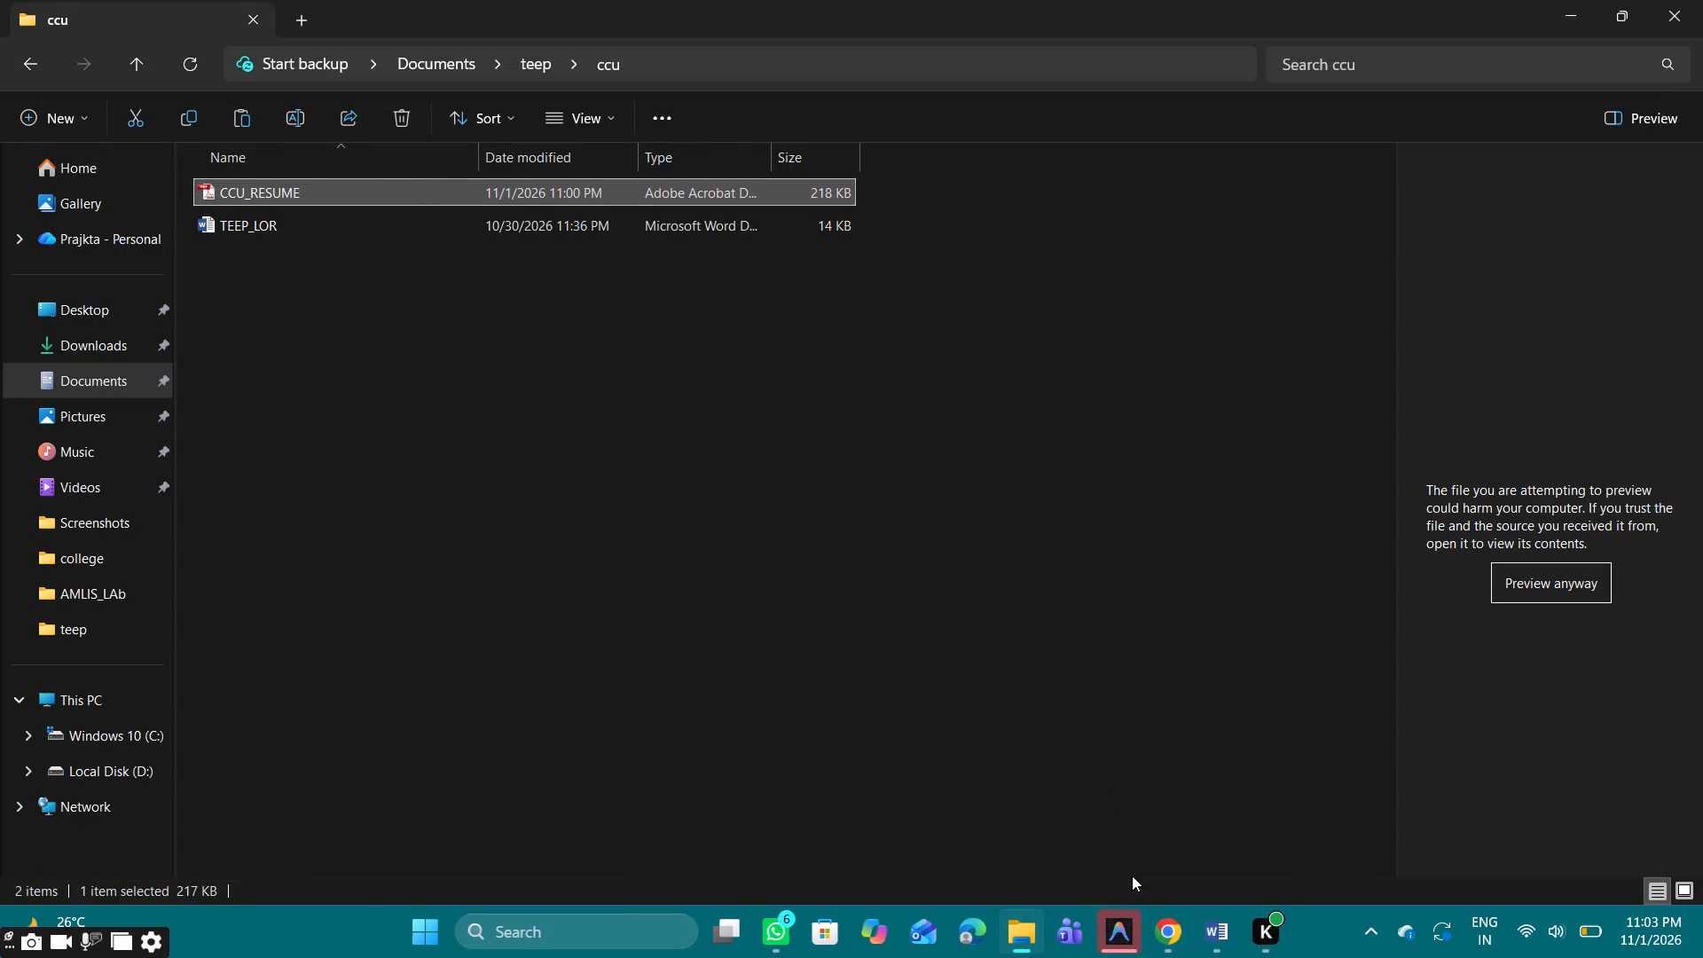
Switch to the CCU_RESUME project in Overleaf and look through the main.tex source from Leadership and Languages back to Technical Skills.
{"action": "left_click", "coordinate": [1177, 945]}
{"action": "left_click", "coordinate": [734, 0]}
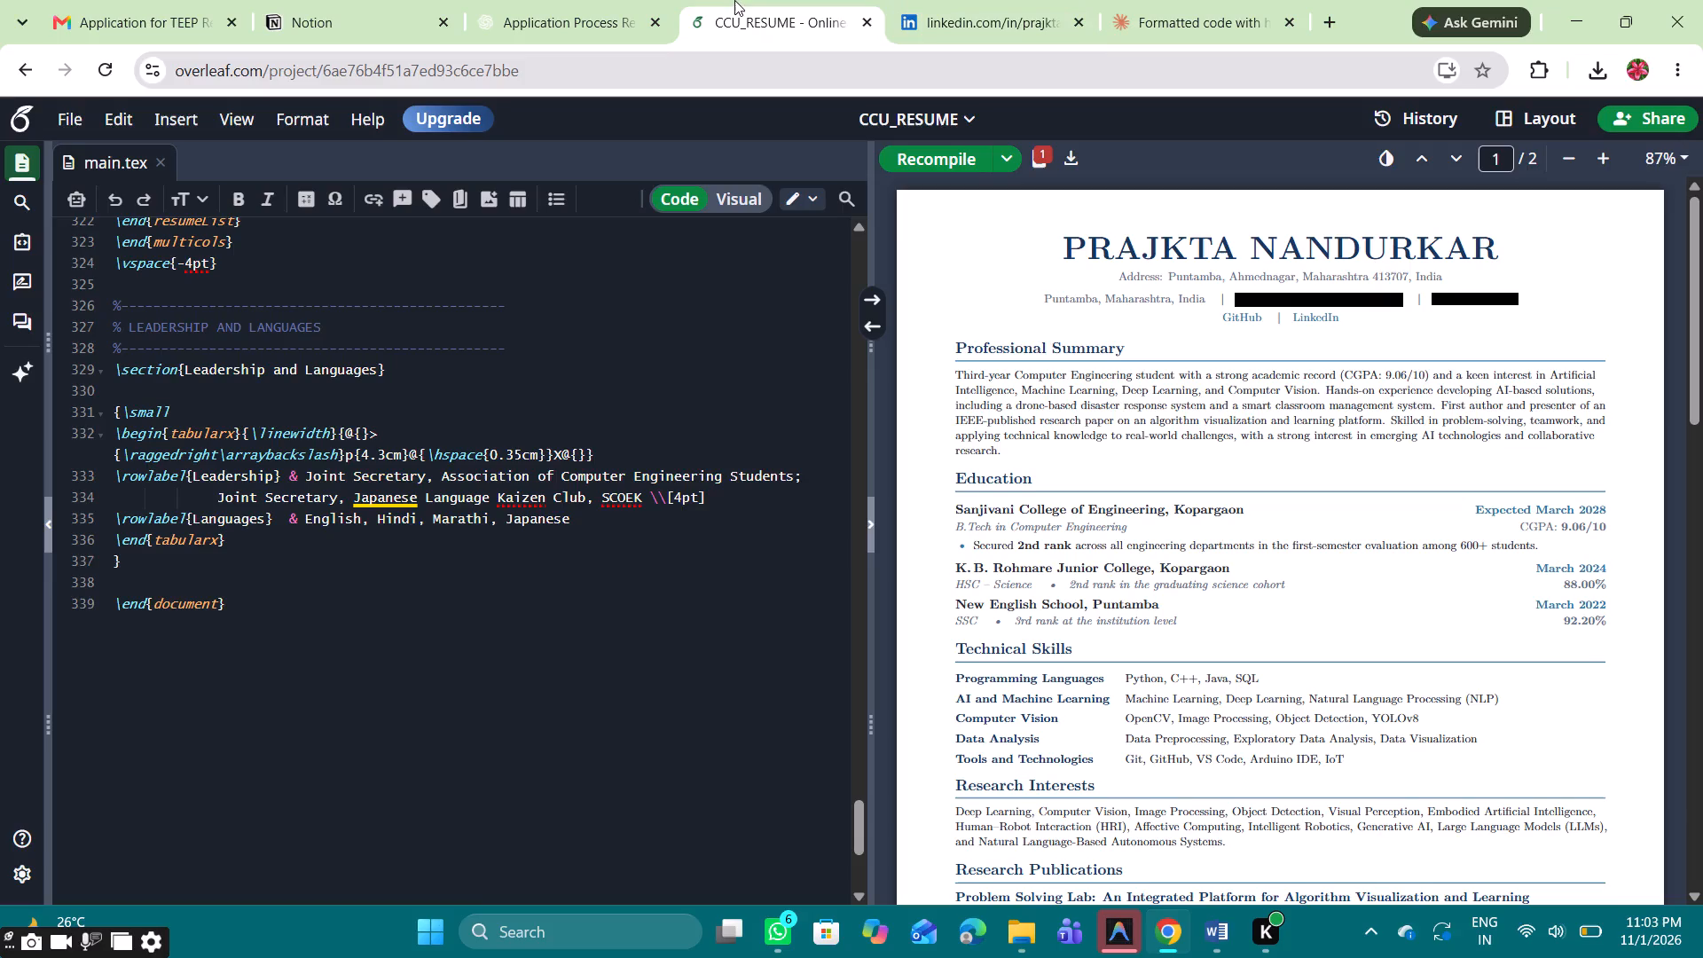
{"action": "scroll", "coordinate": [441, 316], "scroll_direction": "up", "scroll_amount": 4}
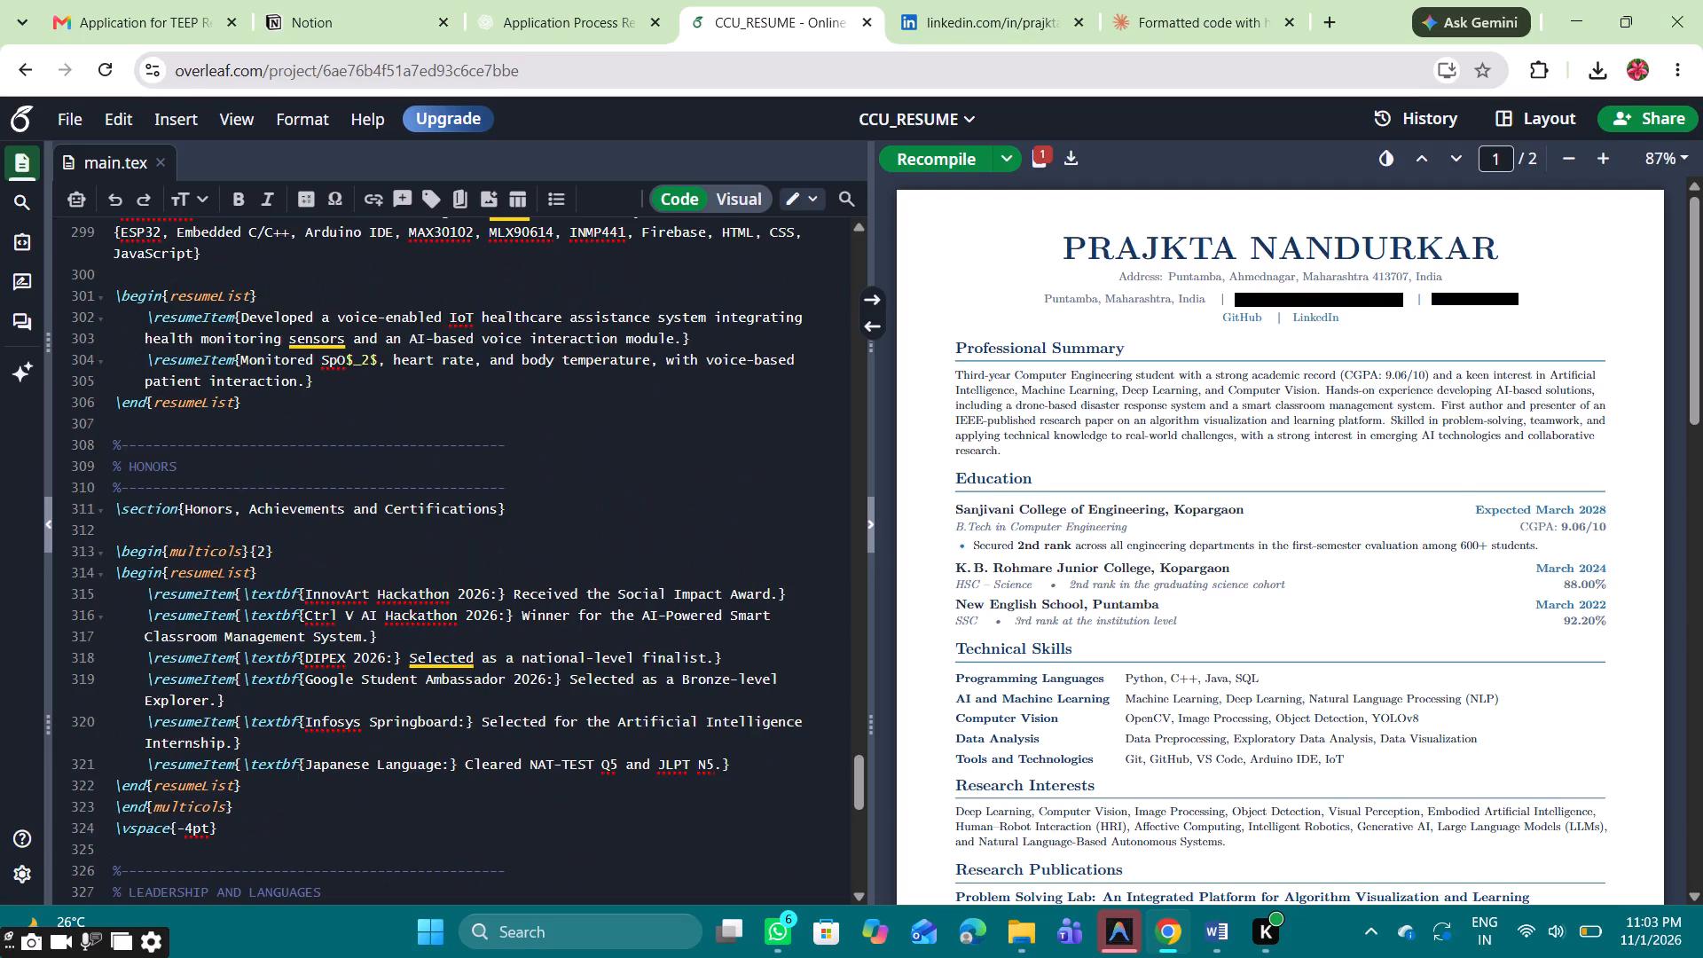
{"action": "scroll", "coordinate": [245, 469], "scroll_direction": "down", "scroll_amount": 4}
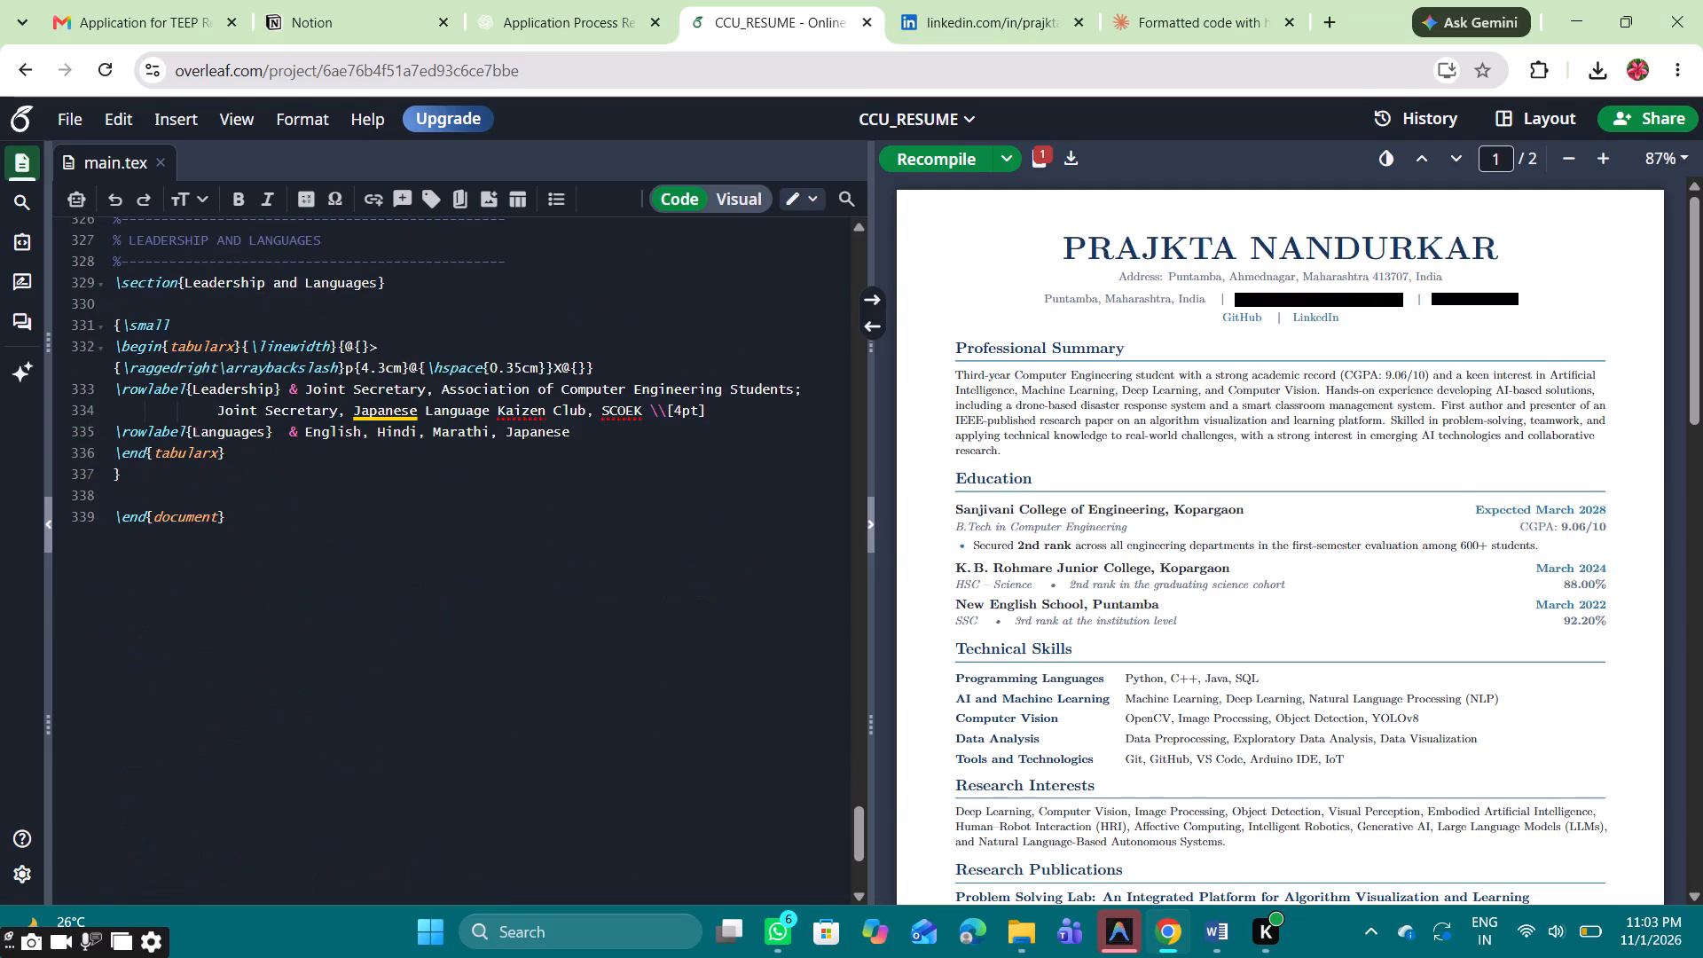
{"action": "scroll", "coordinate": [245, 469], "scroll_direction": "up", "scroll_amount": 2}
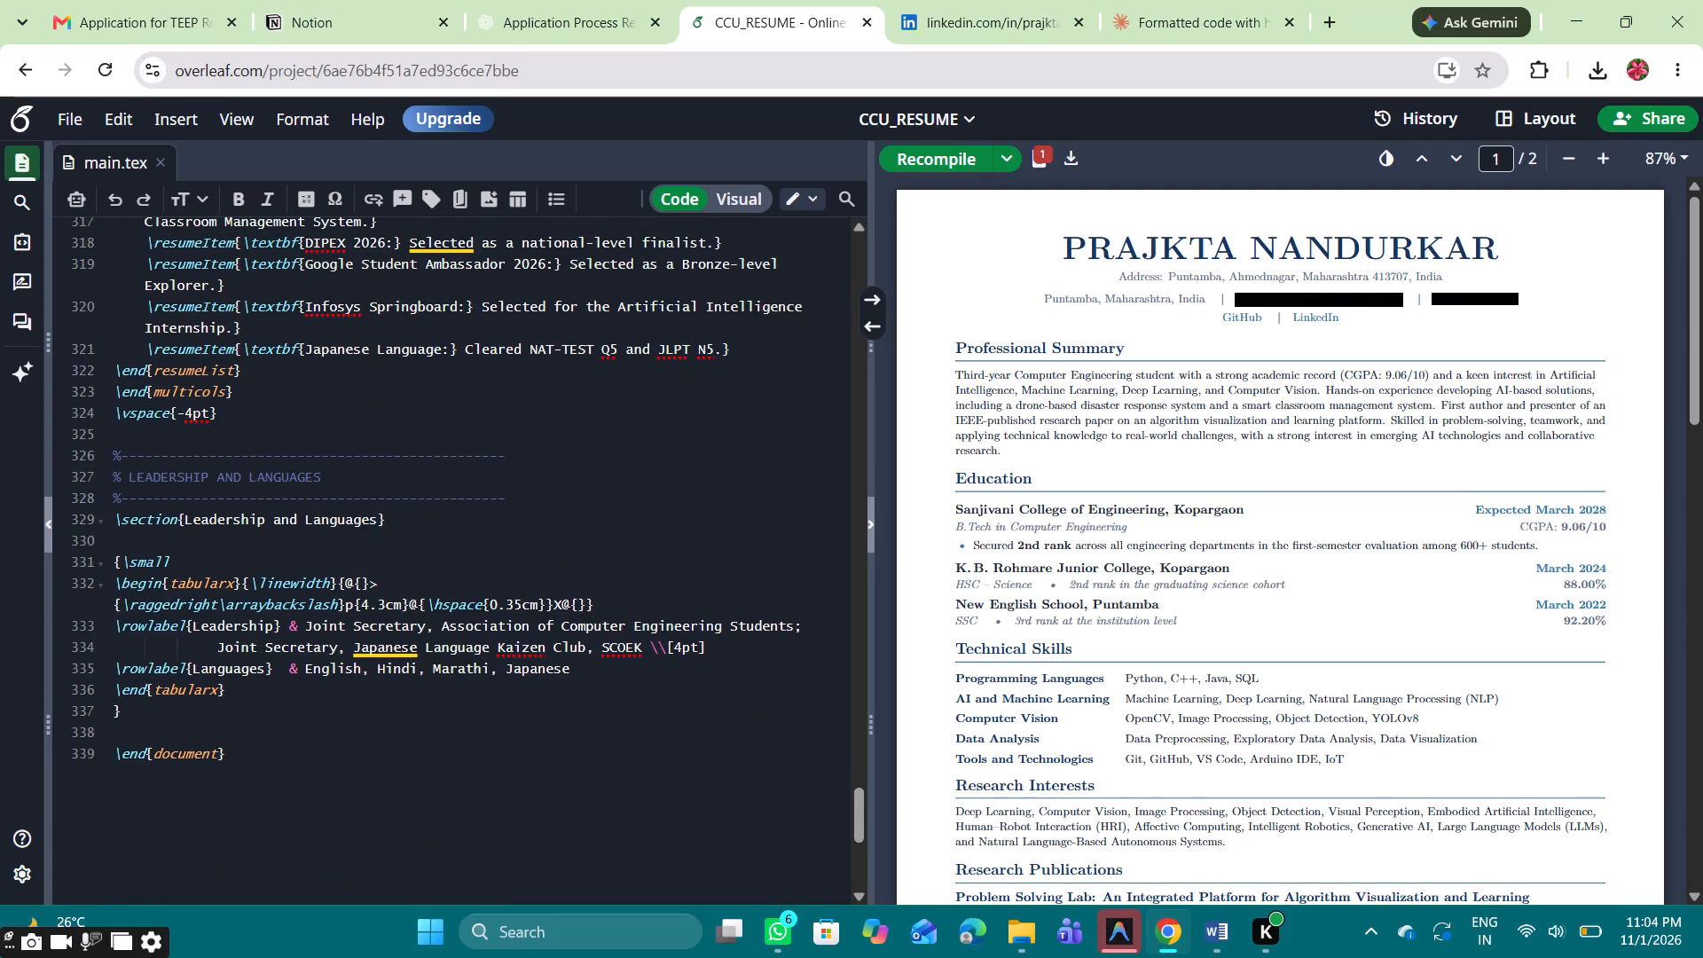
{"action": "scroll", "coordinate": [286, 569], "scroll_direction": "up", "scroll_amount": 5}
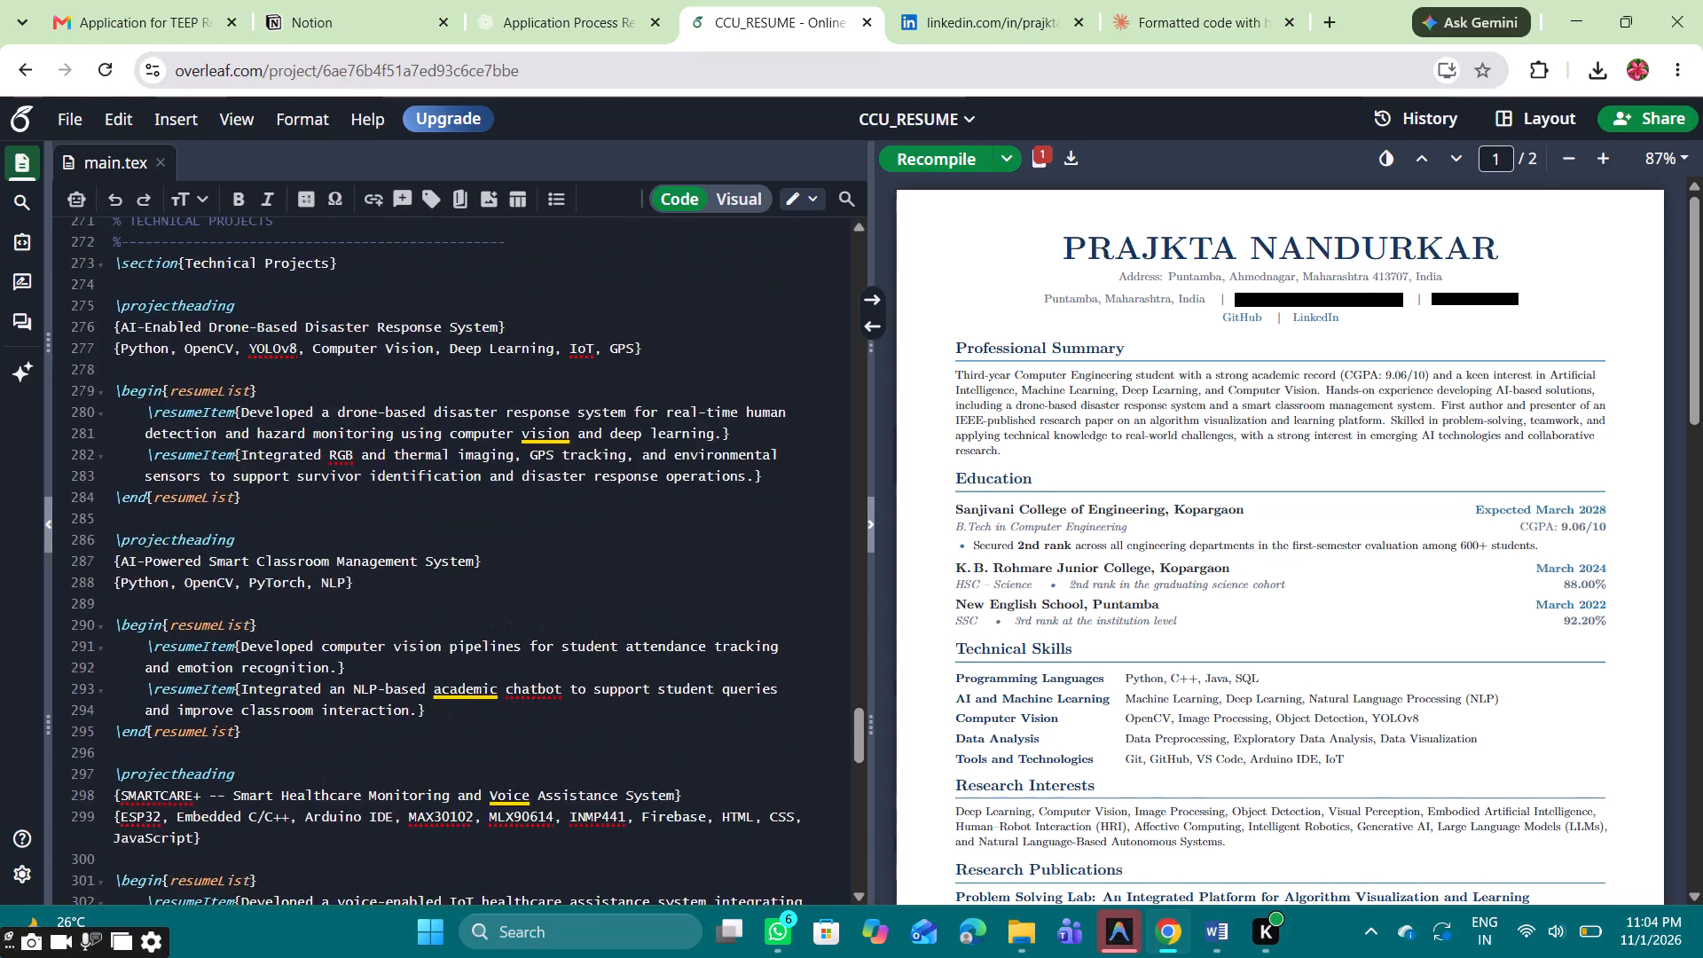
{"action": "scroll", "coordinate": [286, 569], "scroll_direction": "up", "scroll_amount": 6}
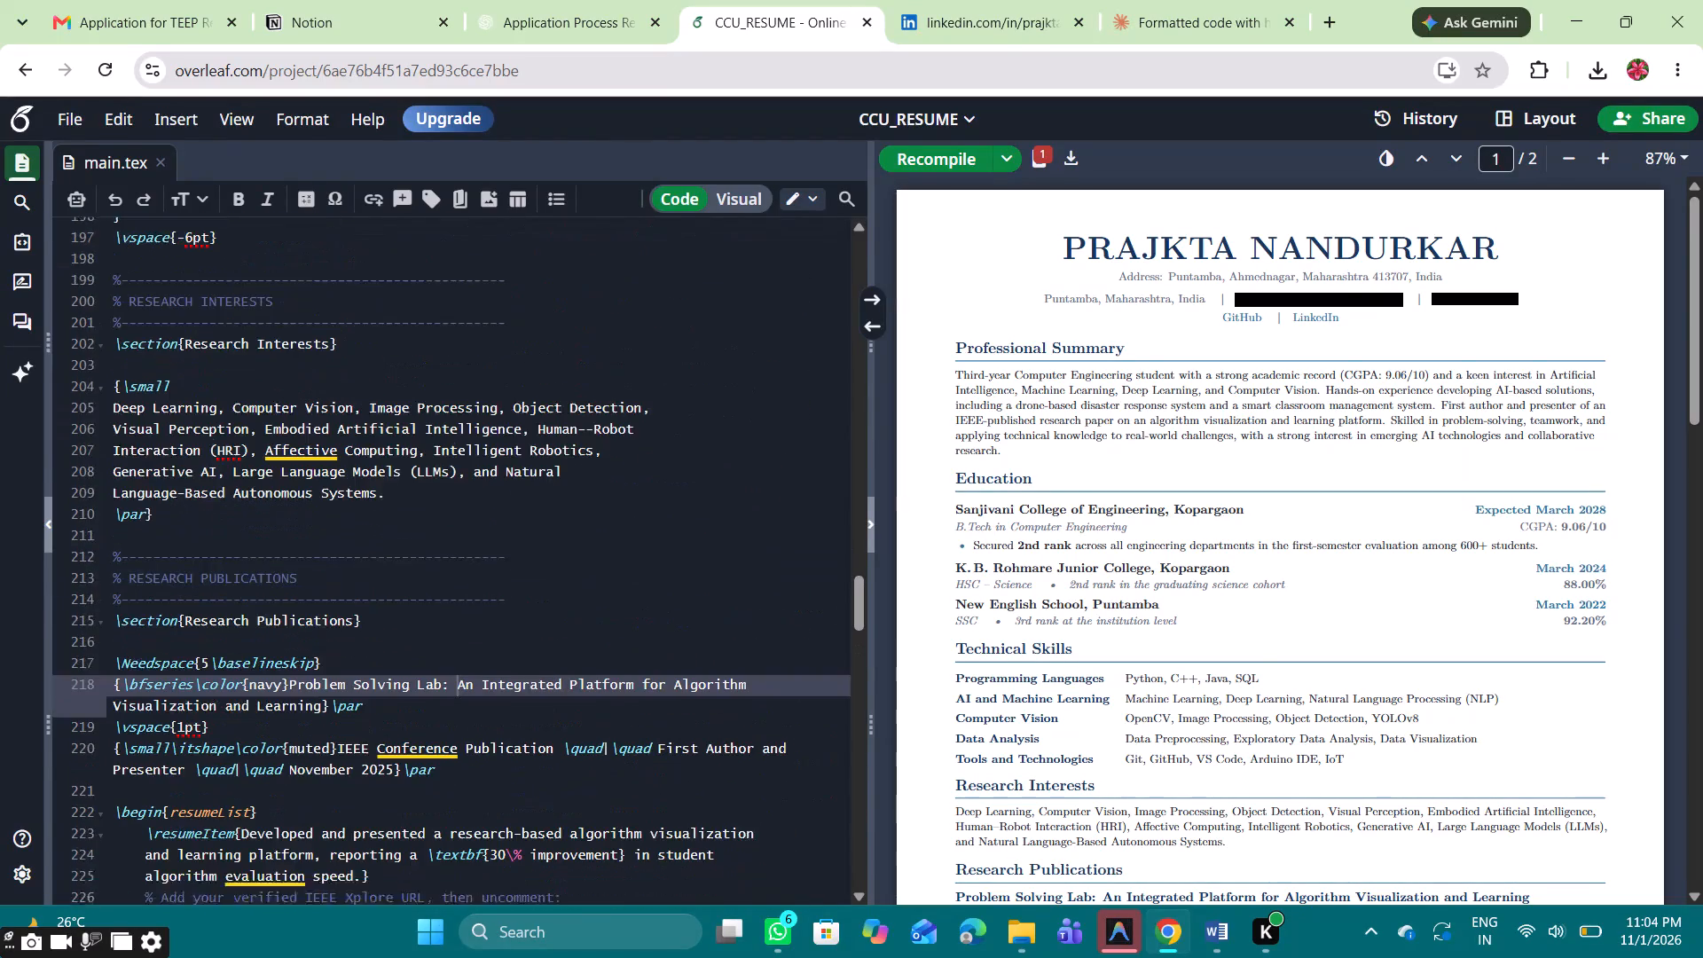
{"action": "scroll", "coordinate": [286, 569], "scroll_direction": "up", "scroll_amount": 4}
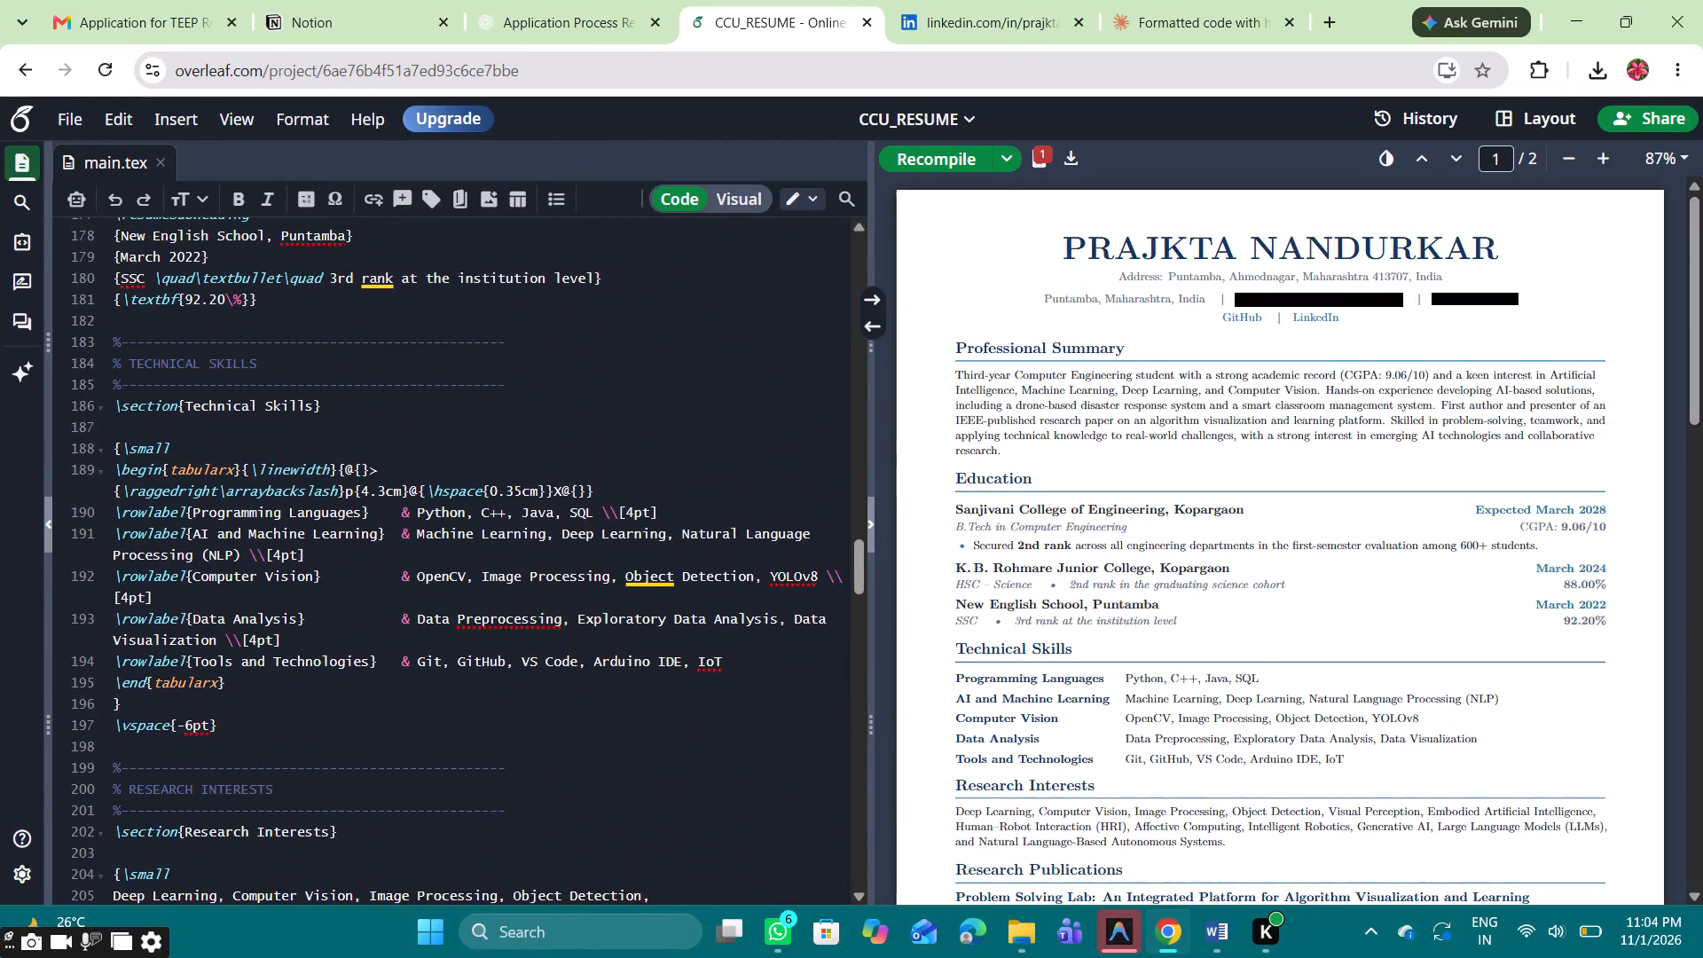
Search the main.tex source for "page" and step through the matches, including the footer code.
{"action": "left_click", "coordinate": [571, 318]}
{"action": "left_click", "coordinate": [842, 204]}
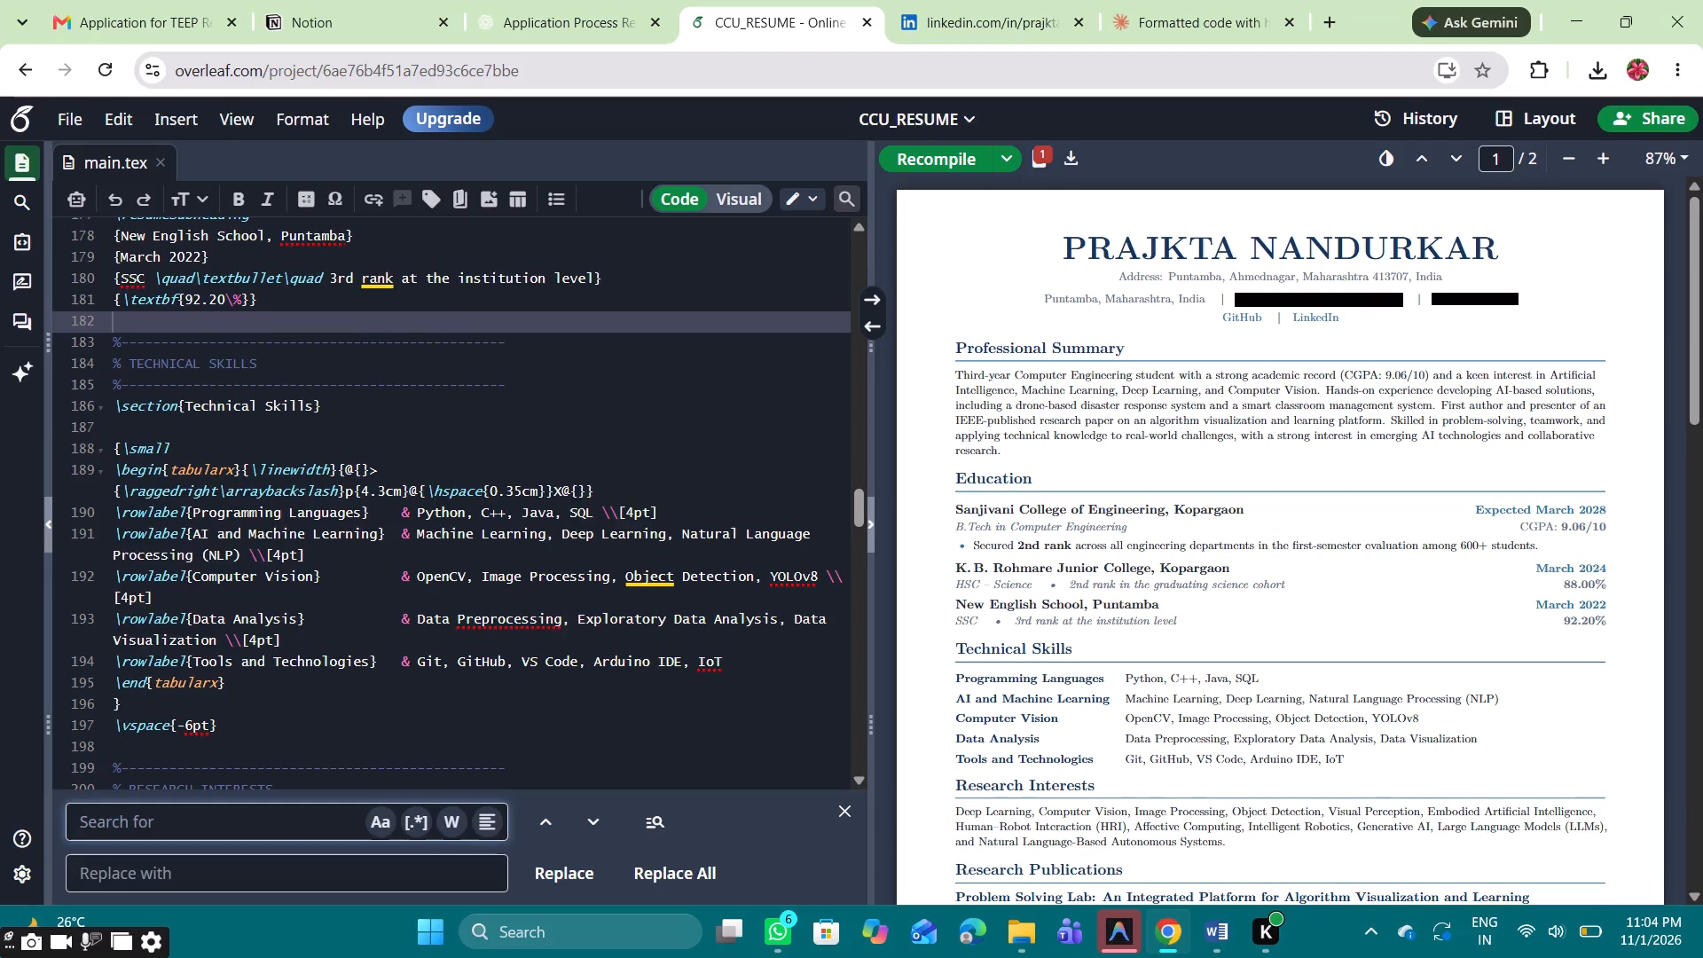
{"action": "type", "text": "pa"}
{"action": "type", "text": "ge"}
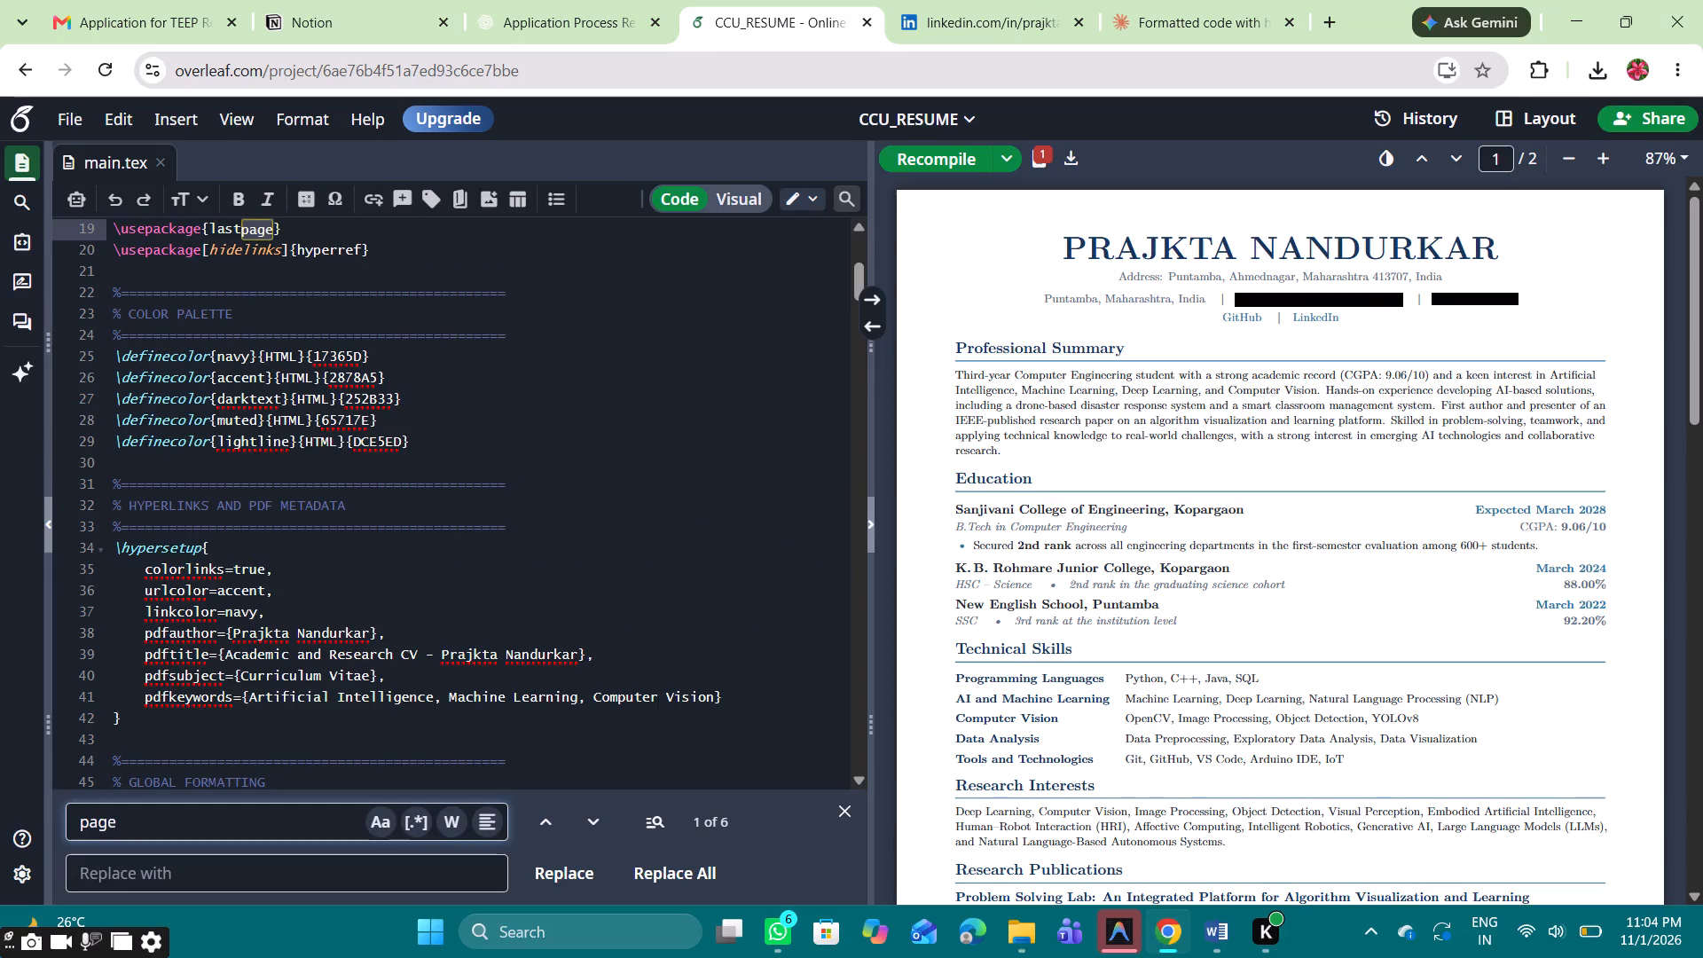
{"action": "scroll", "coordinate": [302, 282], "scroll_direction": "up", "scroll_amount": 2}
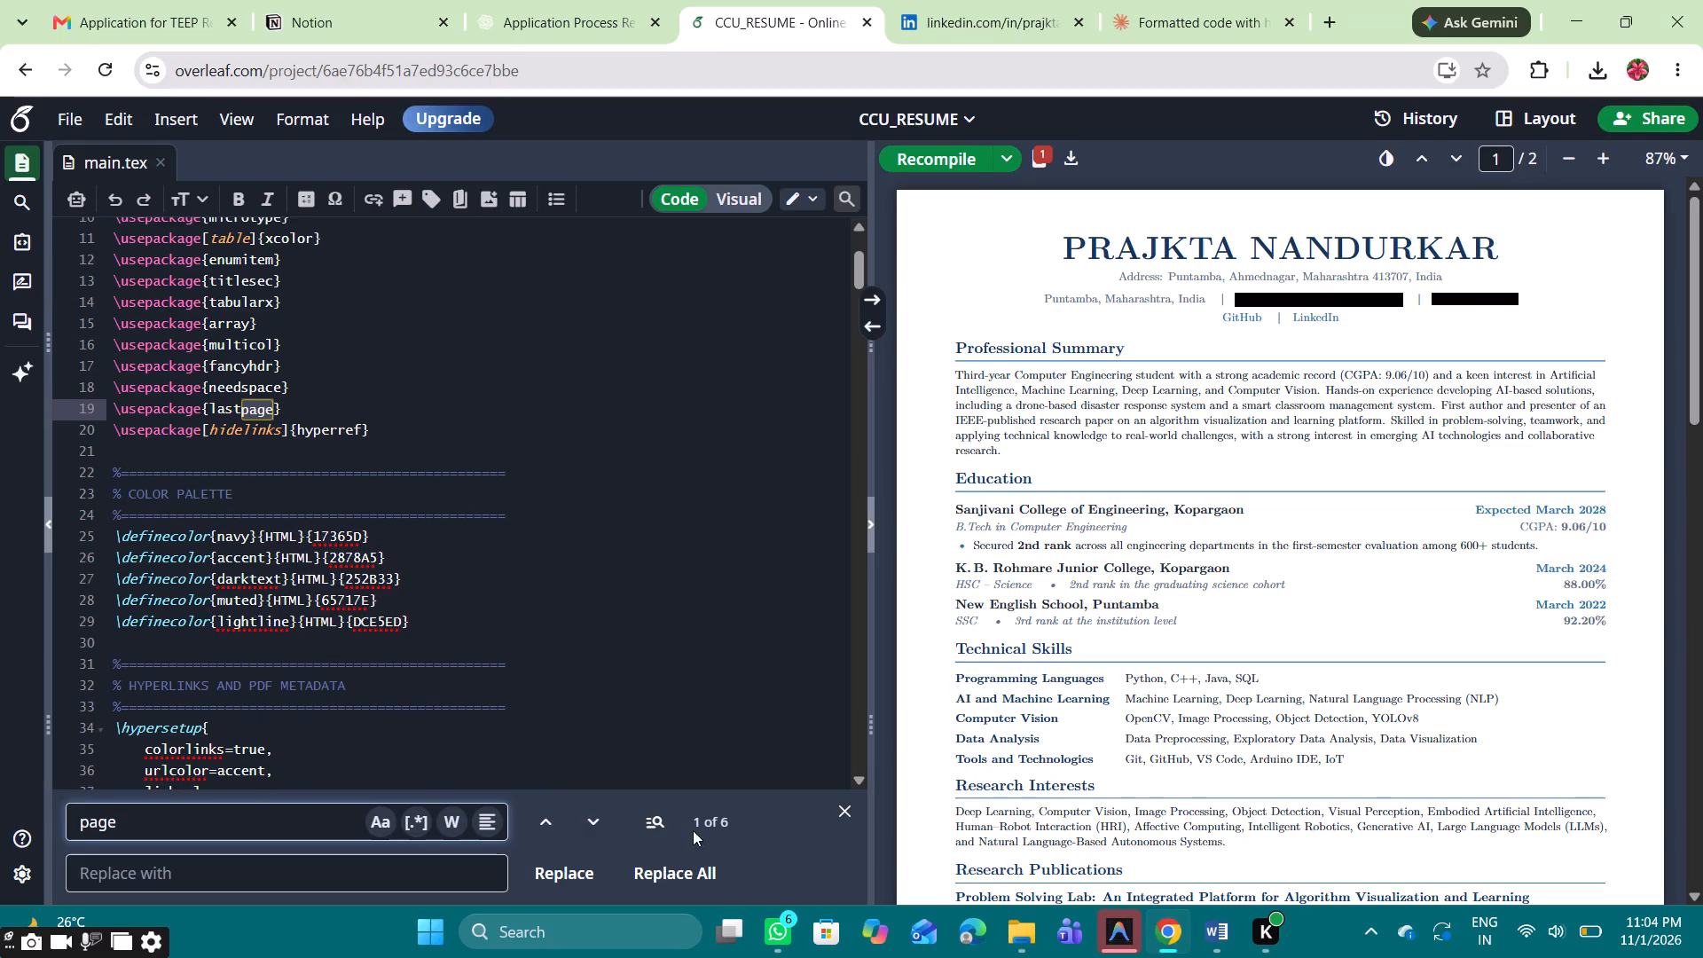
{"action": "left_click", "coordinate": [600, 821]}
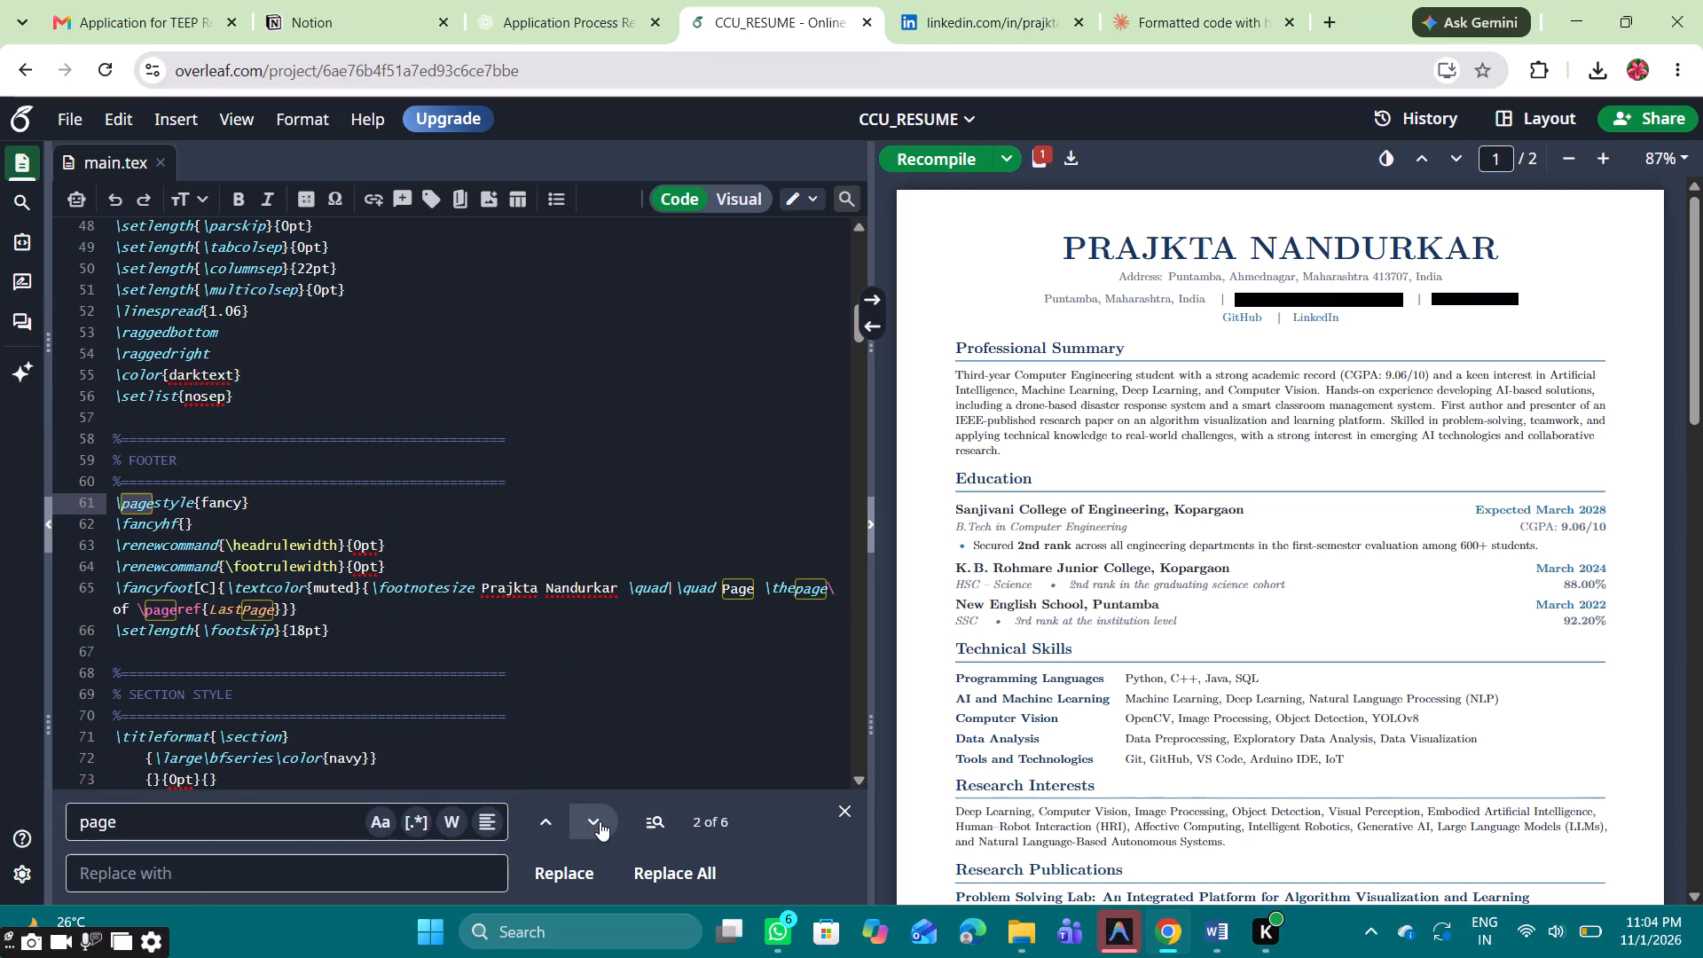
{"action": "left_click", "coordinate": [600, 821]}
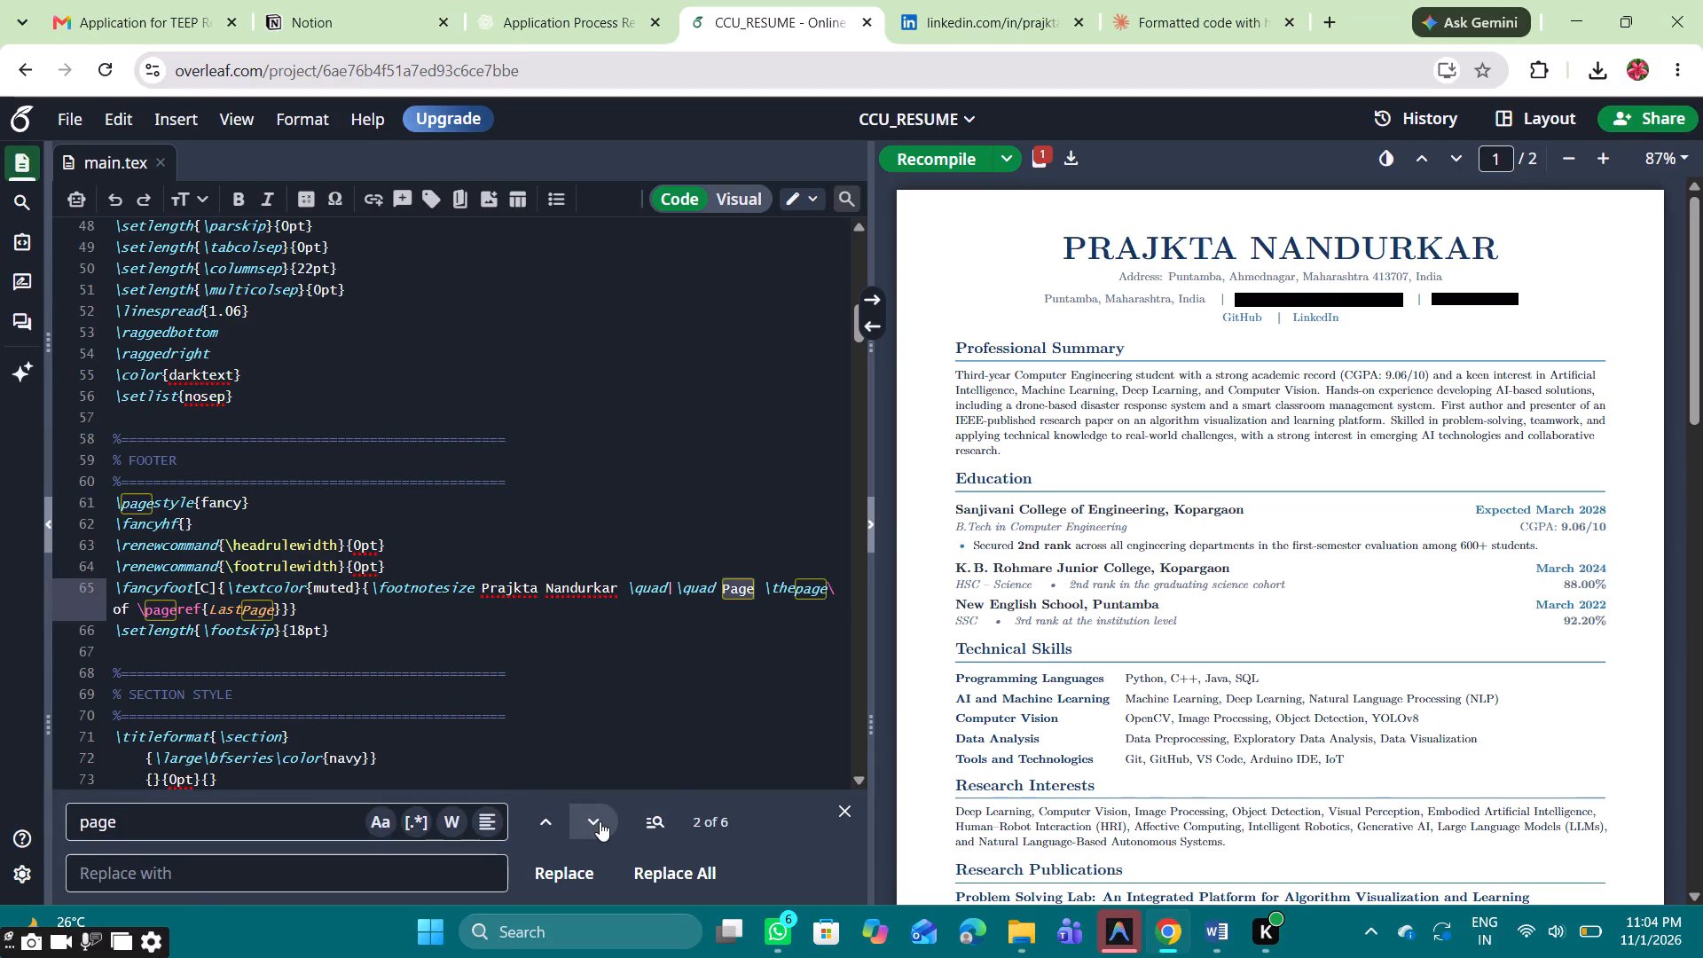
{"action": "left_click", "coordinate": [600, 821]}
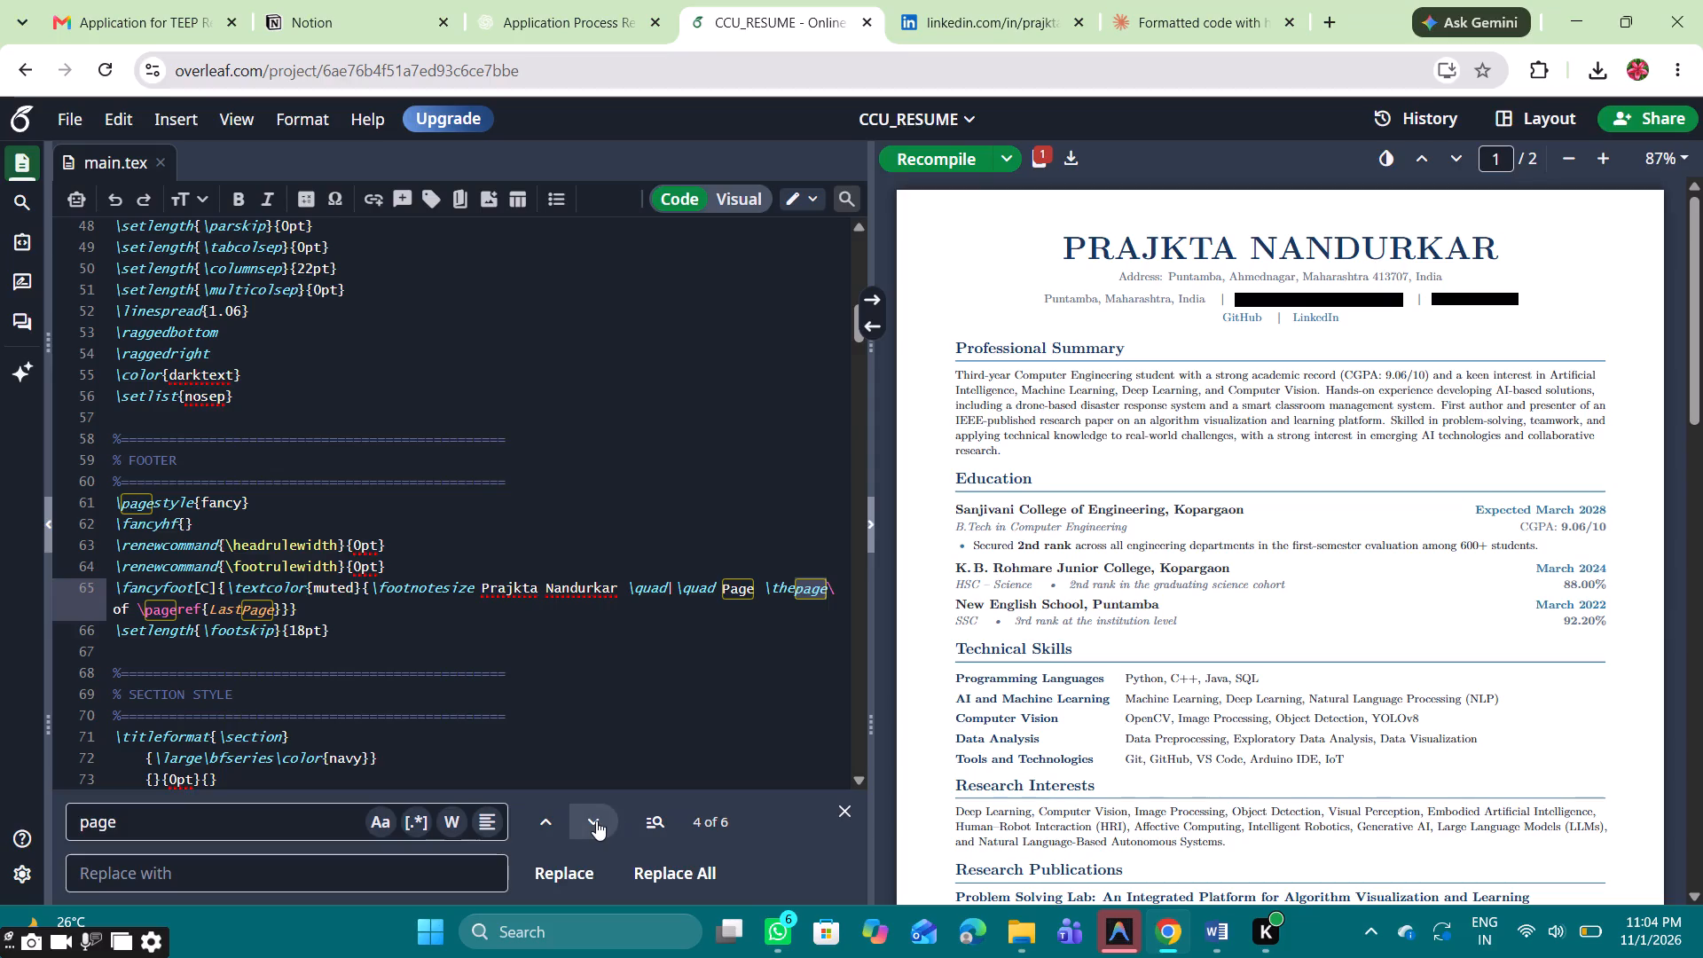
{"action": "left_click", "coordinate": [596, 821]}
{"action": "left_click", "coordinate": [596, 821]}
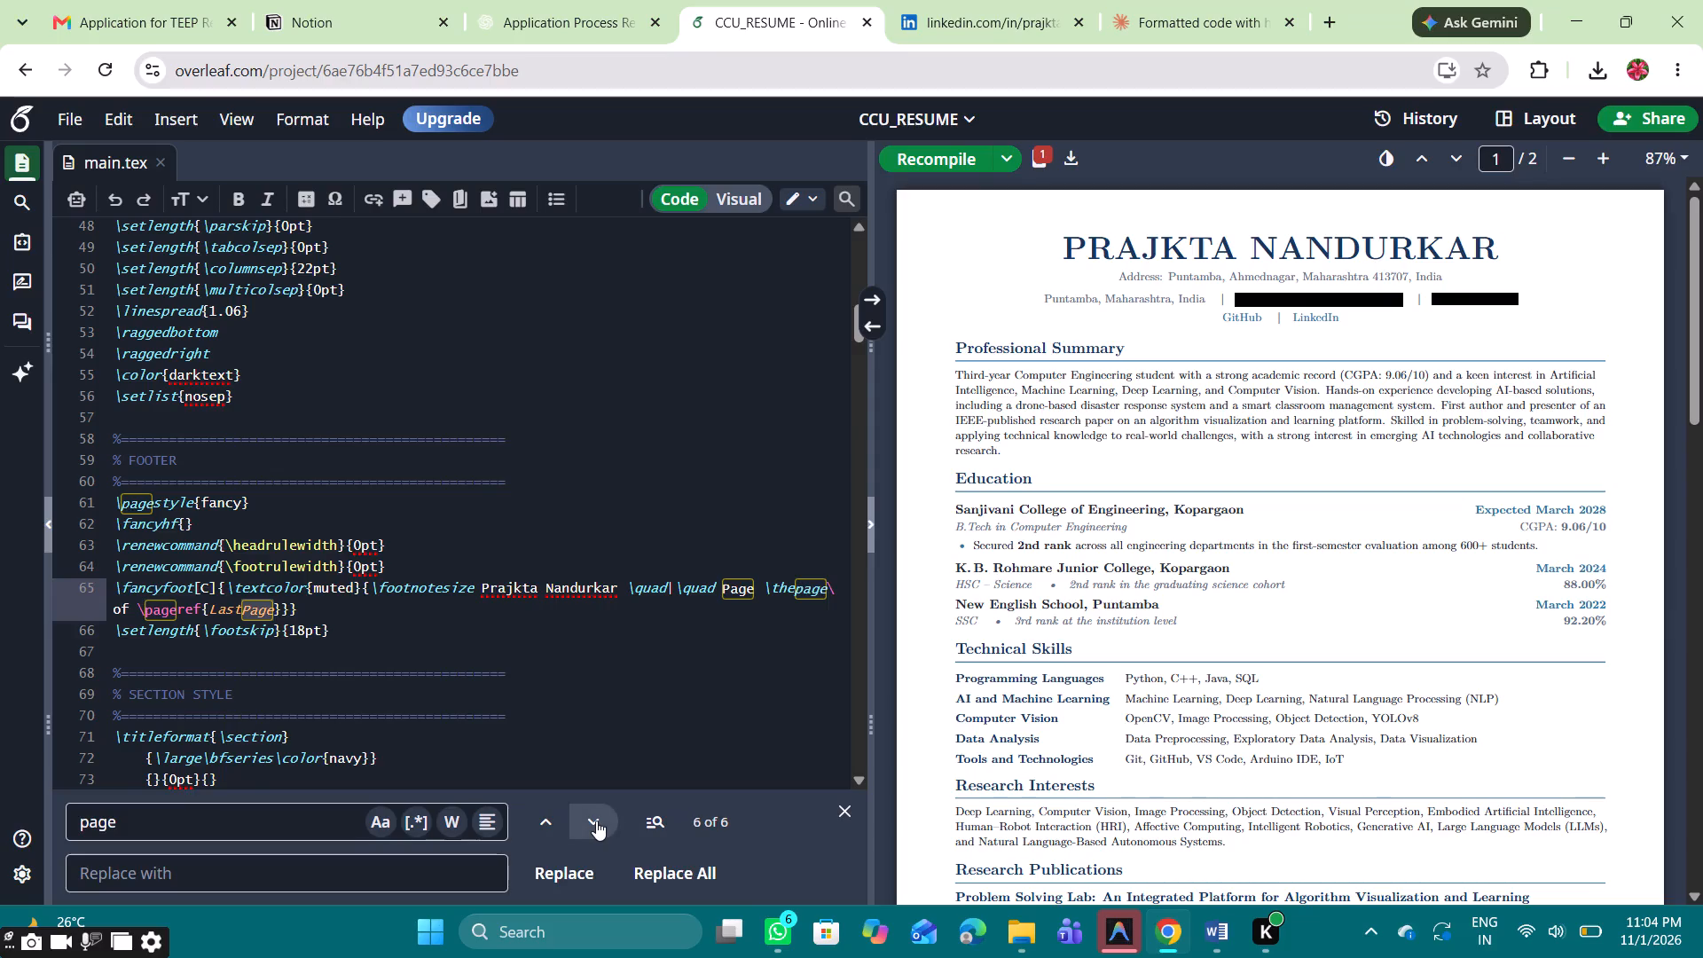
{"action": "left_click", "coordinate": [596, 821]}
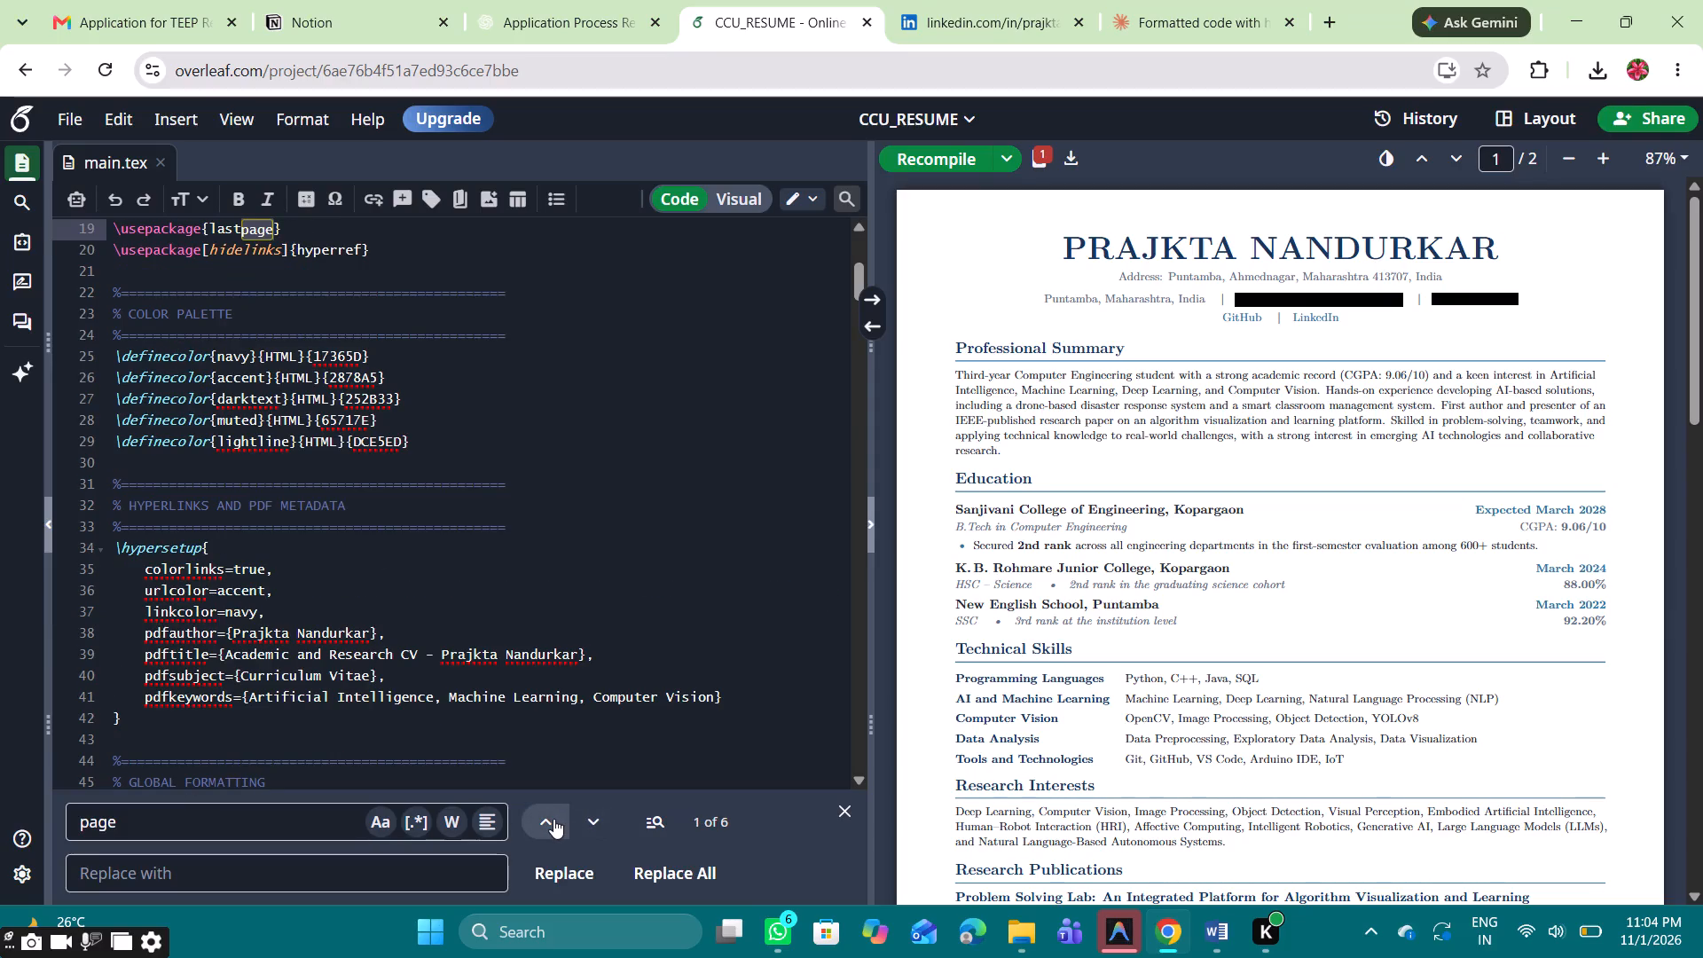
Examine the package list at the top of main.tex around the lastpage package and the code below it.
{"action": "scroll", "coordinate": [370, 403], "scroll_direction": "up", "scroll_amount": 2}
{"action": "scroll", "coordinate": [249, 426], "scroll_direction": "up", "scroll_amount": 1}
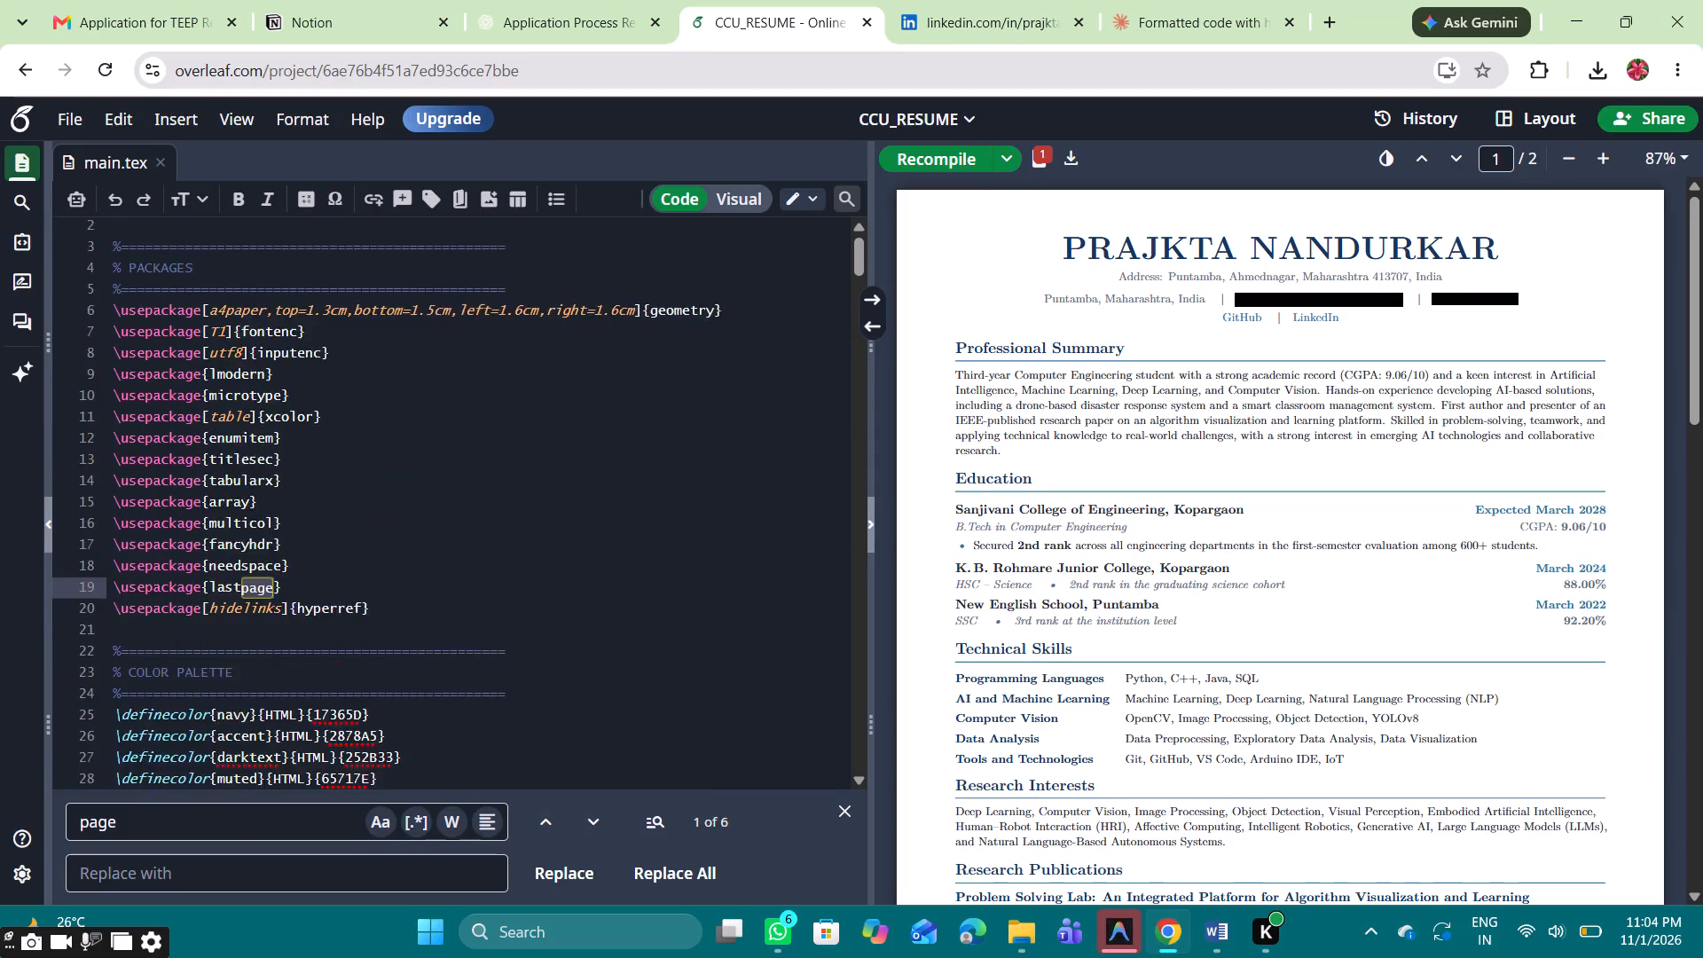
{"action": "scroll", "coordinate": [249, 426], "scroll_direction": "up", "scroll_amount": 1}
{"action": "scroll", "coordinate": [261, 290], "scroll_direction": "up", "scroll_amount": 3}
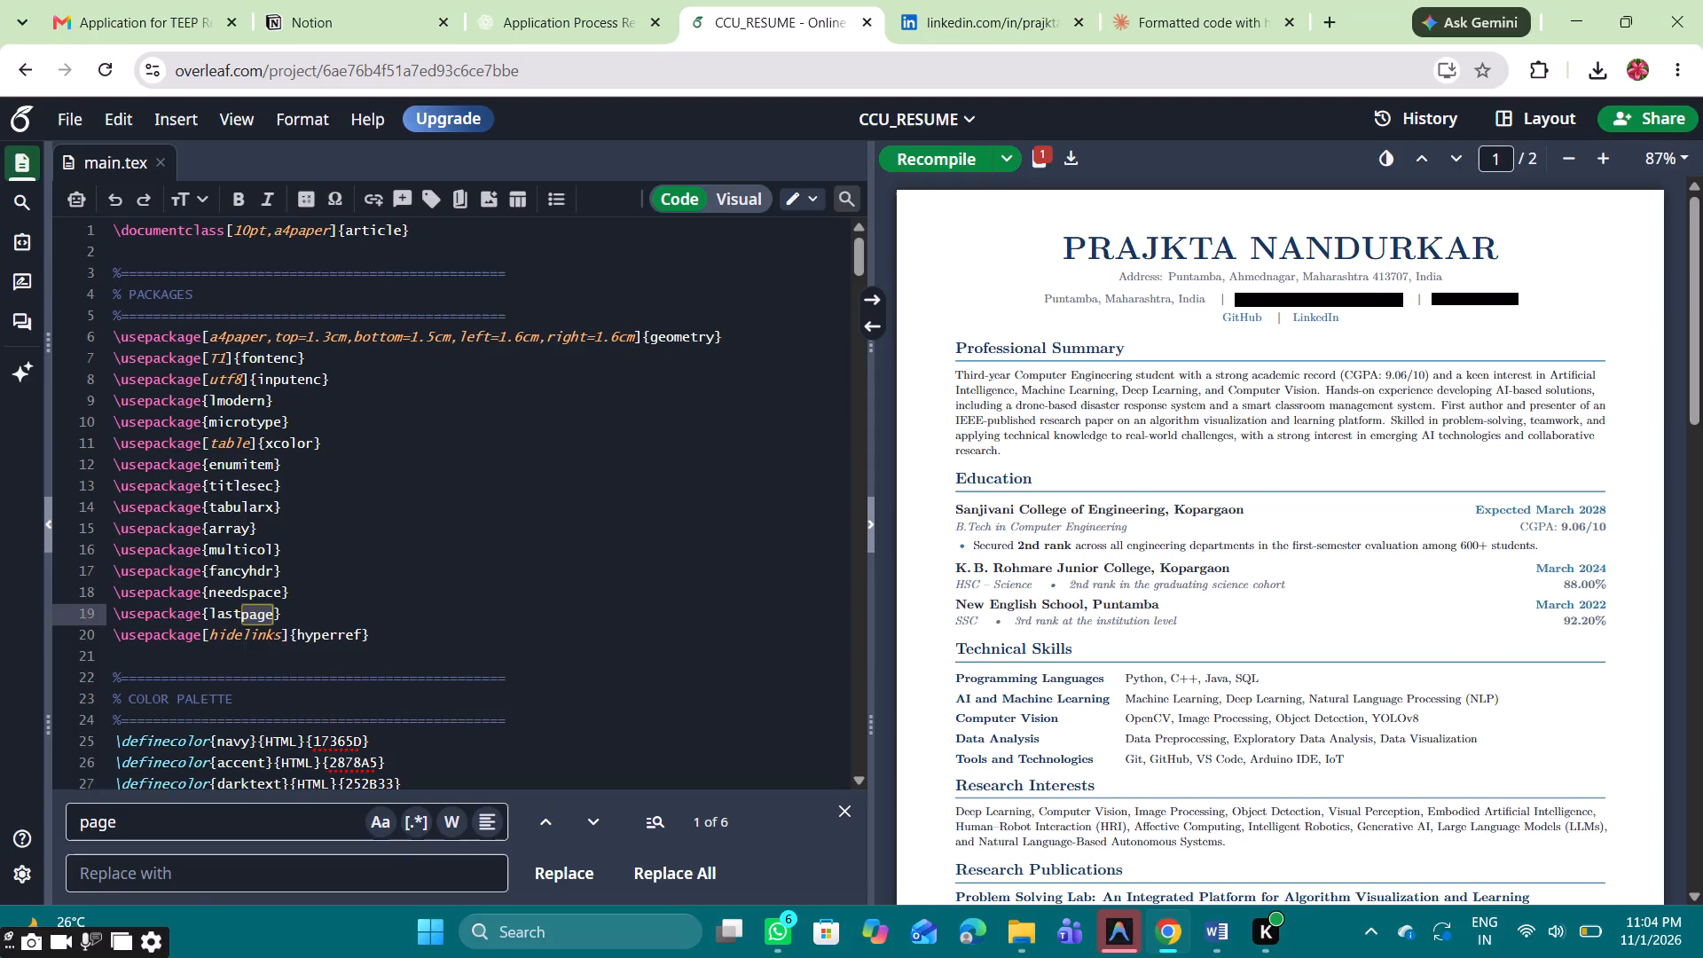
{"action": "triple_click", "coordinate": [245, 617]}
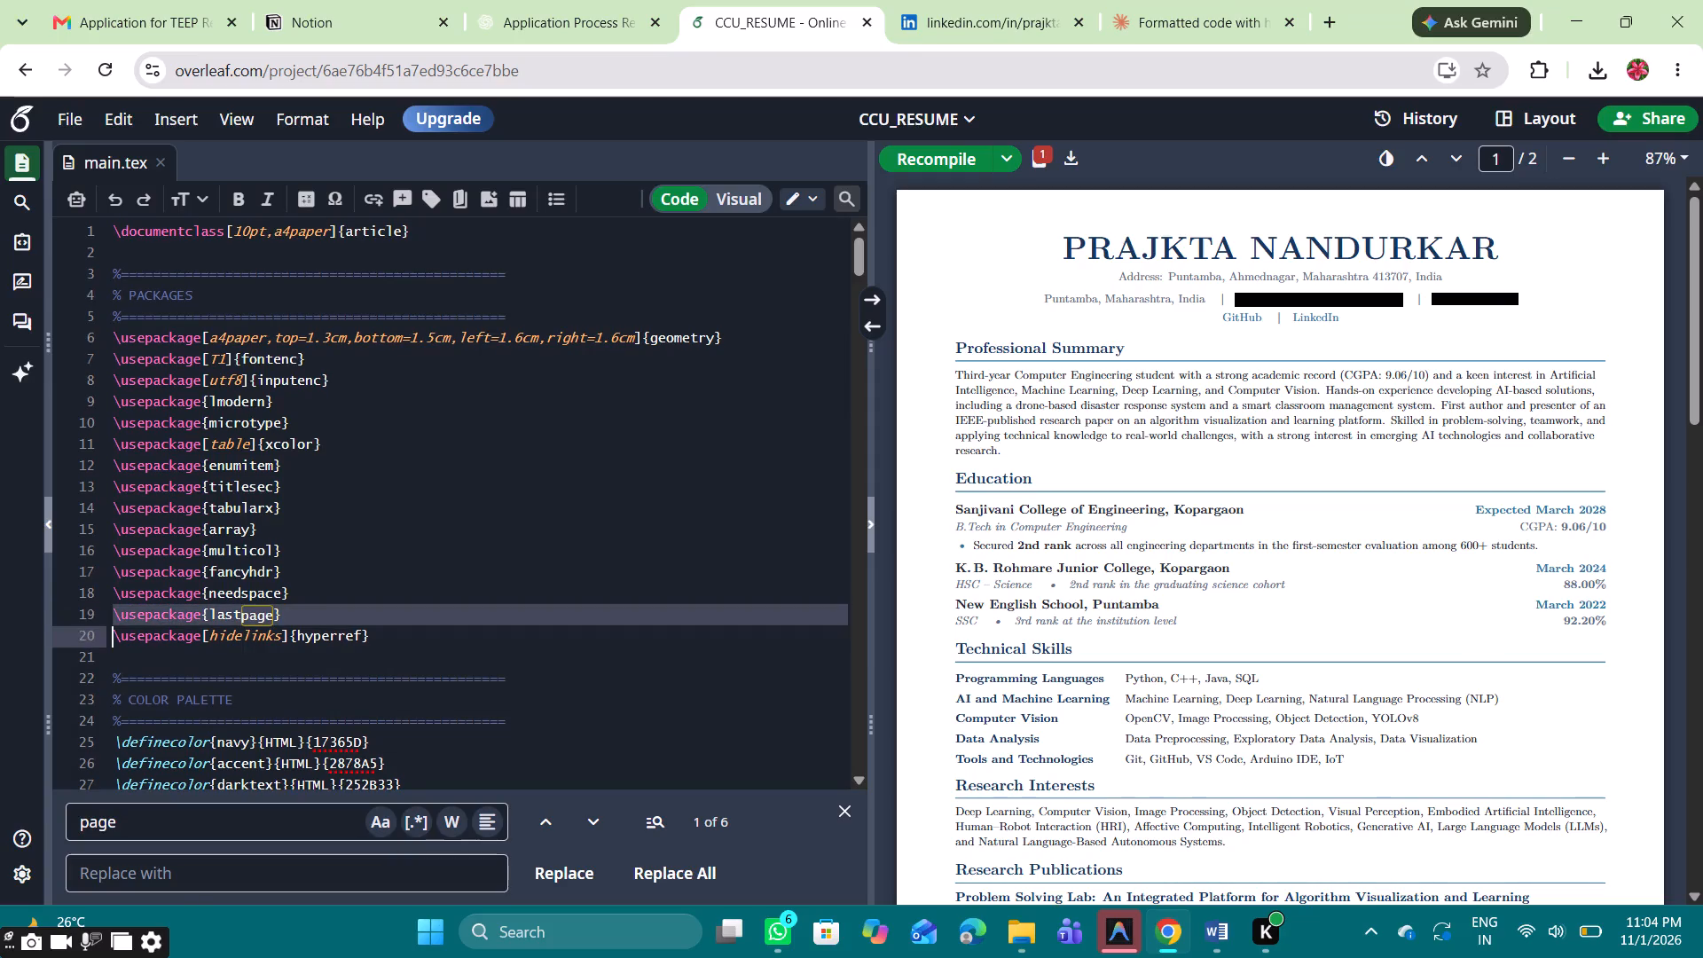
{"action": "left_click", "coordinate": [221, 616]}
{"action": "left_click", "coordinate": [310, 690]}
{"action": "scroll", "coordinate": [310, 690], "scroll_direction": "down", "scroll_amount": 2}
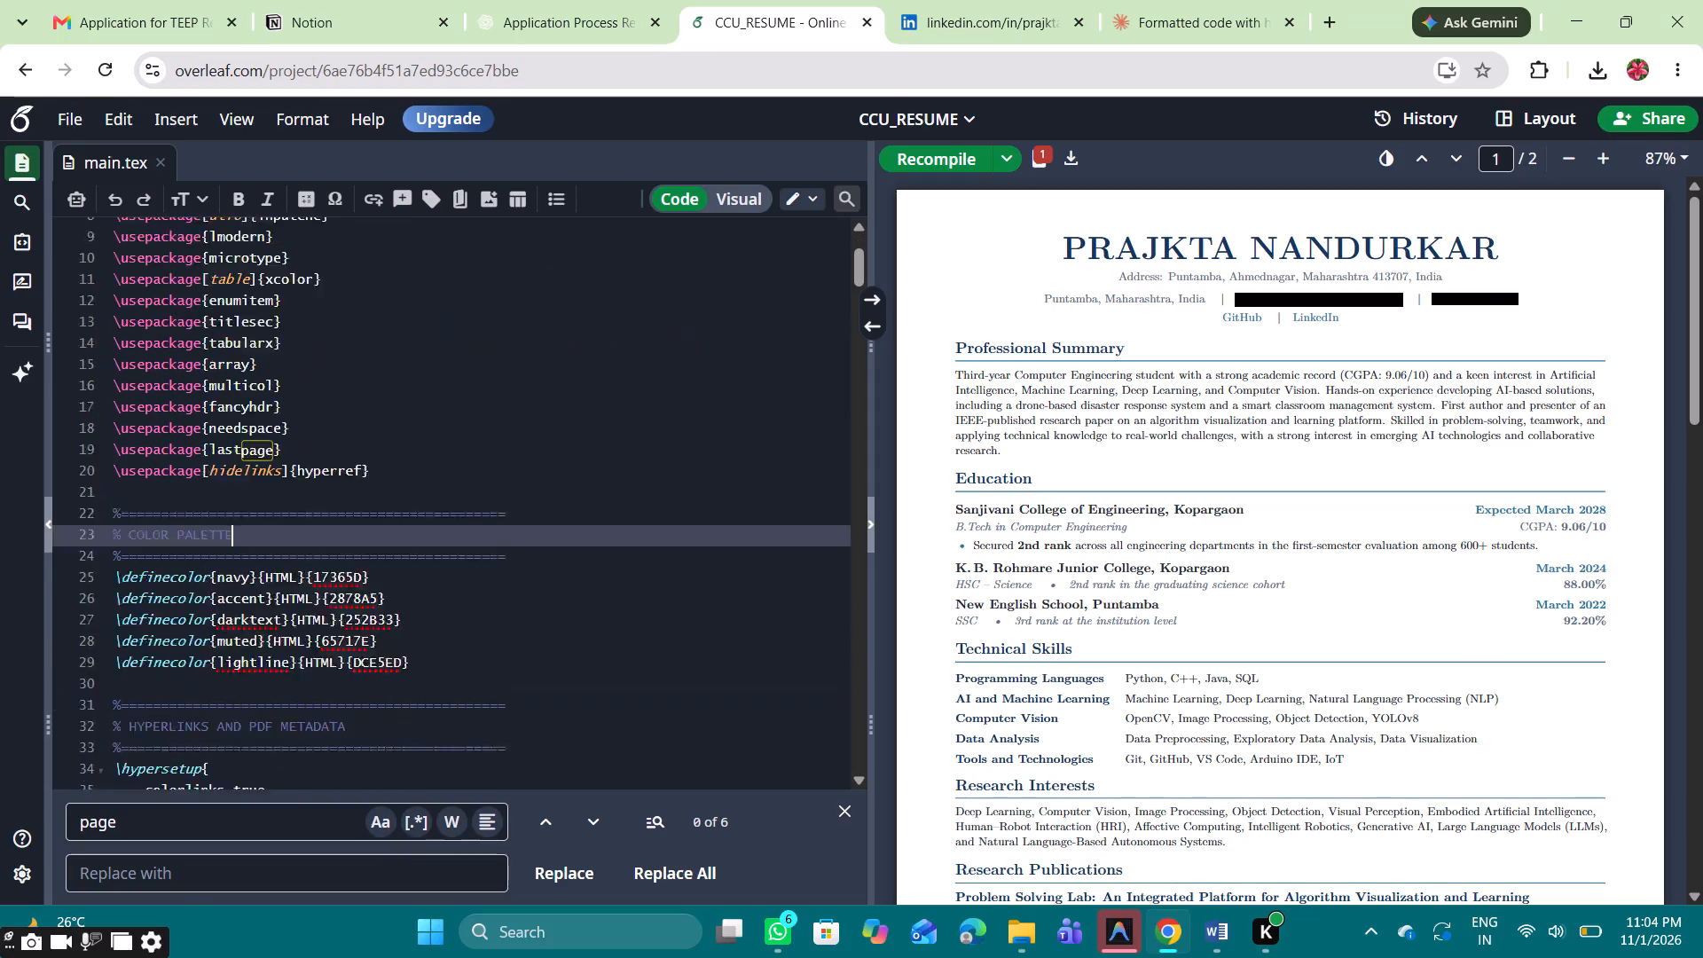
{"action": "scroll", "coordinate": [310, 690], "scroll_direction": "down", "scroll_amount": 18}
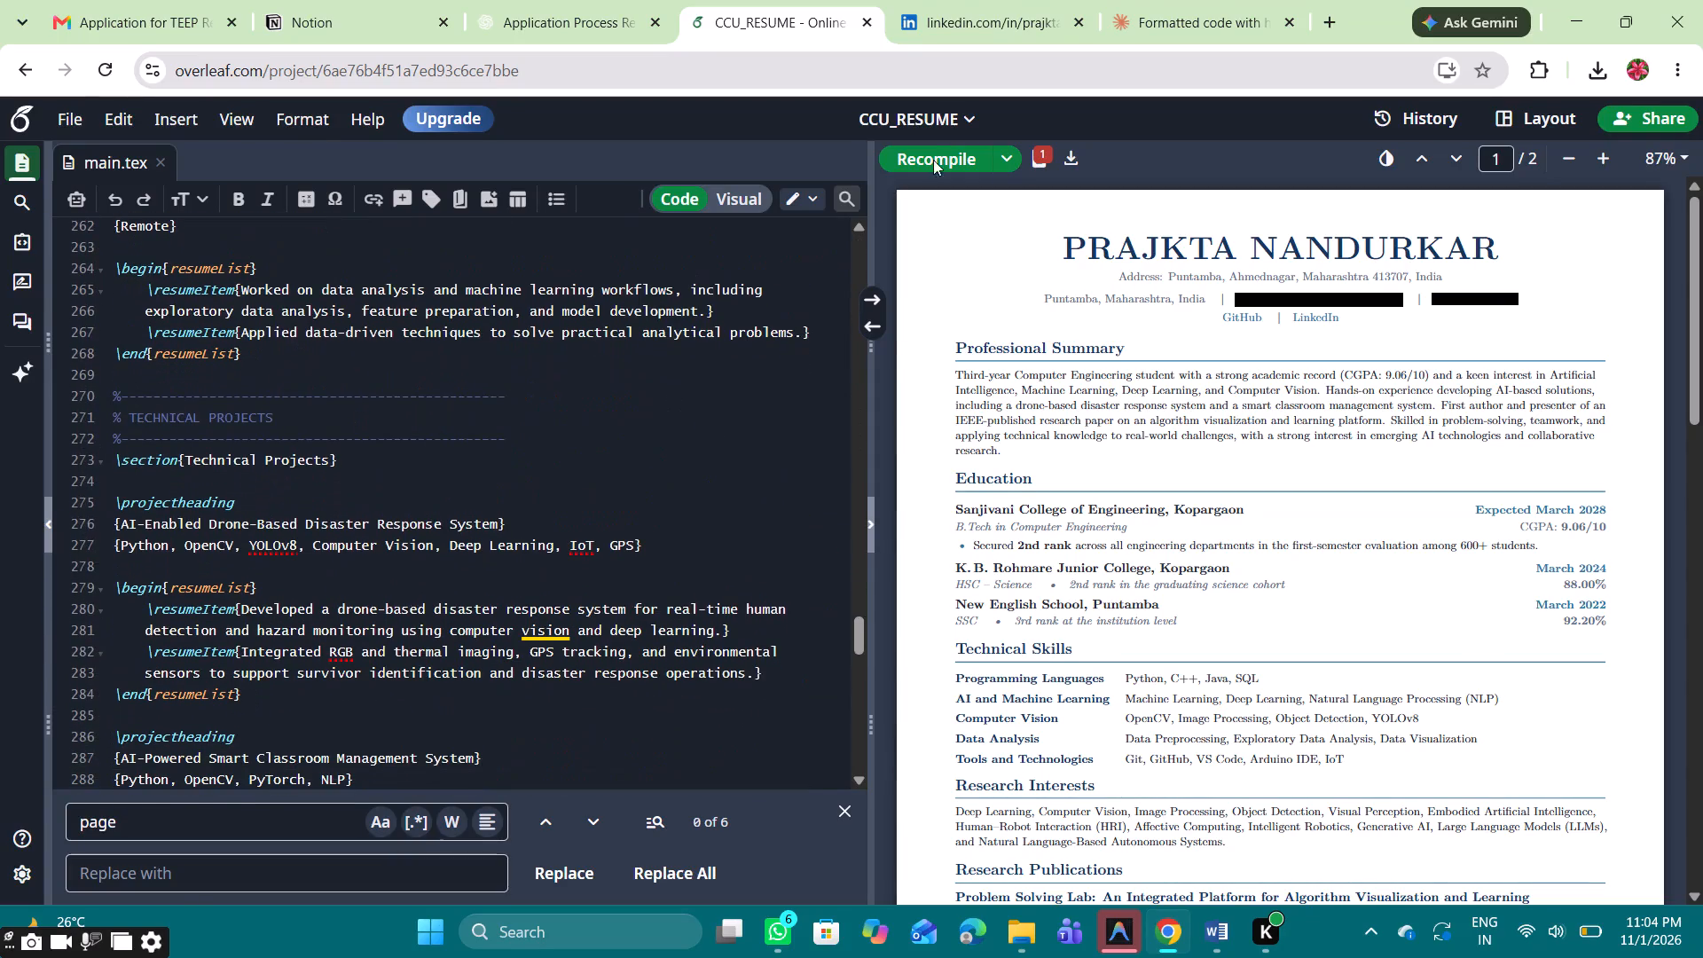
Recompile the CCU_RESUME project.
{"action": "left_click", "coordinate": [932, 147]}
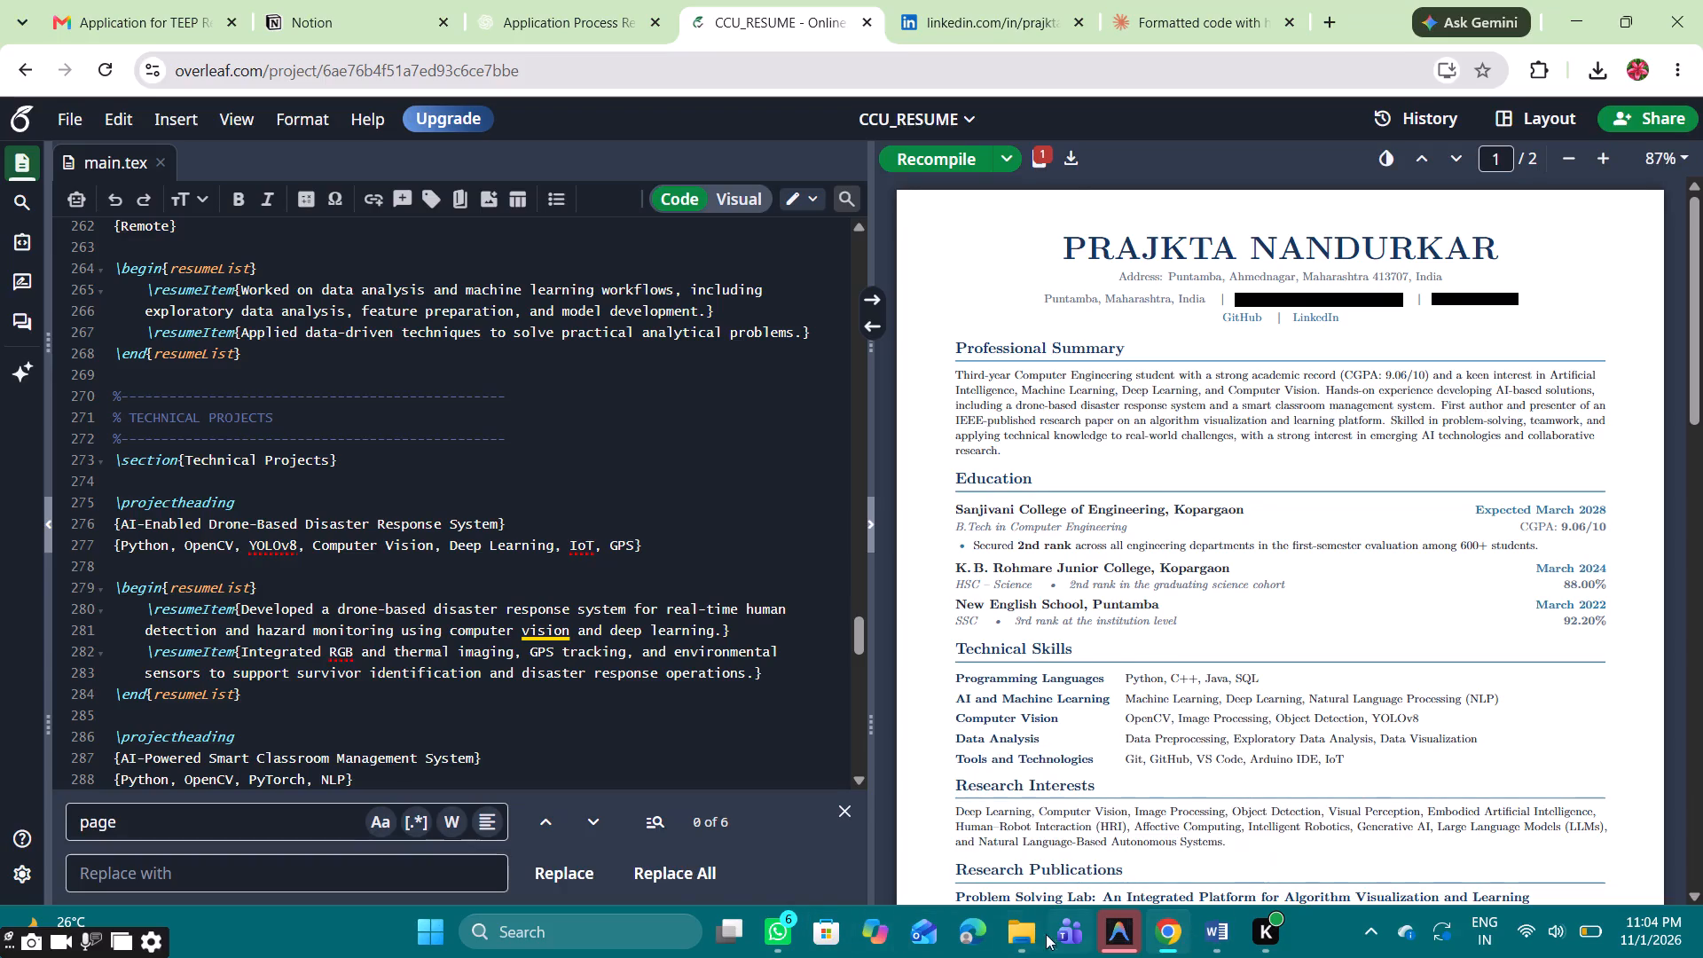
Open the CCU_RESUME PDF from the ccu folder in Word, convert it with editing enabled, and look through to the last page.
{"action": "left_click", "coordinate": [1020, 935]}
{"action": "right_click", "coordinate": [459, 170]}
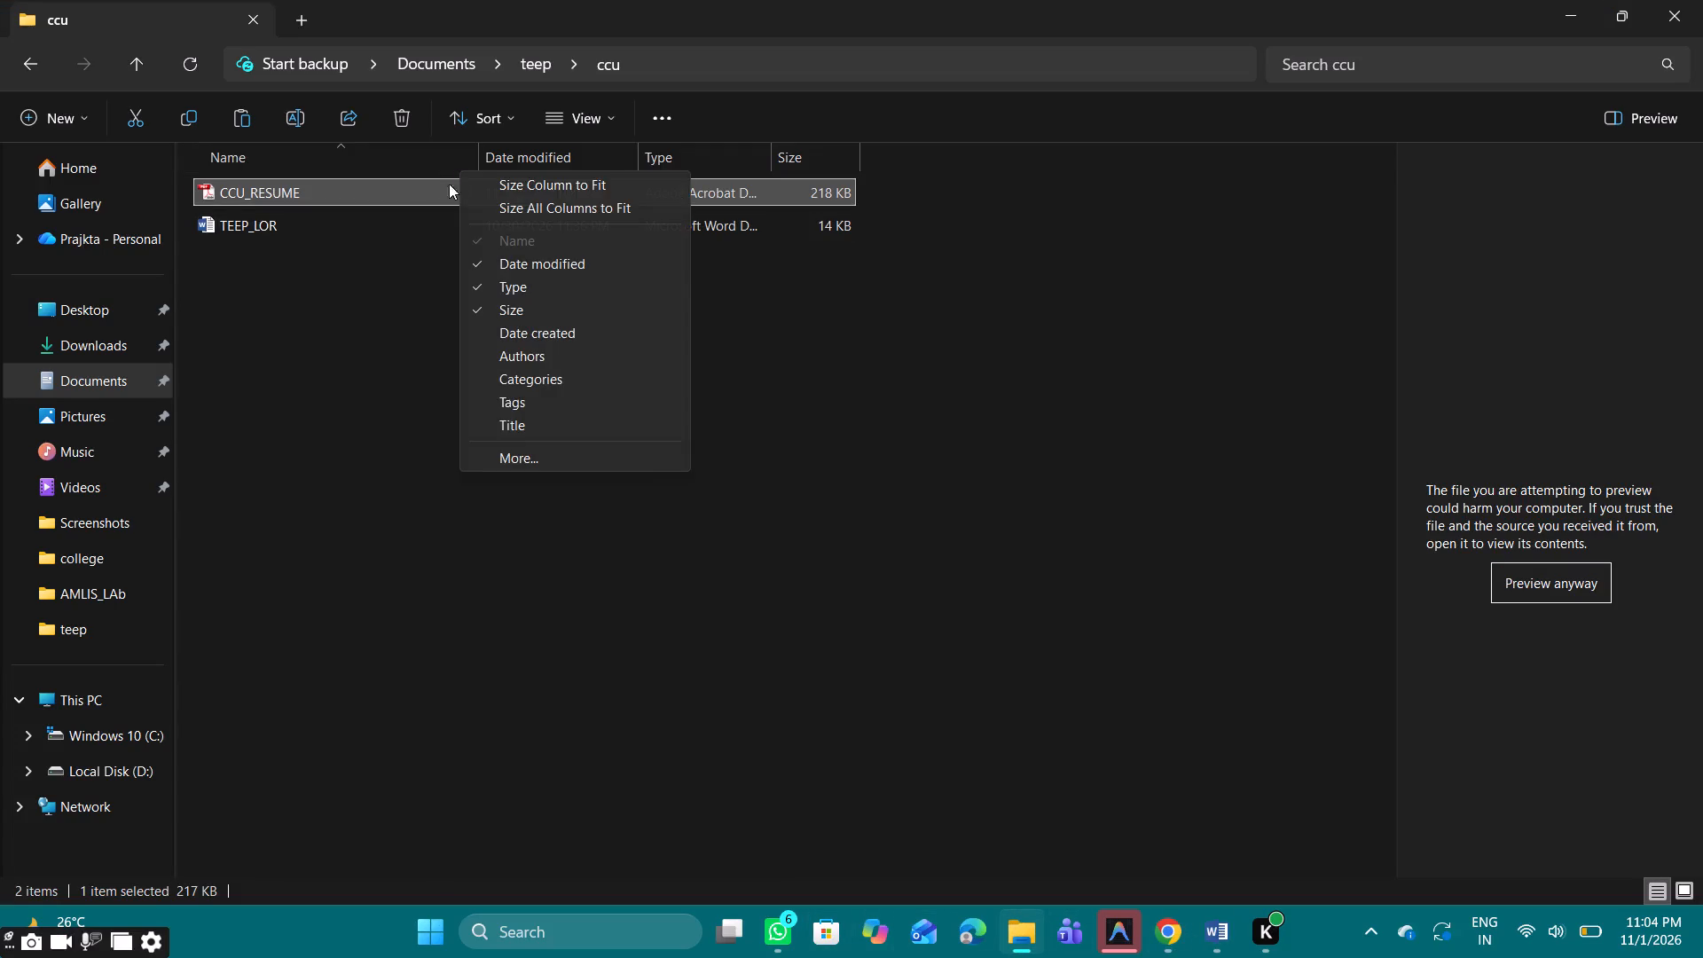
{"action": "right_click", "coordinate": [432, 197]}
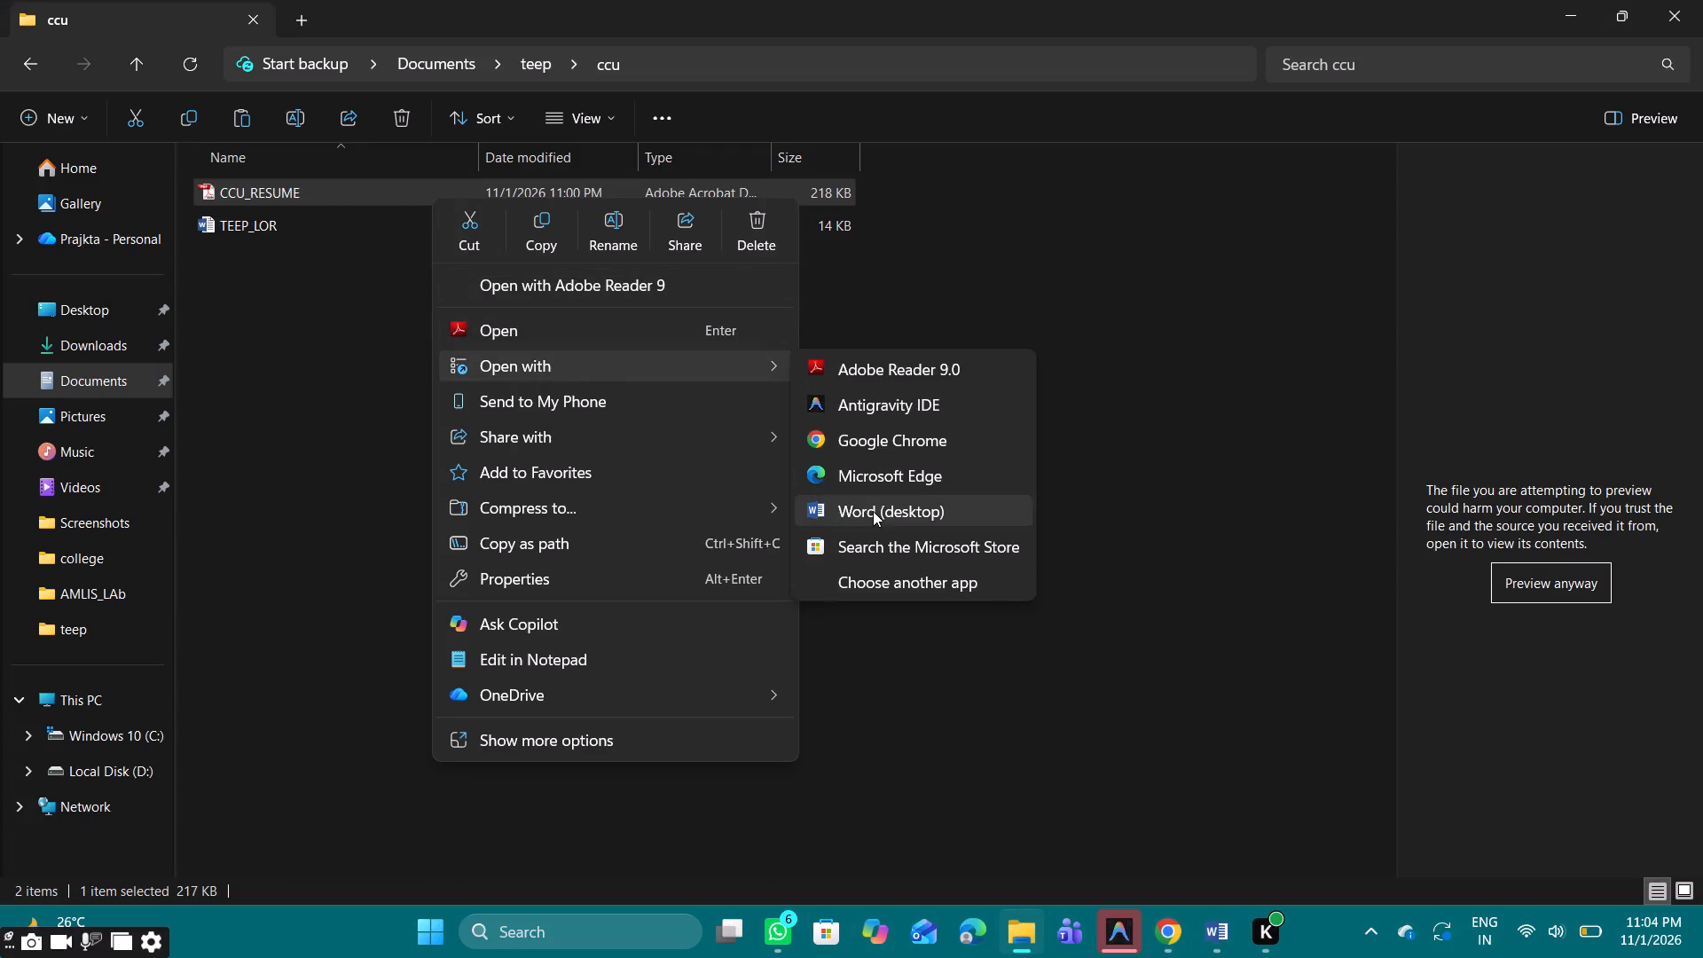
{"action": "left_click", "coordinate": [873, 509]}
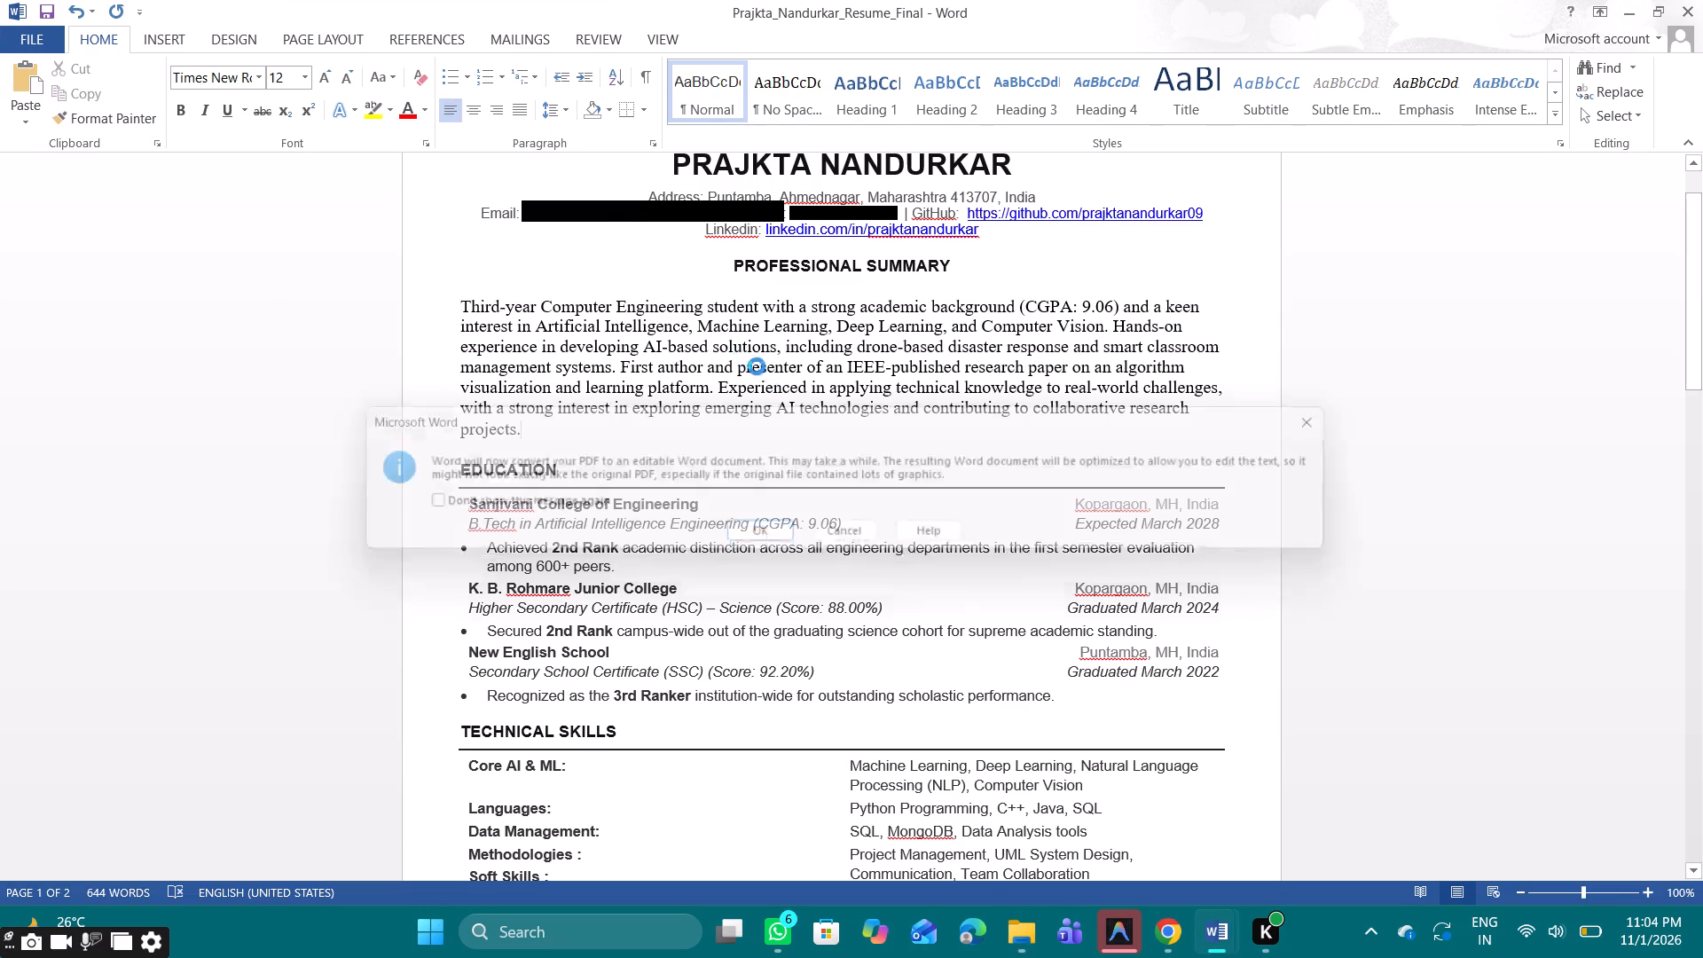
{"action": "left_click", "coordinate": [747, 539]}
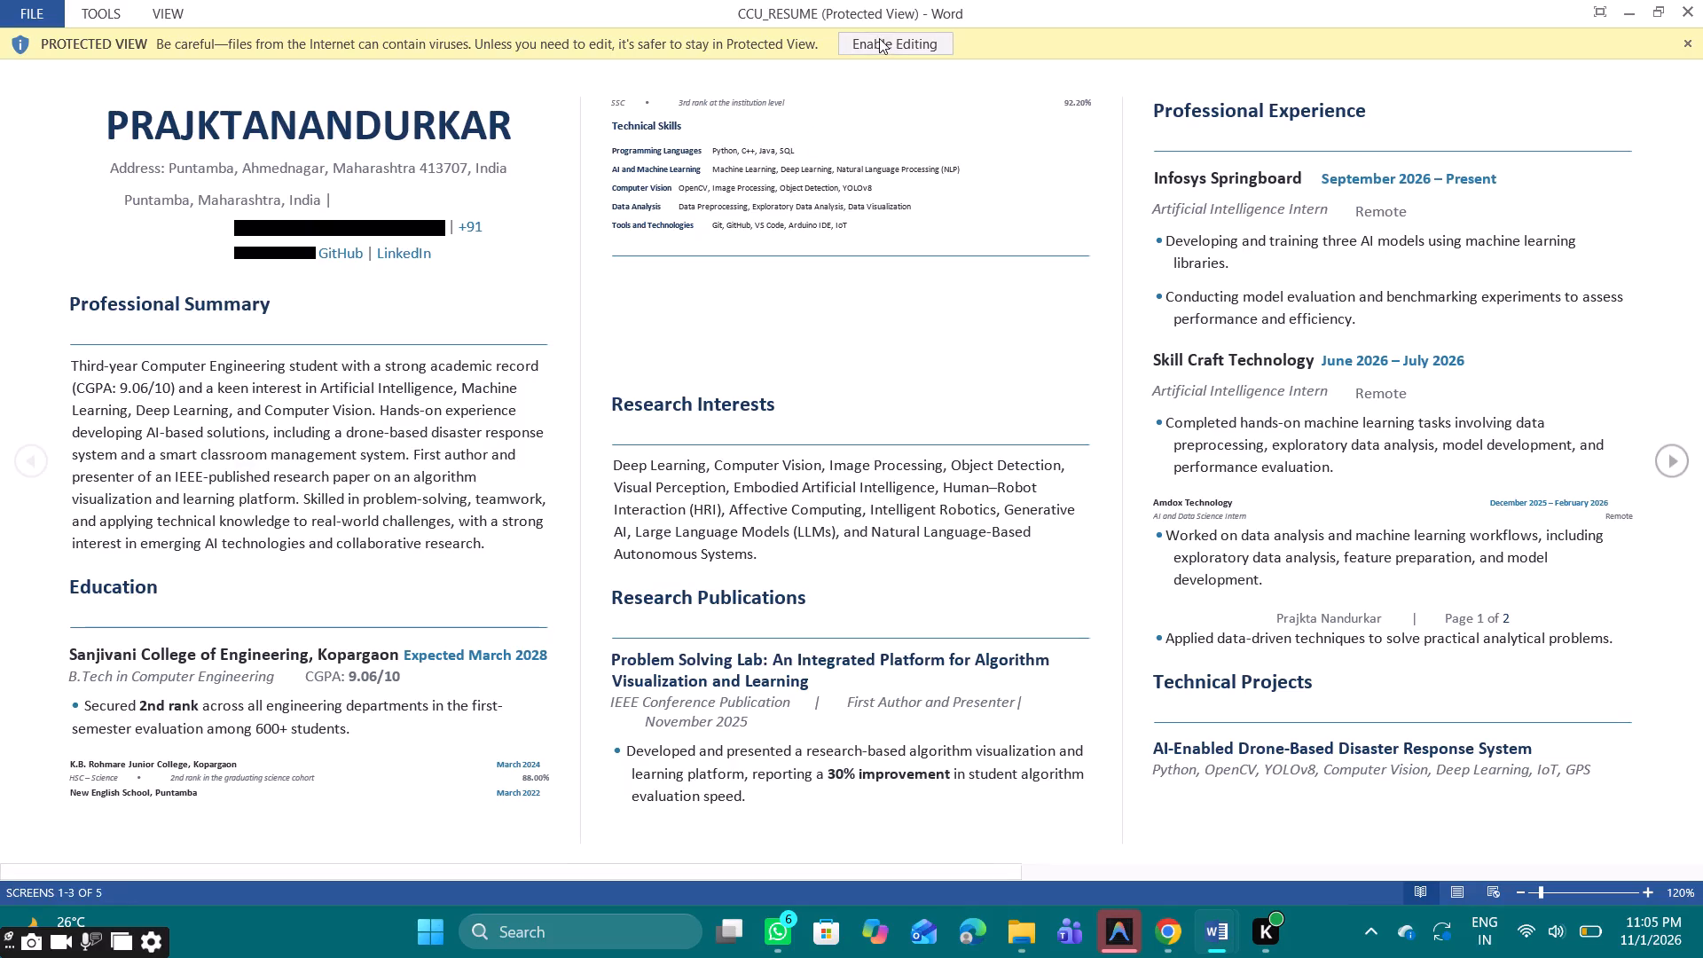
{"action": "left_click", "coordinate": [879, 38]}
{"action": "left_click", "coordinate": [745, 538]}
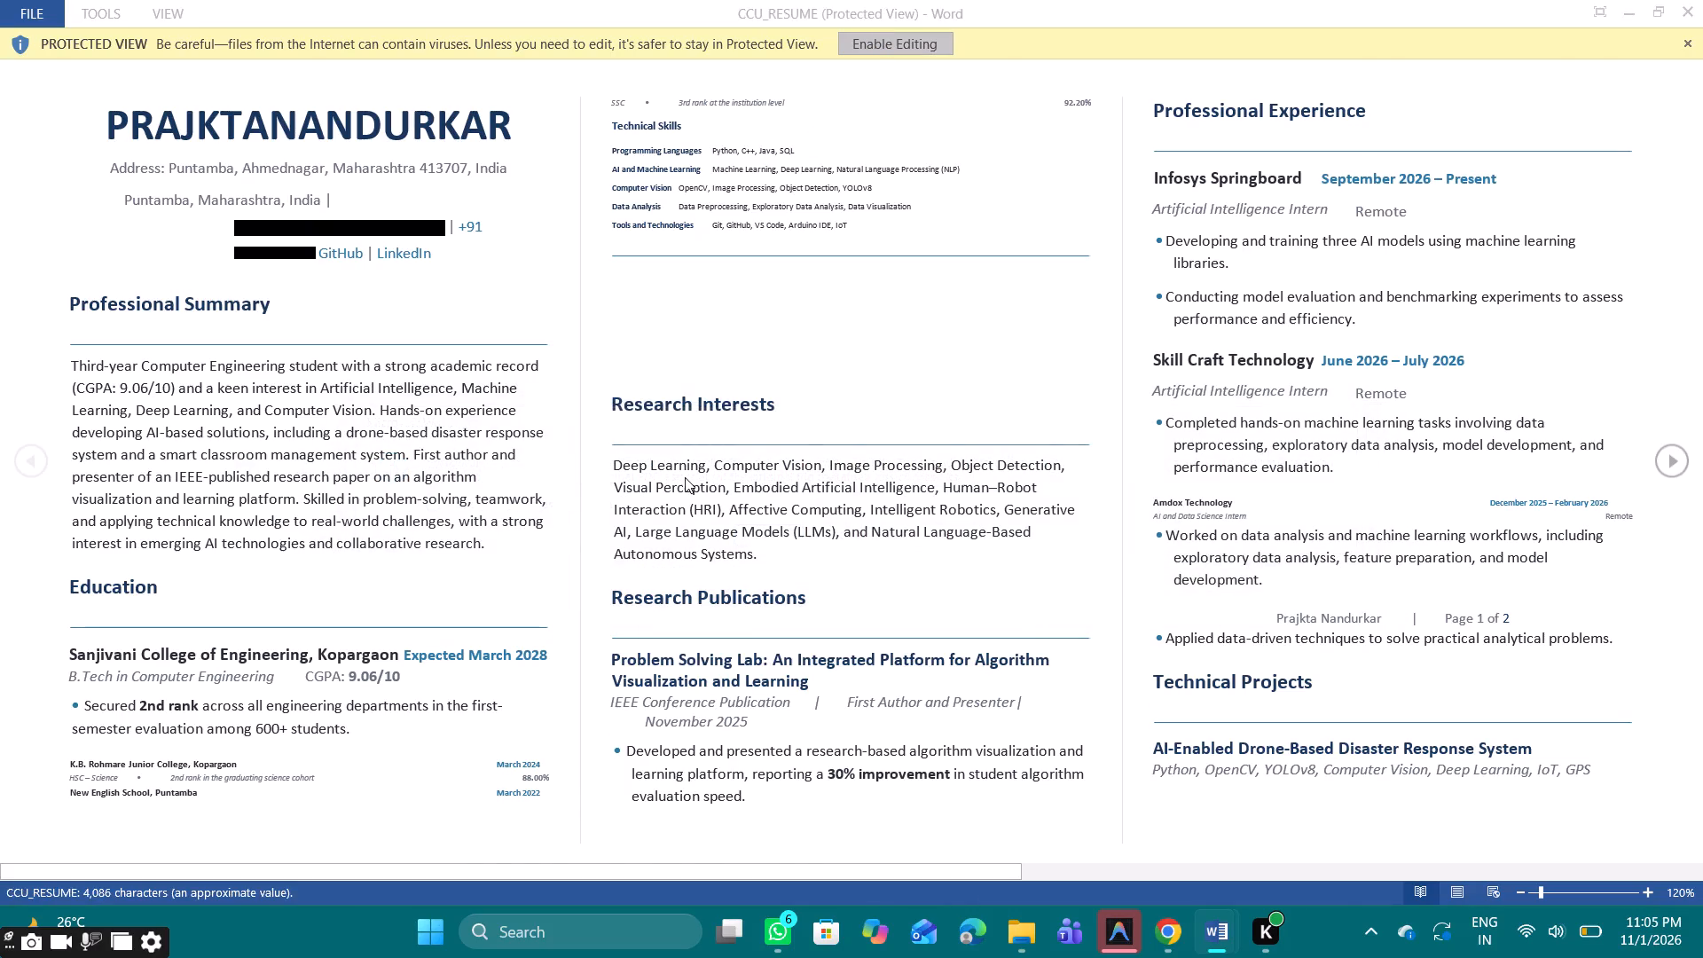
{"action": "scroll", "coordinate": [753, 485], "scroll_direction": "down", "scroll_amount": 1}
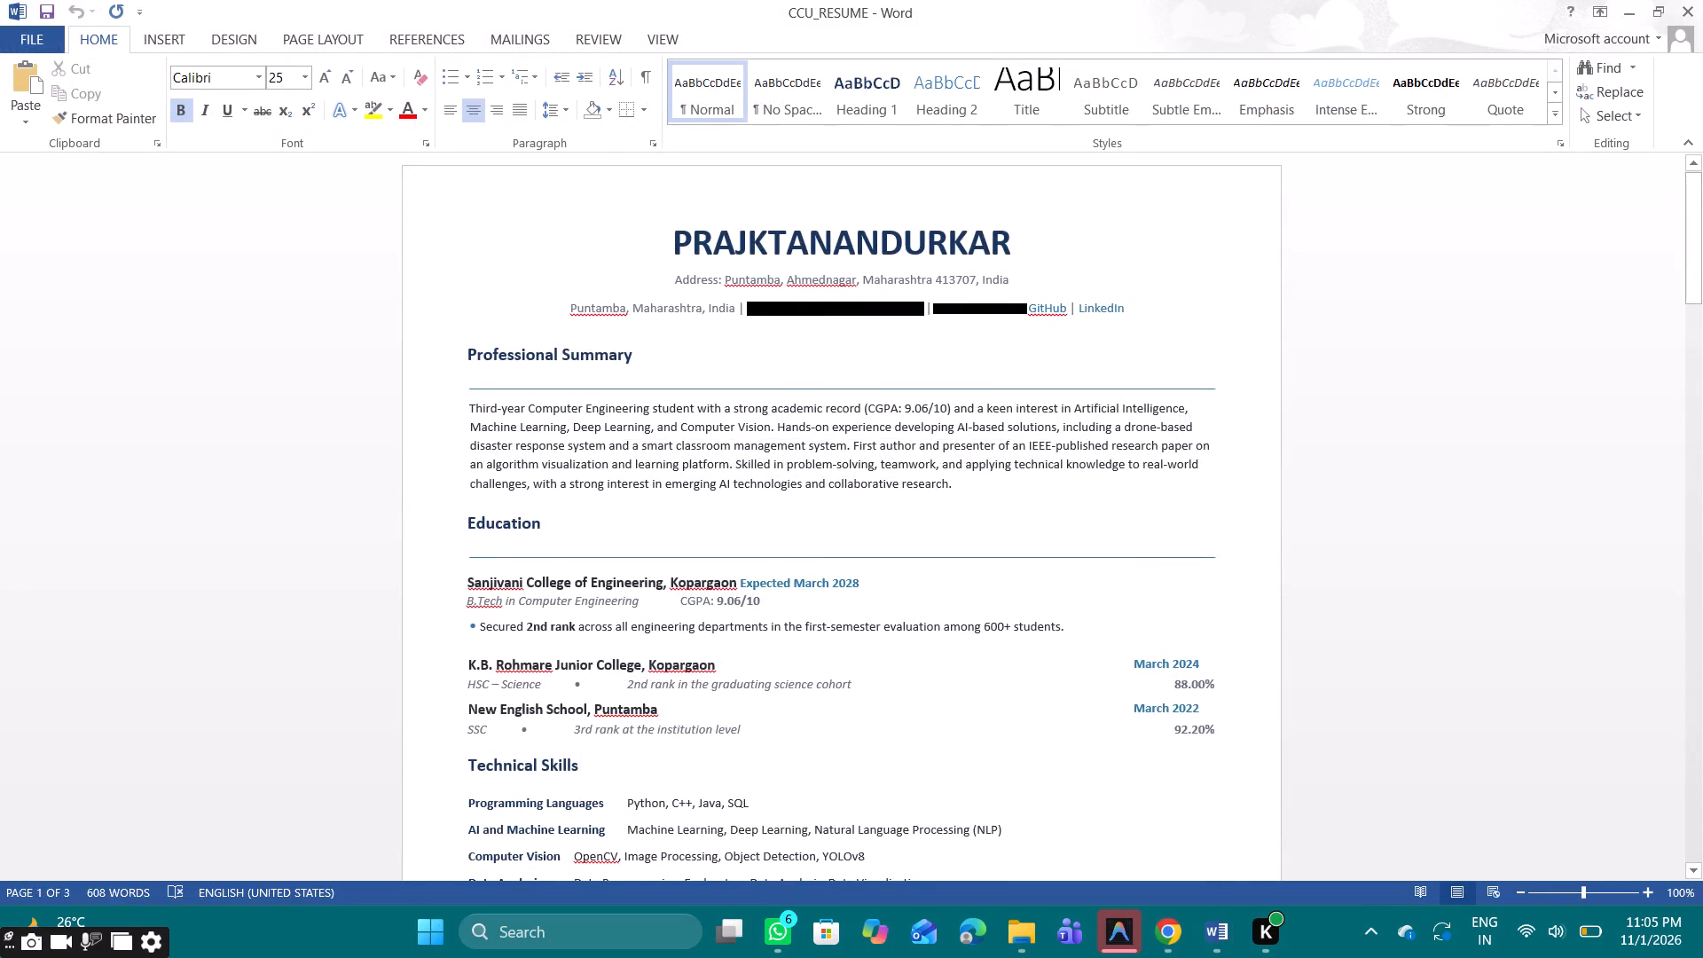
{"action": "scroll", "coordinate": [760, 321], "scroll_direction": "down", "scroll_amount": 4}
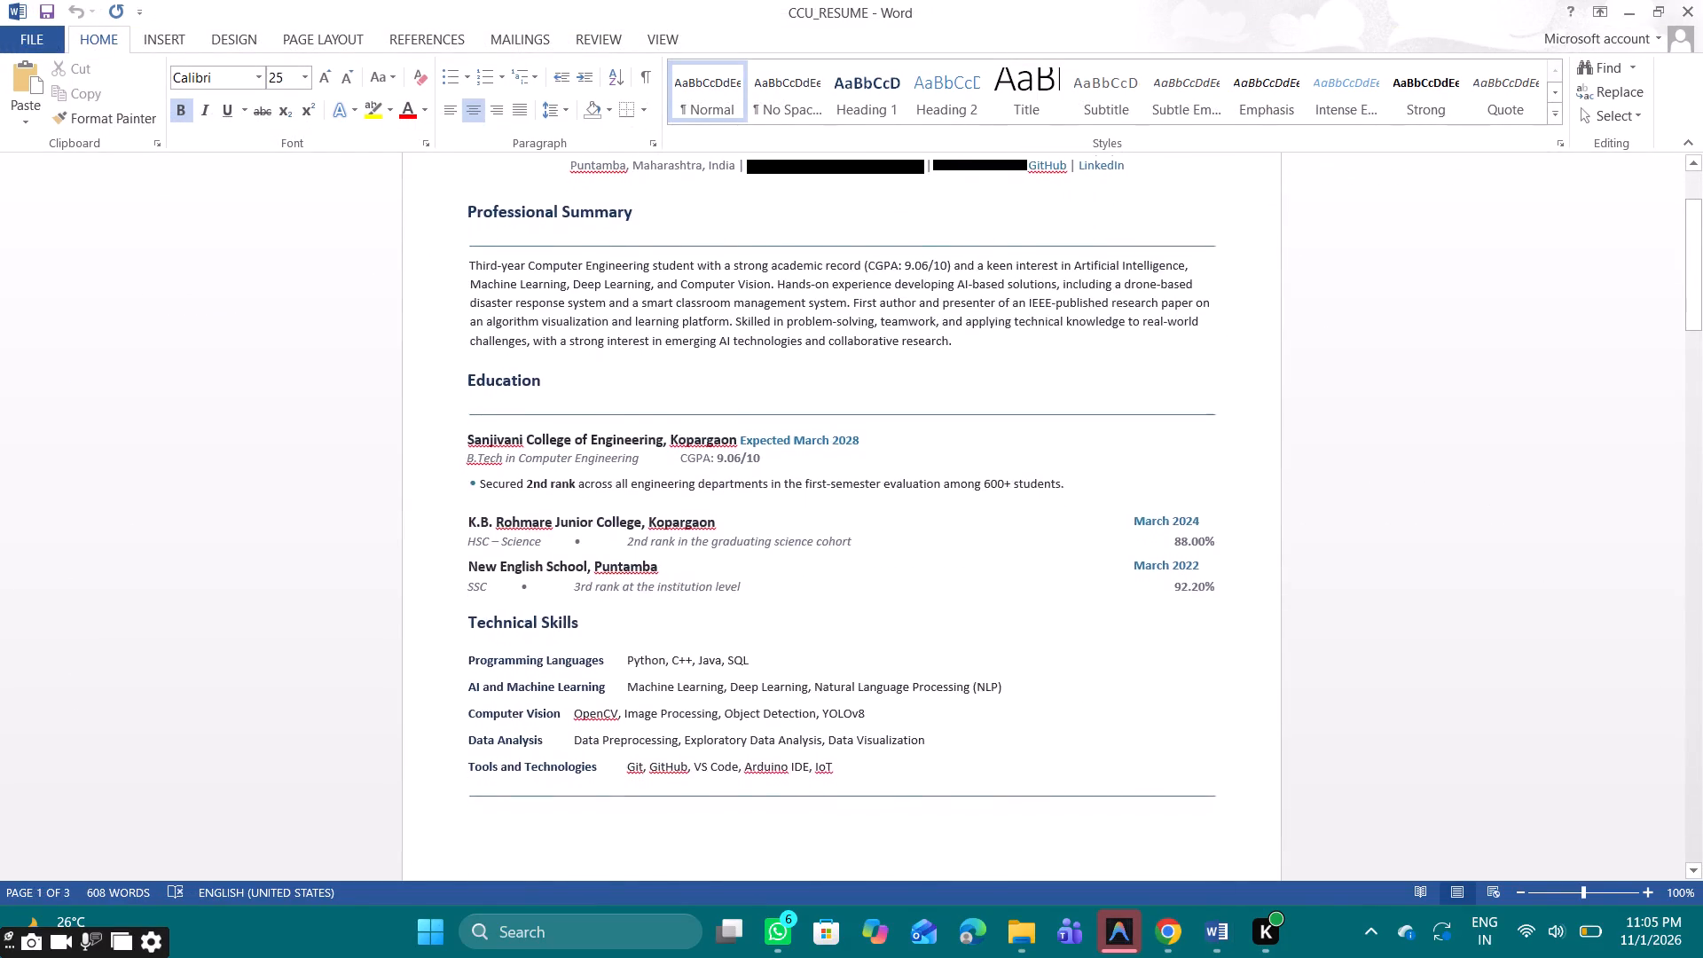
{"action": "scroll", "coordinate": [760, 321], "scroll_direction": "down", "scroll_amount": 5}
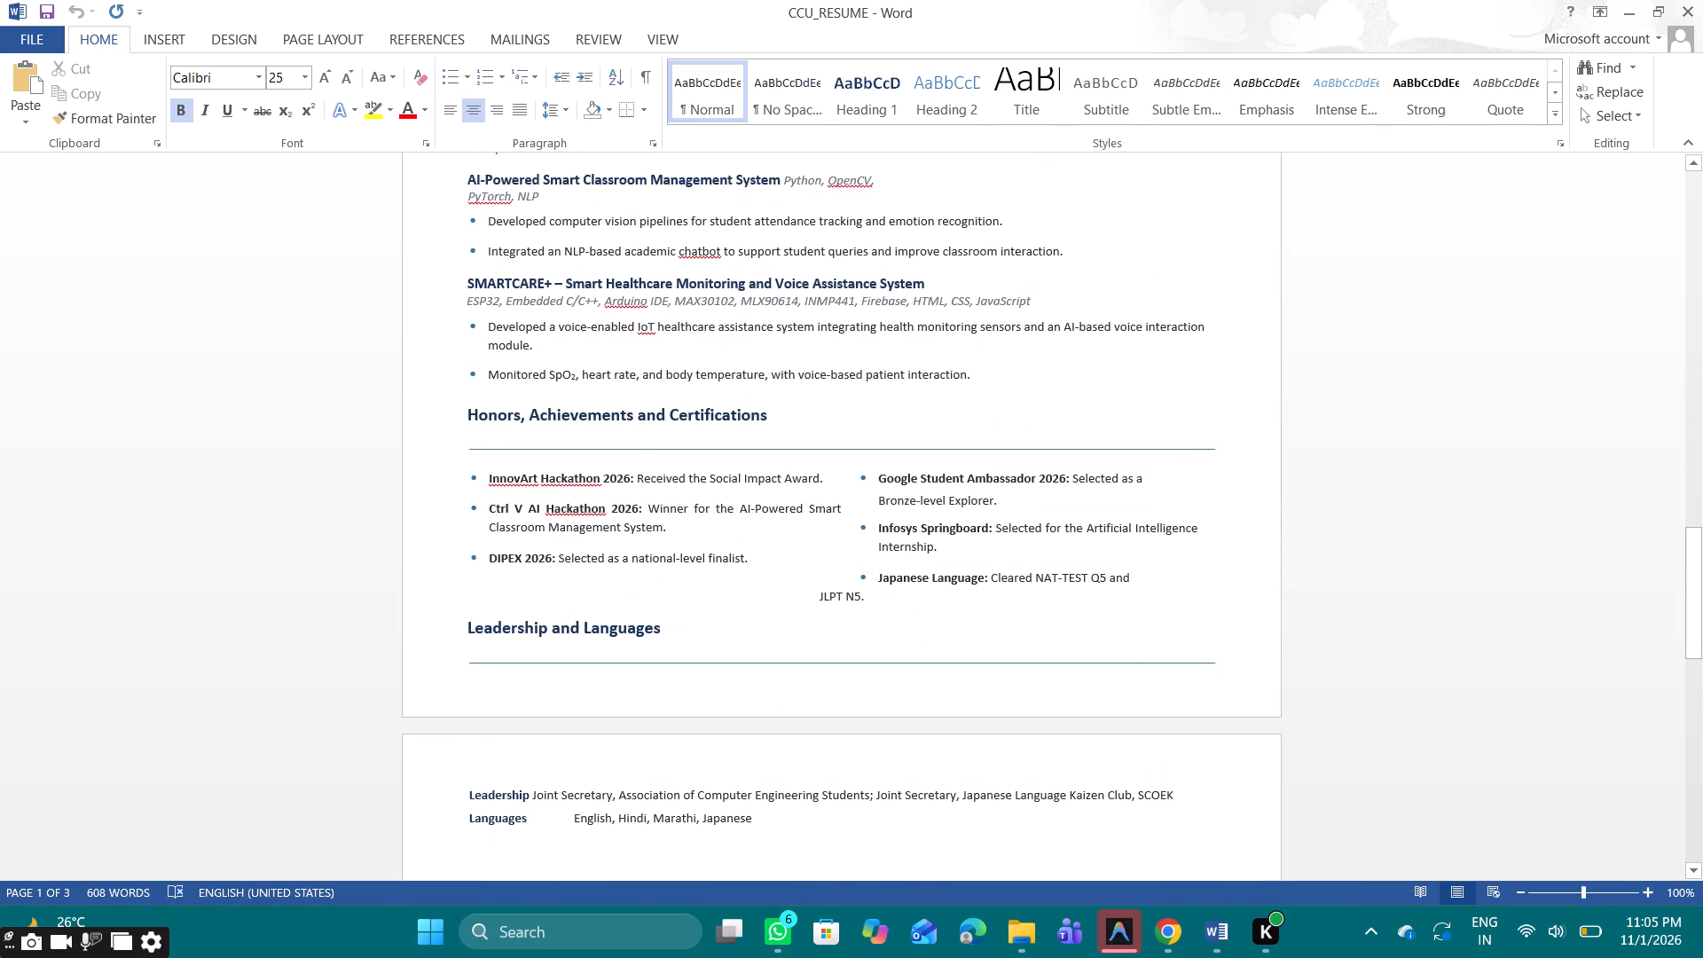
{"action": "scroll", "coordinate": [1030, 797], "scroll_direction": "down", "scroll_amount": 4}
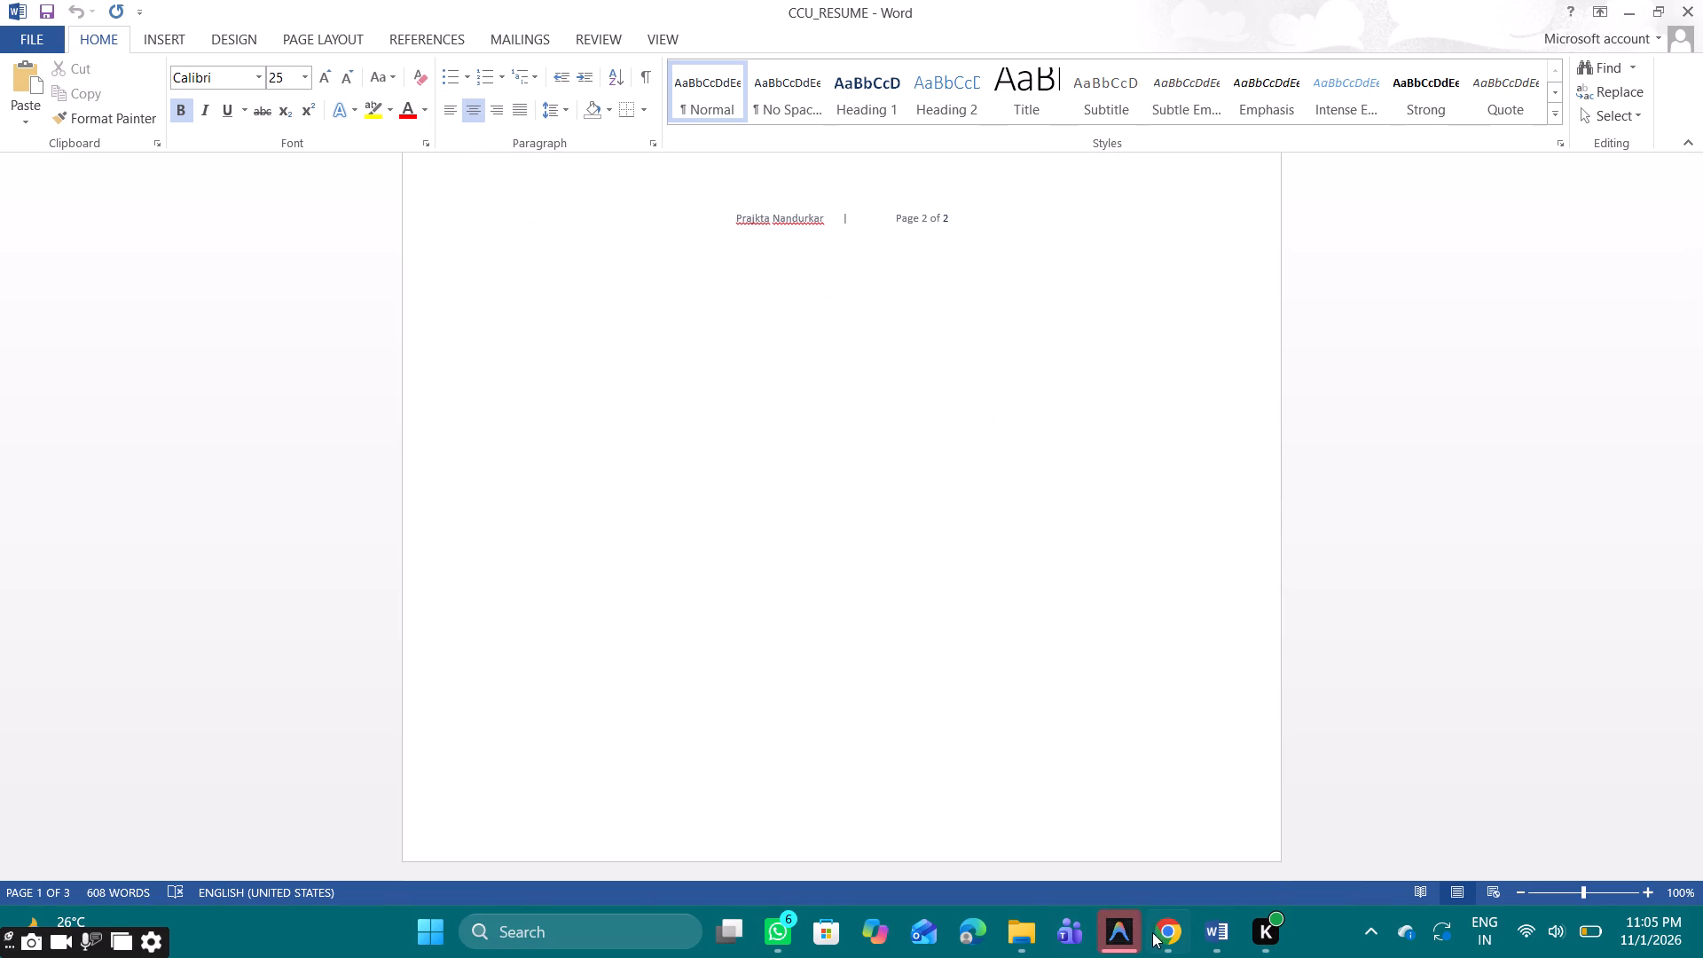
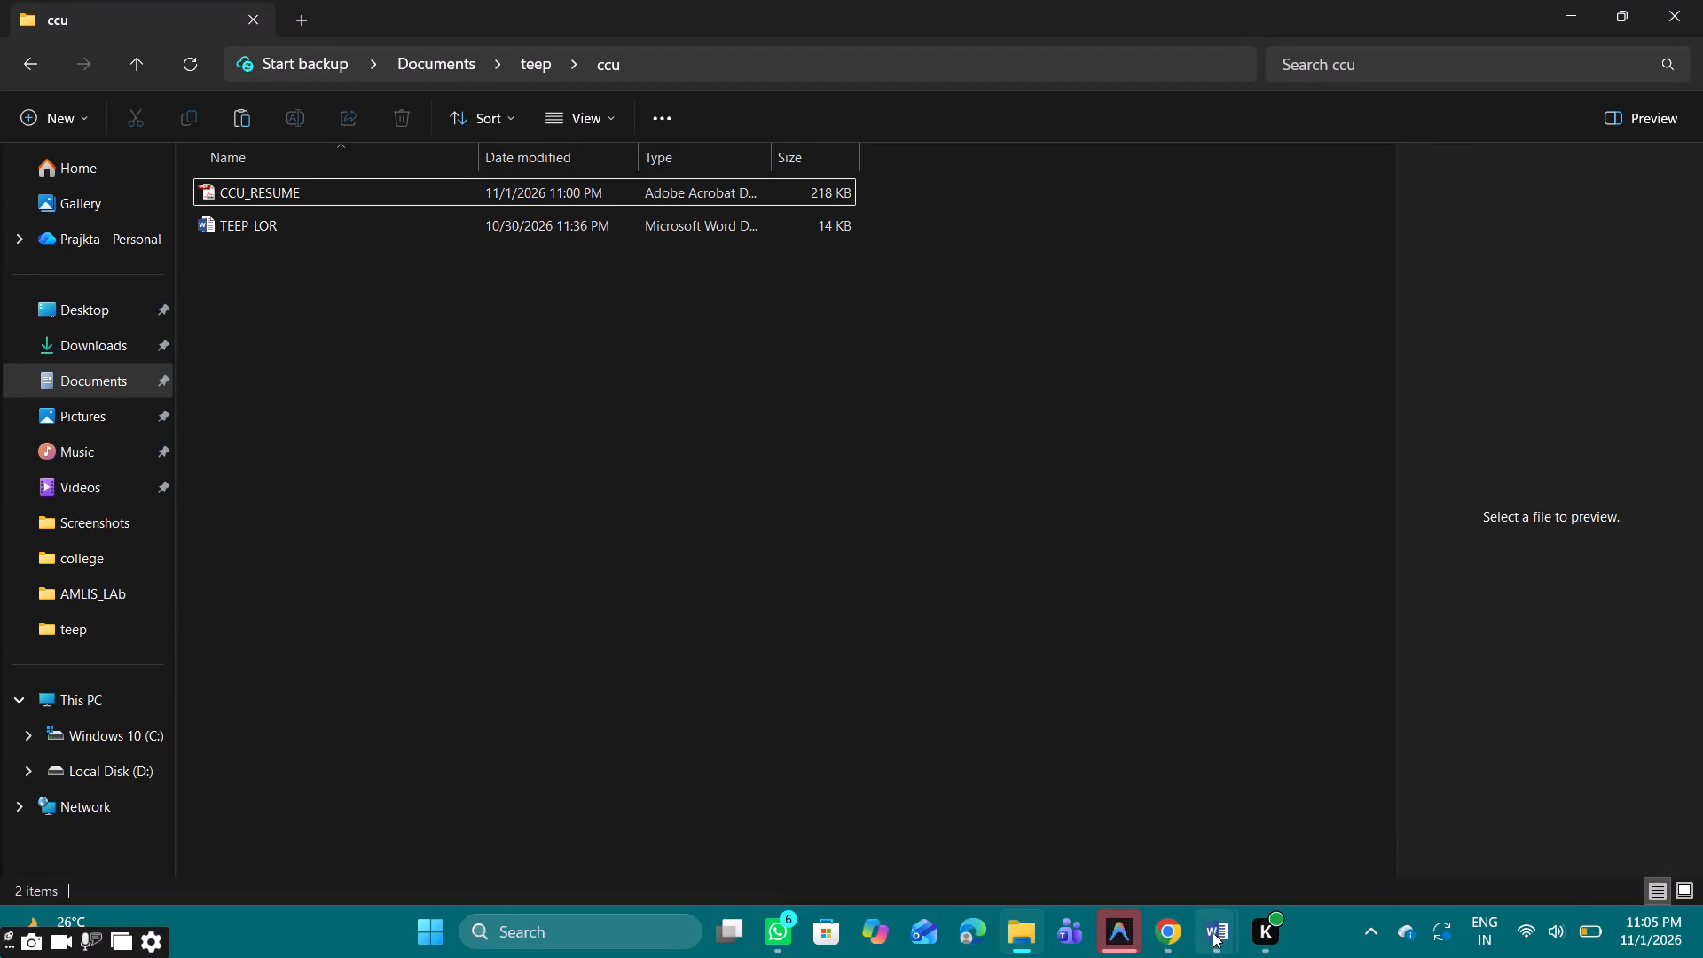
Close the CCU_RESUME document in Word and open the CCU_RESUME PDF from the ccu folder in Adobe Reader, skipping the reading-order setup.
{"action": "right_click", "coordinate": [546, 191]}
{"action": "double_click", "coordinate": [490, 193]}
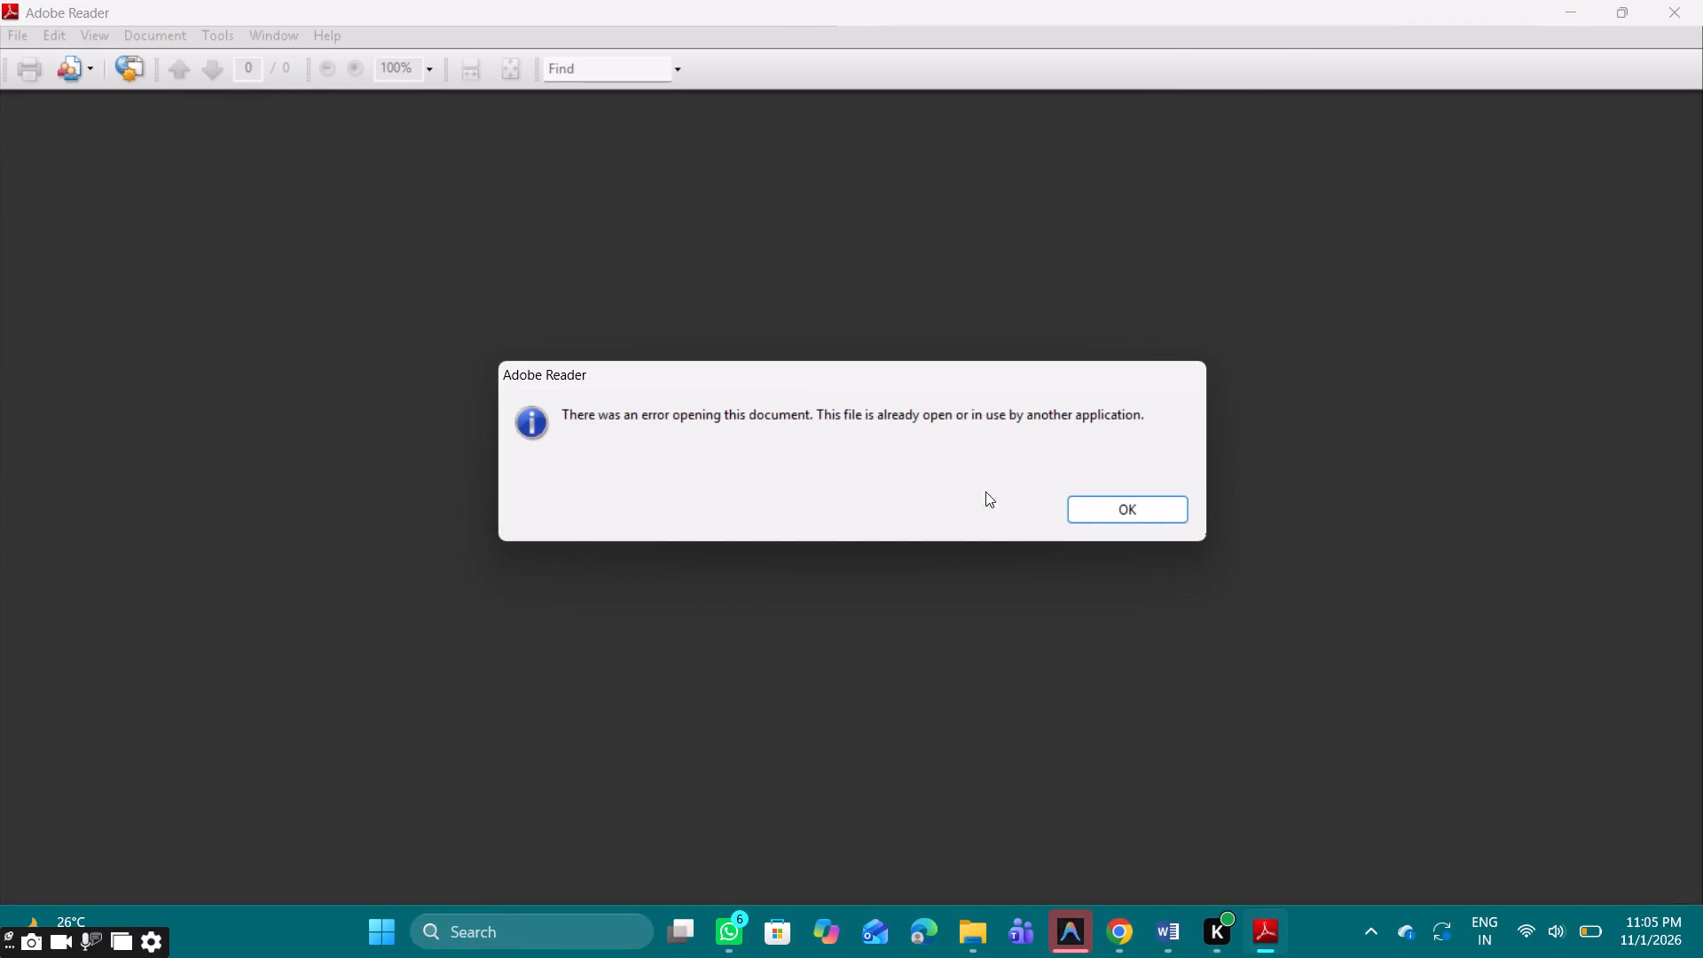
{"action": "left_click", "coordinate": [1102, 502]}
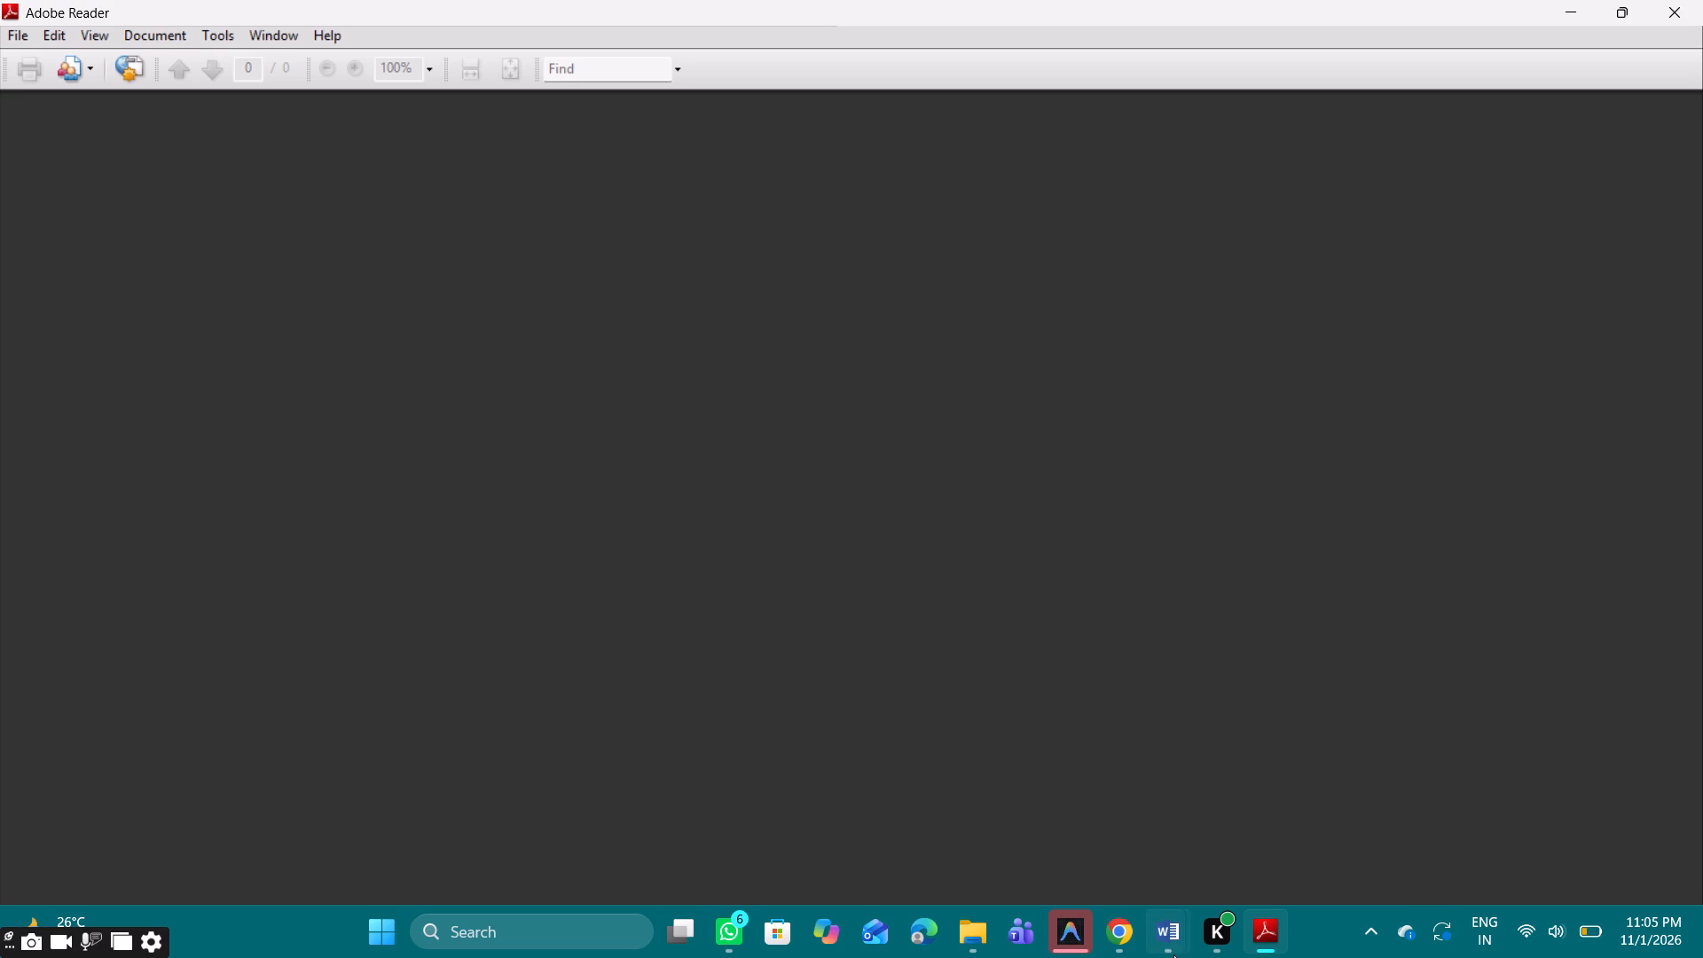
{"action": "left_click", "coordinate": [1173, 954]}
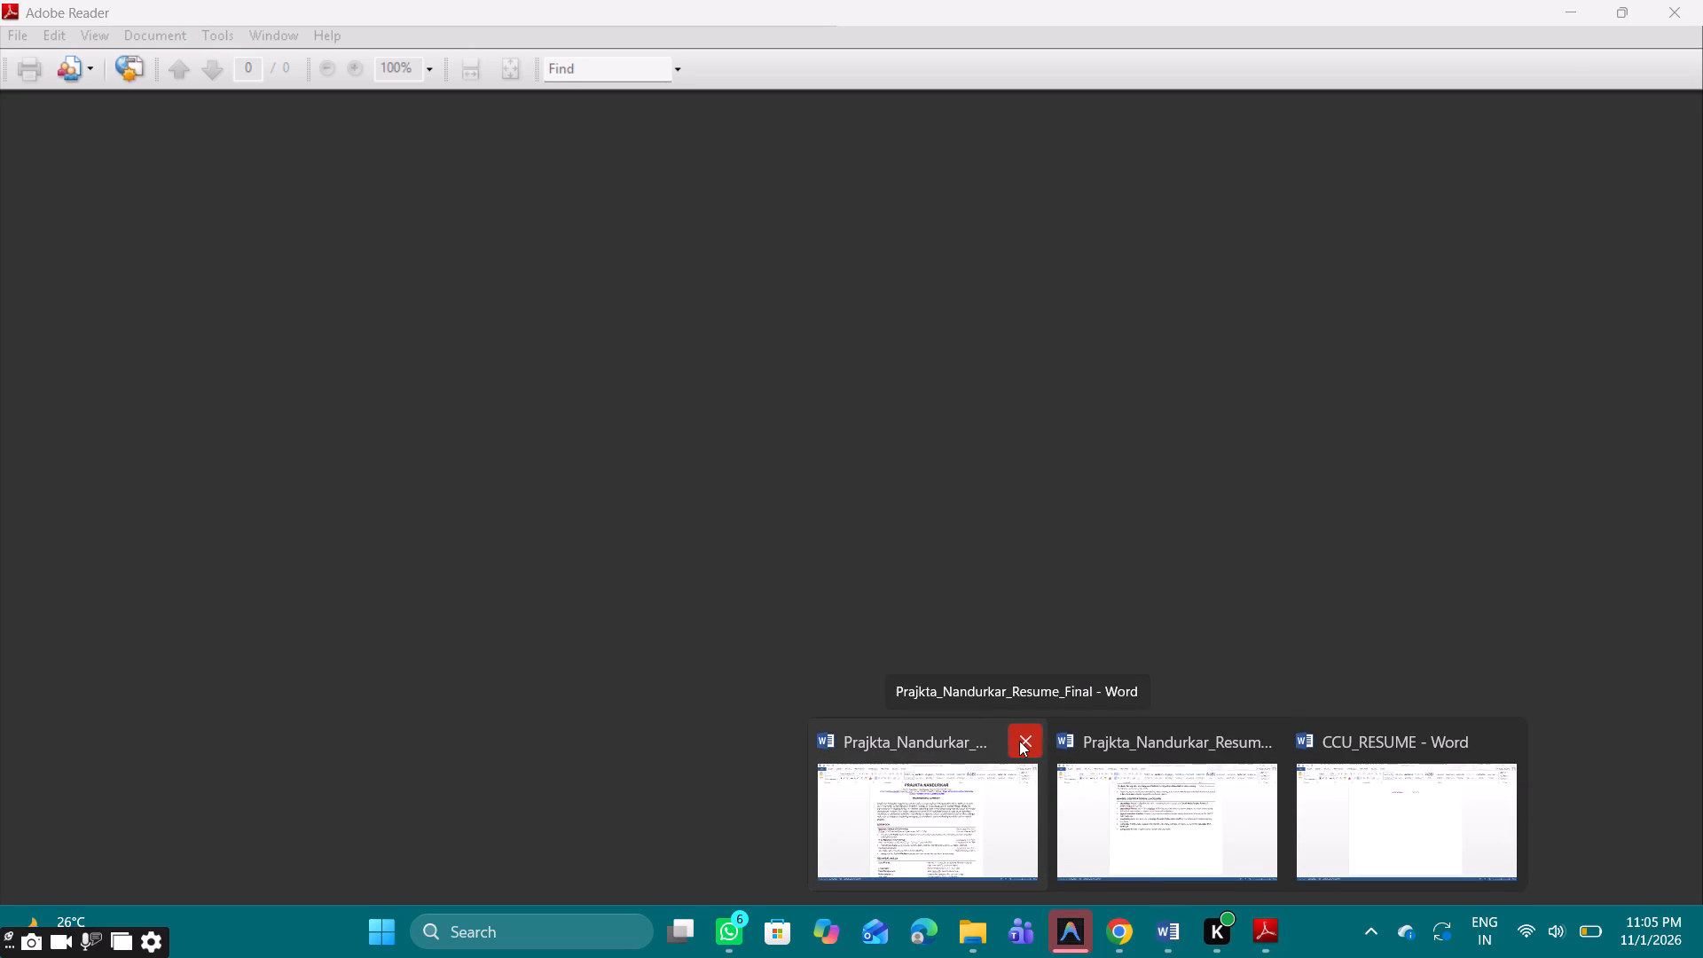
{"action": "left_click", "coordinate": [1506, 749]}
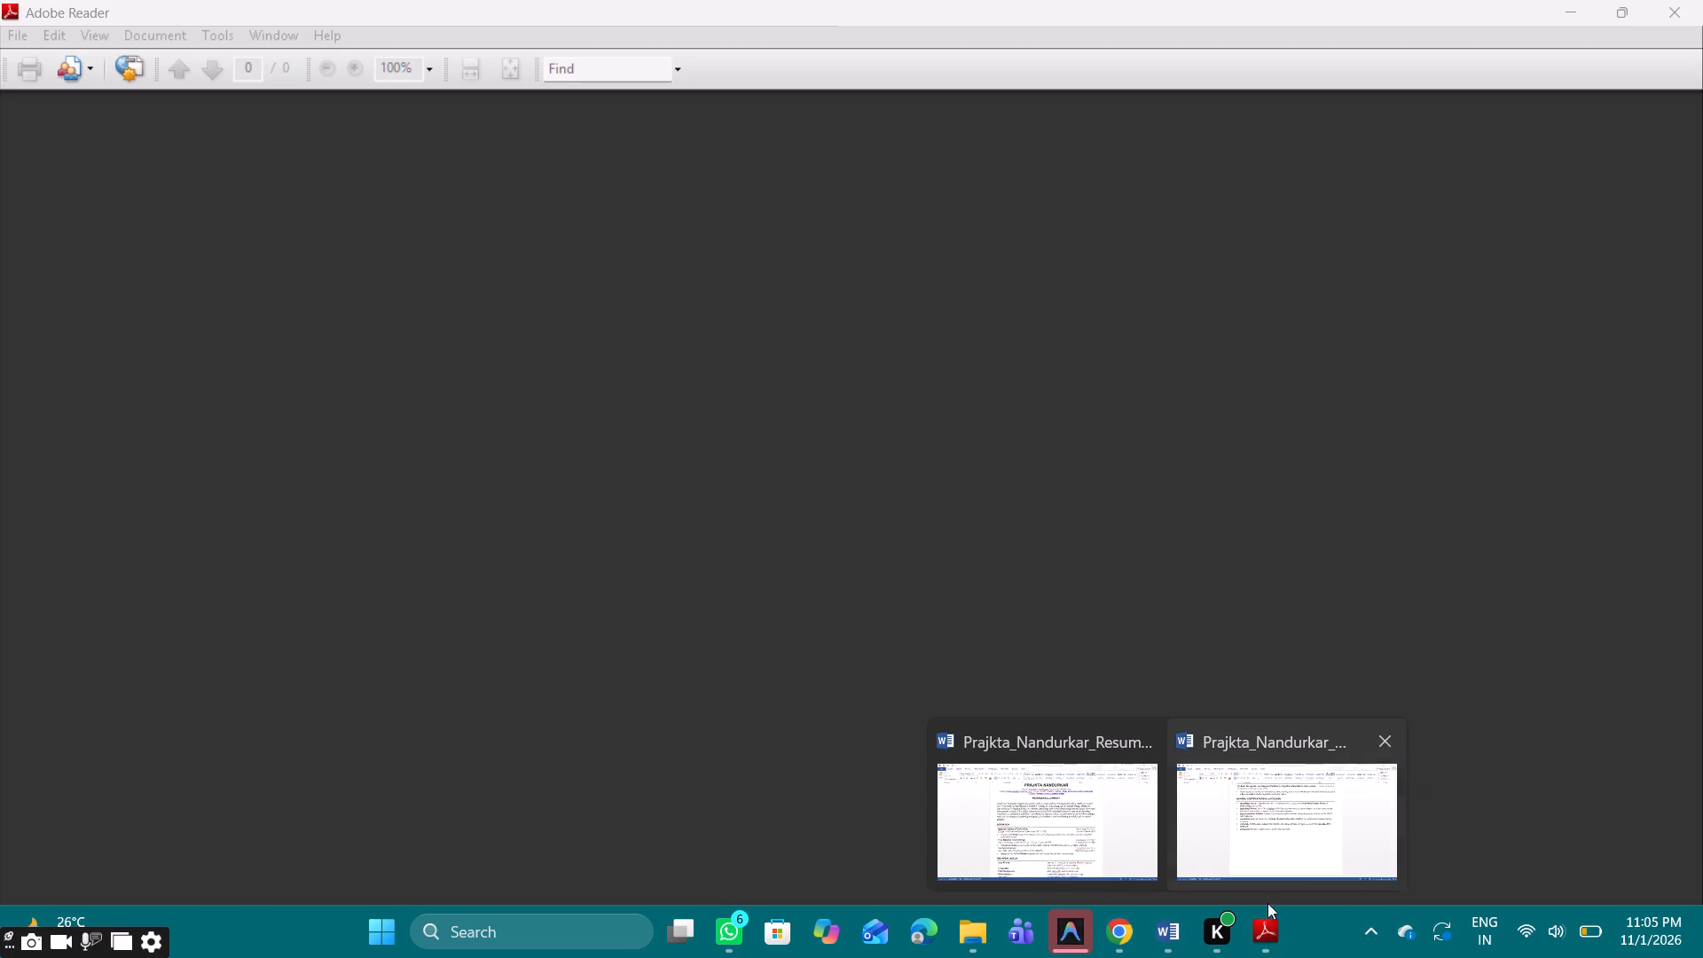
{"action": "left_click", "coordinate": [1256, 934]}
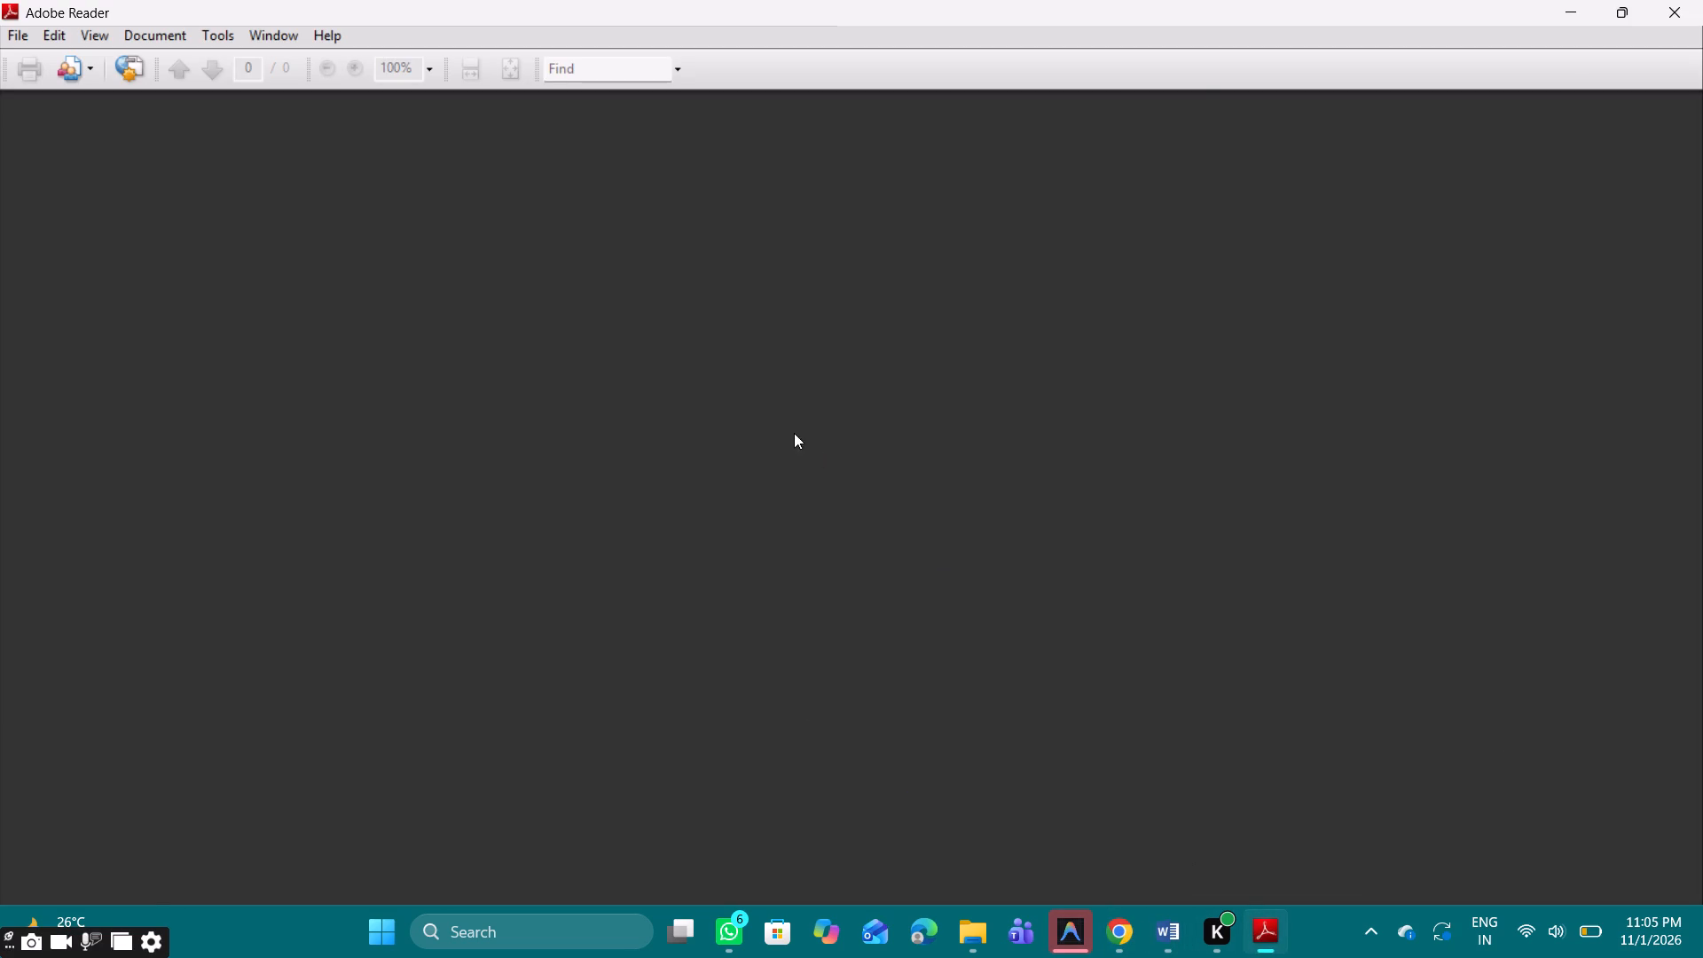
{"action": "left_click", "coordinate": [1700, 0]}
{"action": "double_click", "coordinate": [730, 196]}
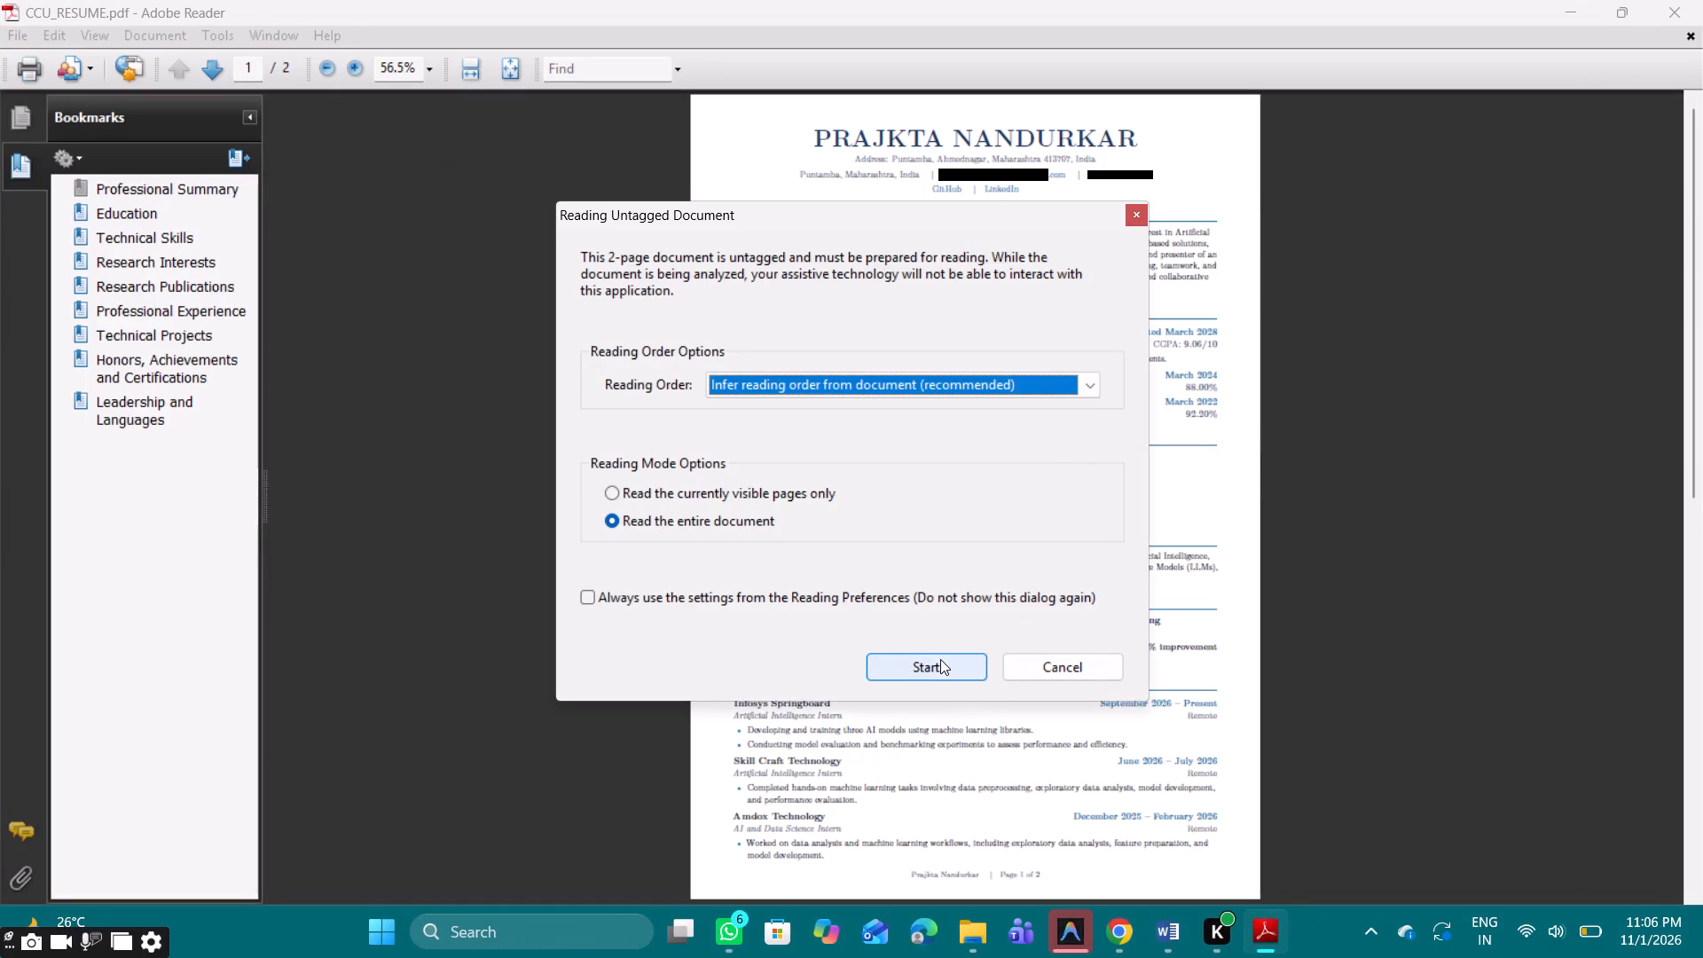
{"action": "left_click", "coordinate": [1125, 216]}
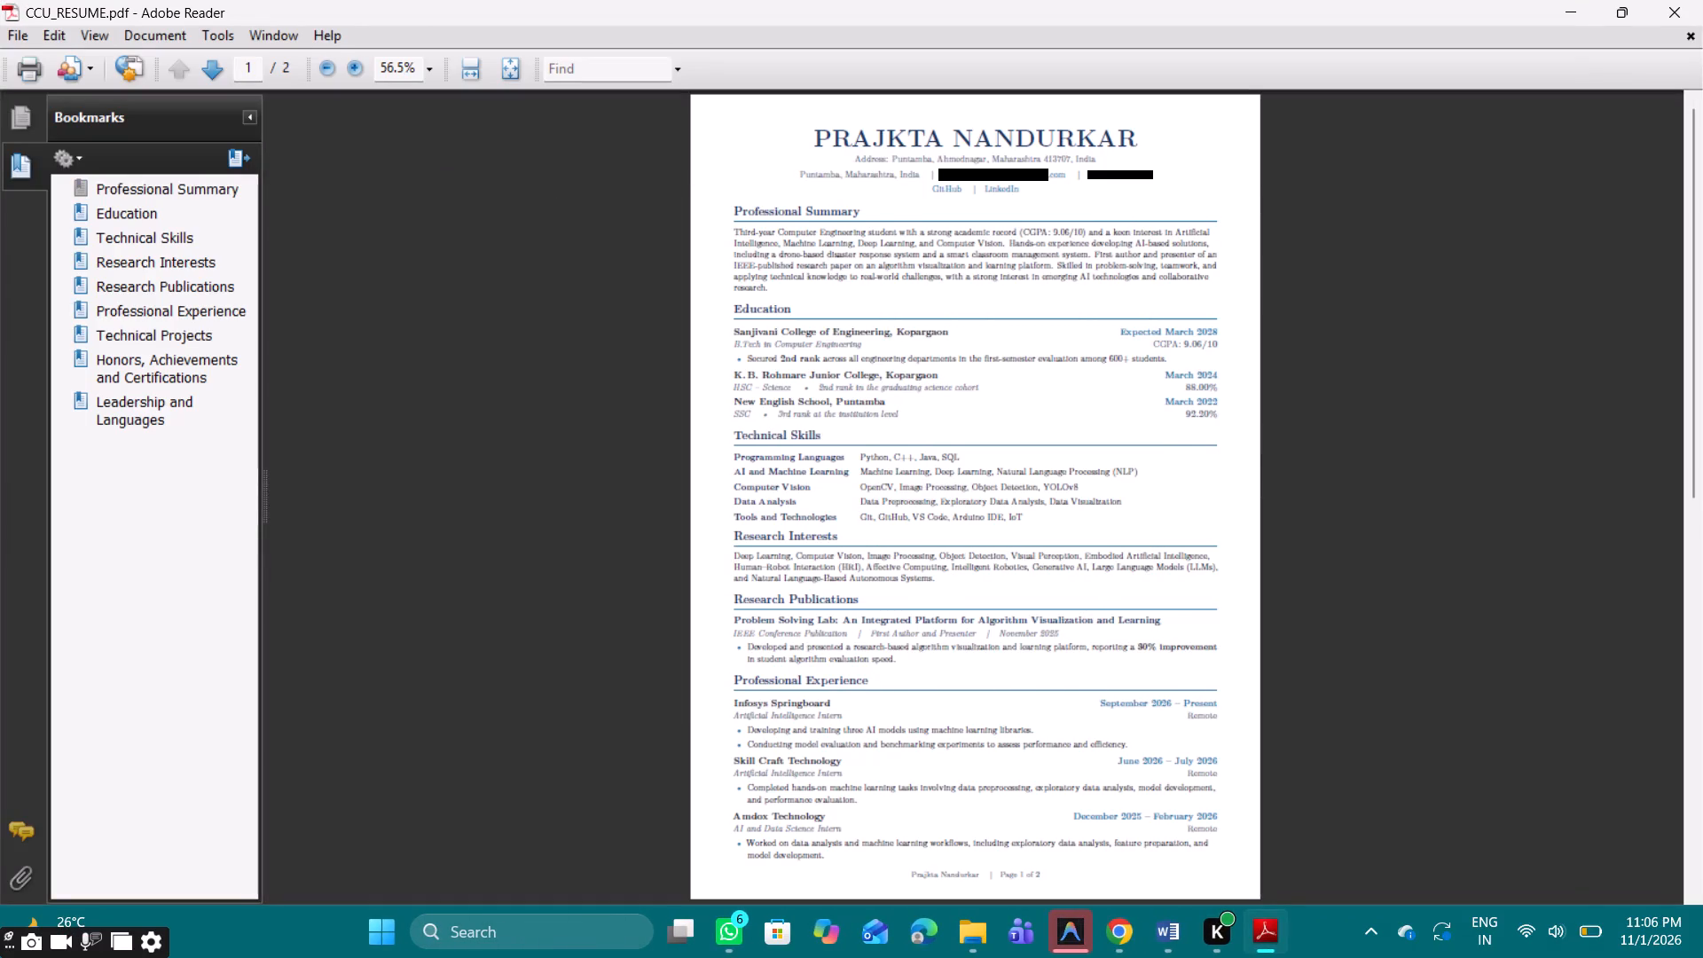
Enlarge the CCU_RESUME PDF to 75% and review both pages, including the page footers and the break between pages.
{"action": "scroll", "coordinate": [862, 237], "scroll_direction": "up", "scroll_amount": 1}
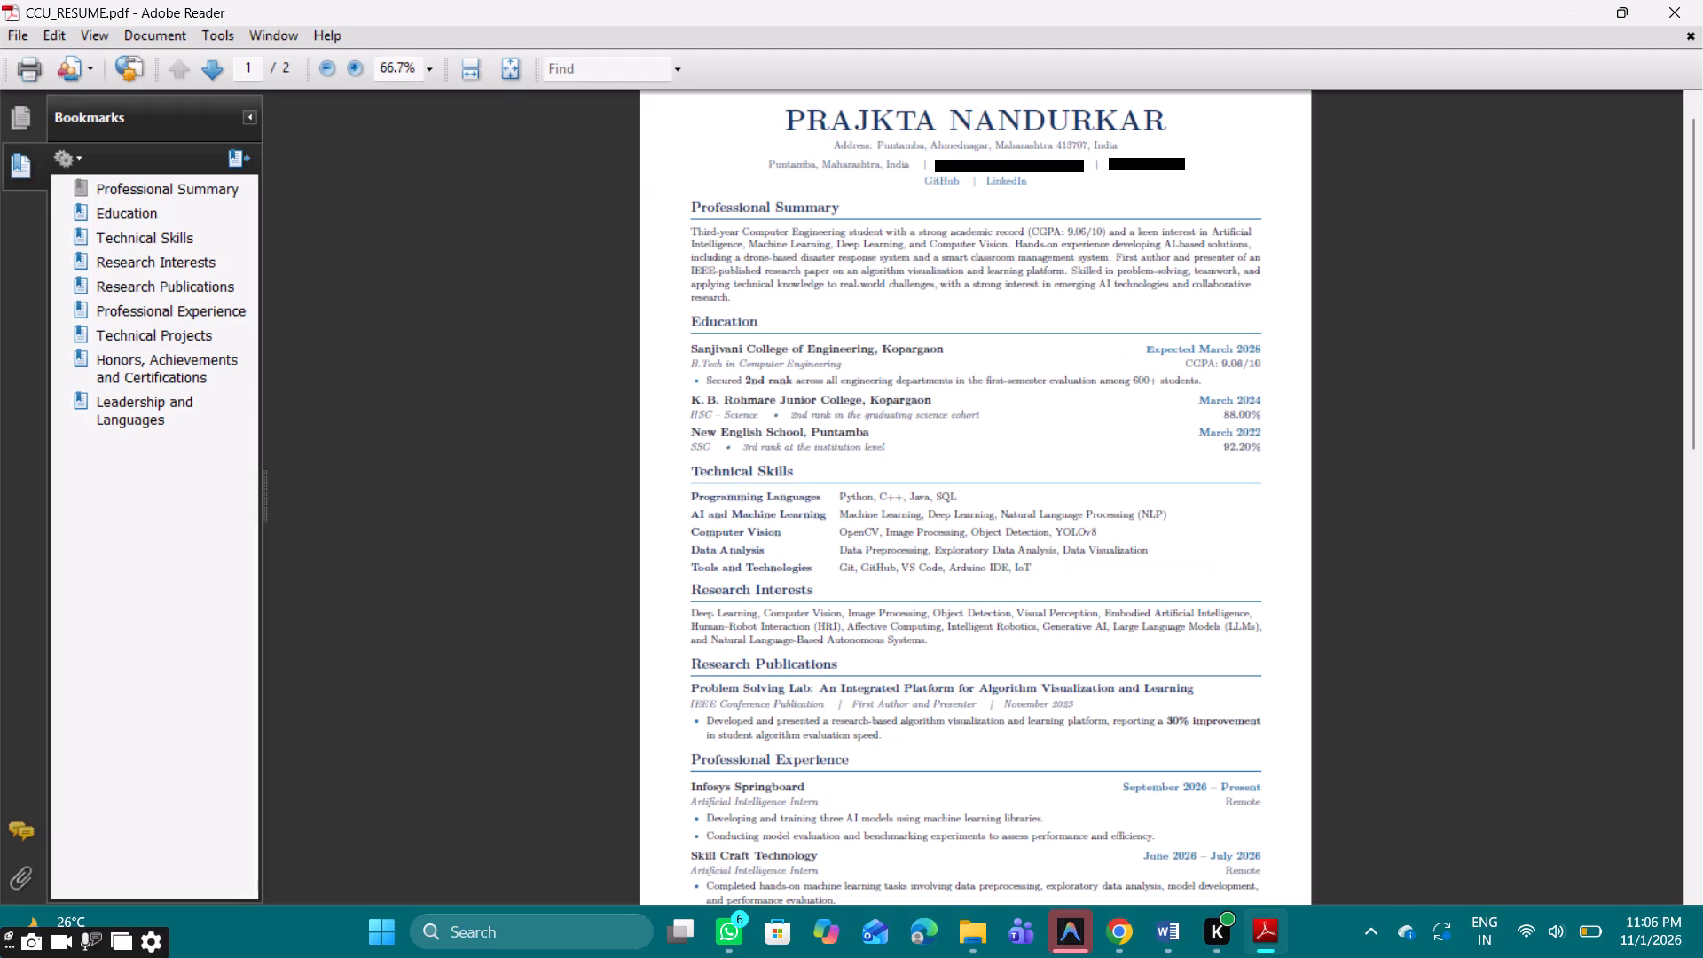
{"action": "scroll", "coordinate": [830, 310], "scroll_direction": "up", "scroll_amount": 1, "text": "ctrl"}
{"action": "scroll", "coordinate": [841, 291], "scroll_direction": "up", "scroll_amount": 3}
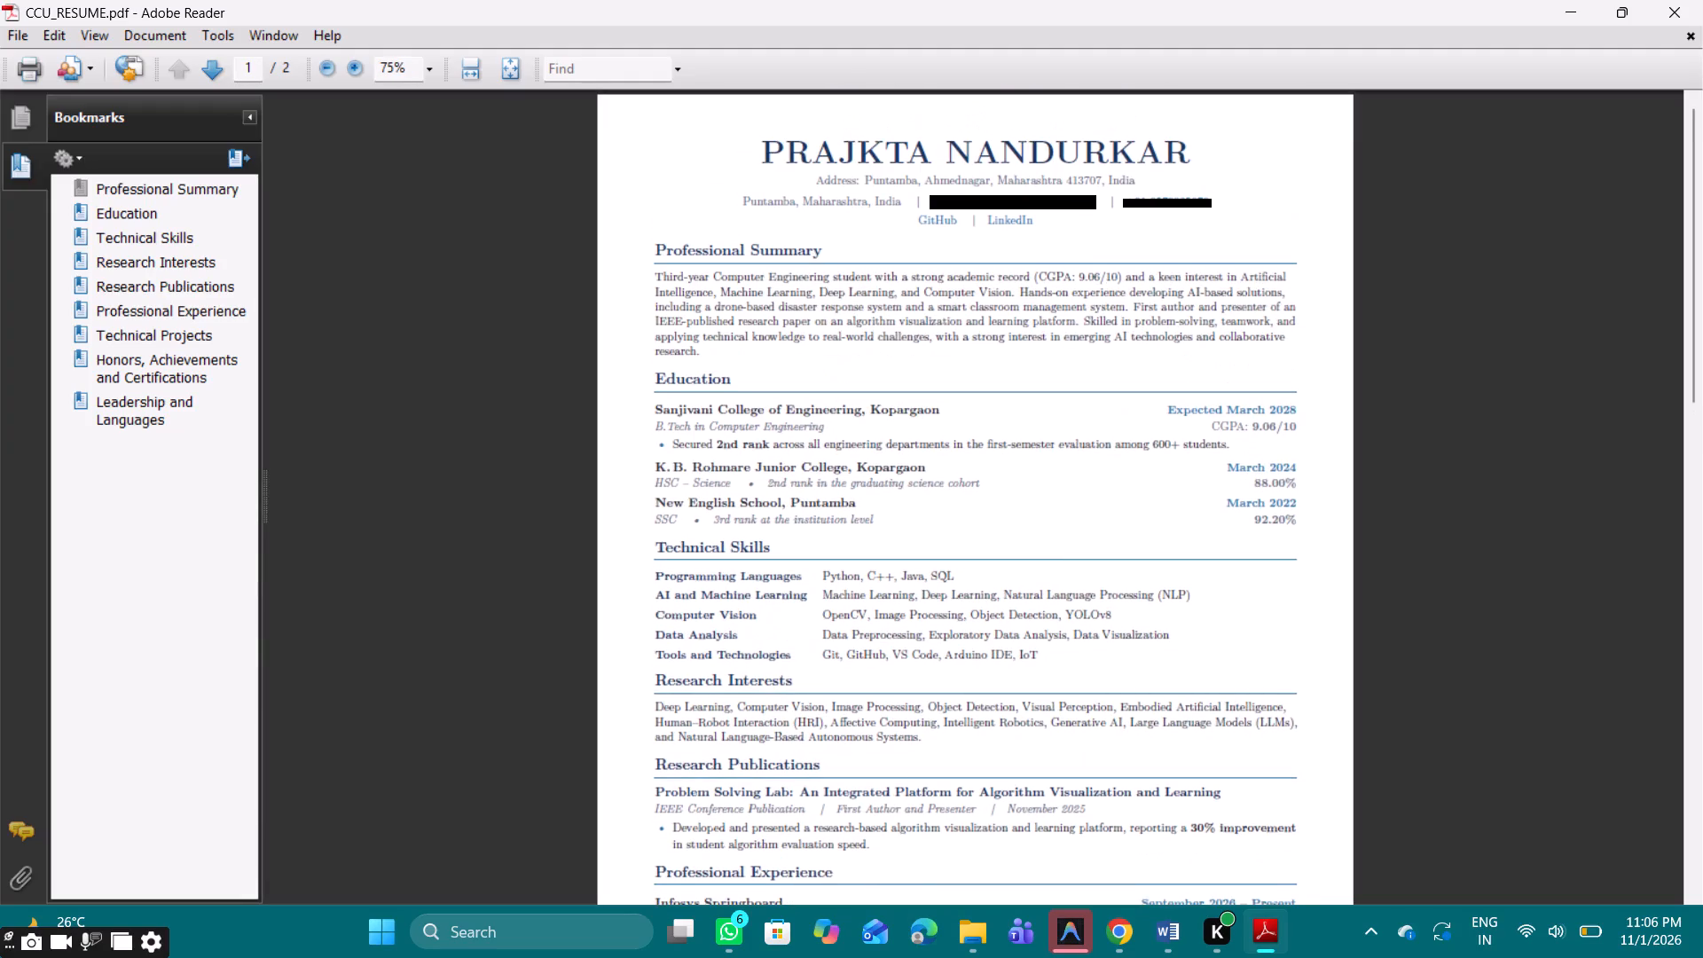
{"action": "scroll", "coordinate": [841, 291], "scroll_direction": "down", "scroll_amount": 2}
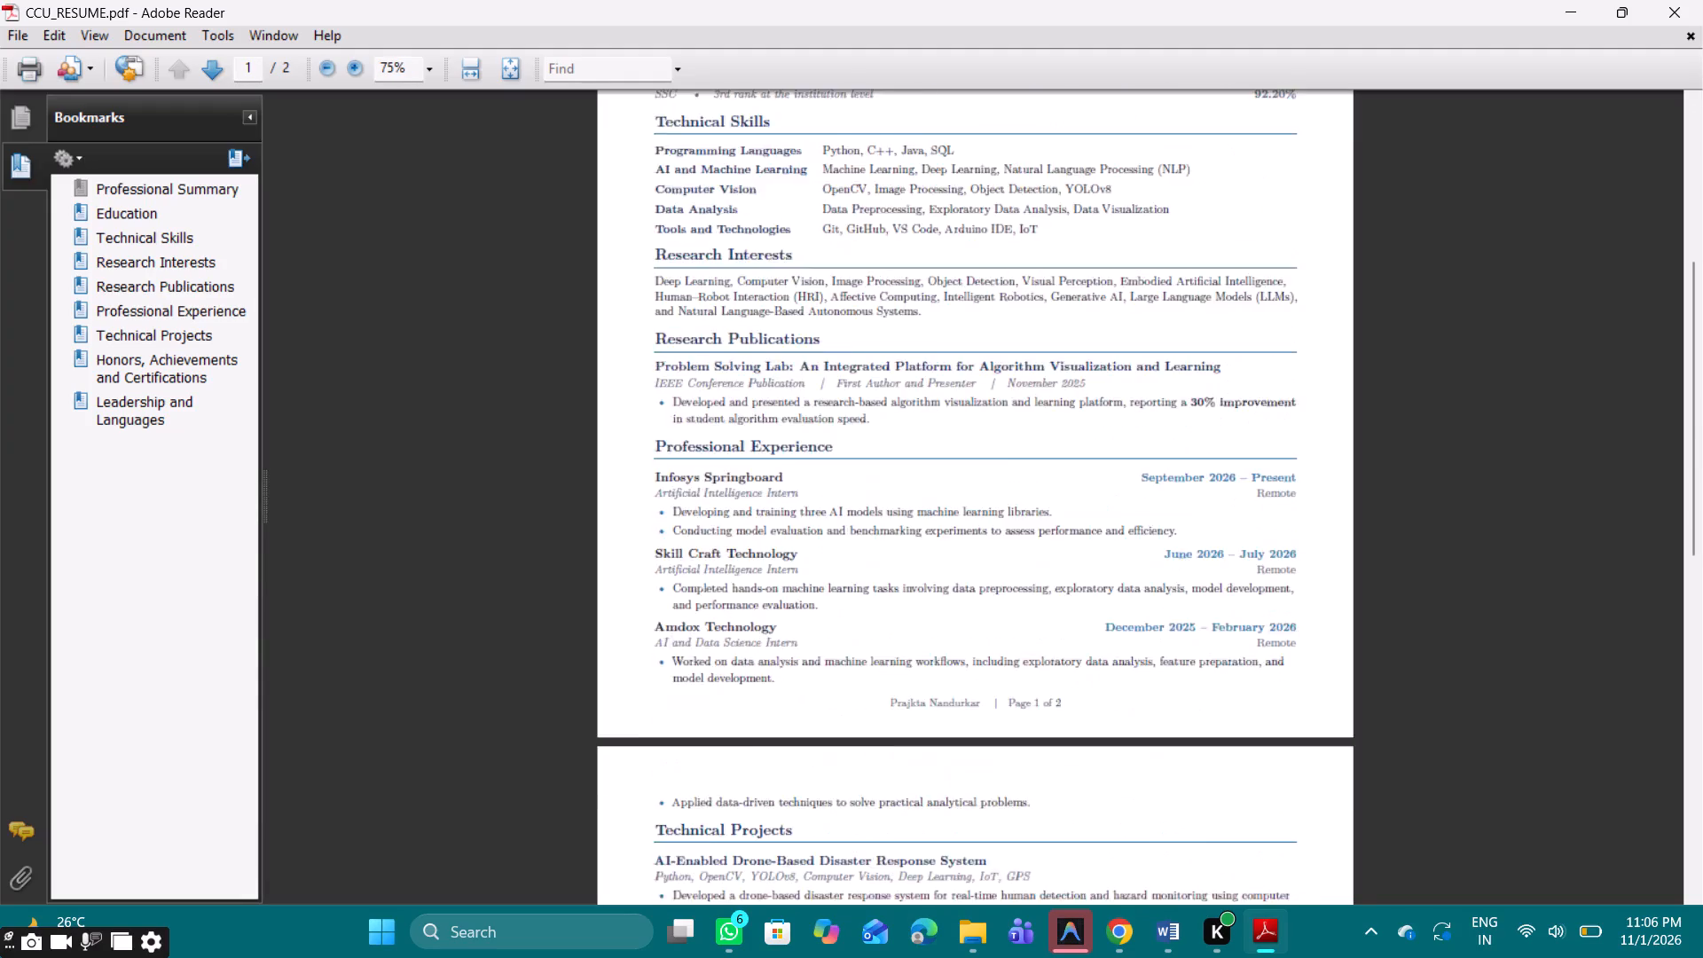
{"action": "scroll", "coordinate": [841, 291], "scroll_direction": "down", "scroll_amount": 3}
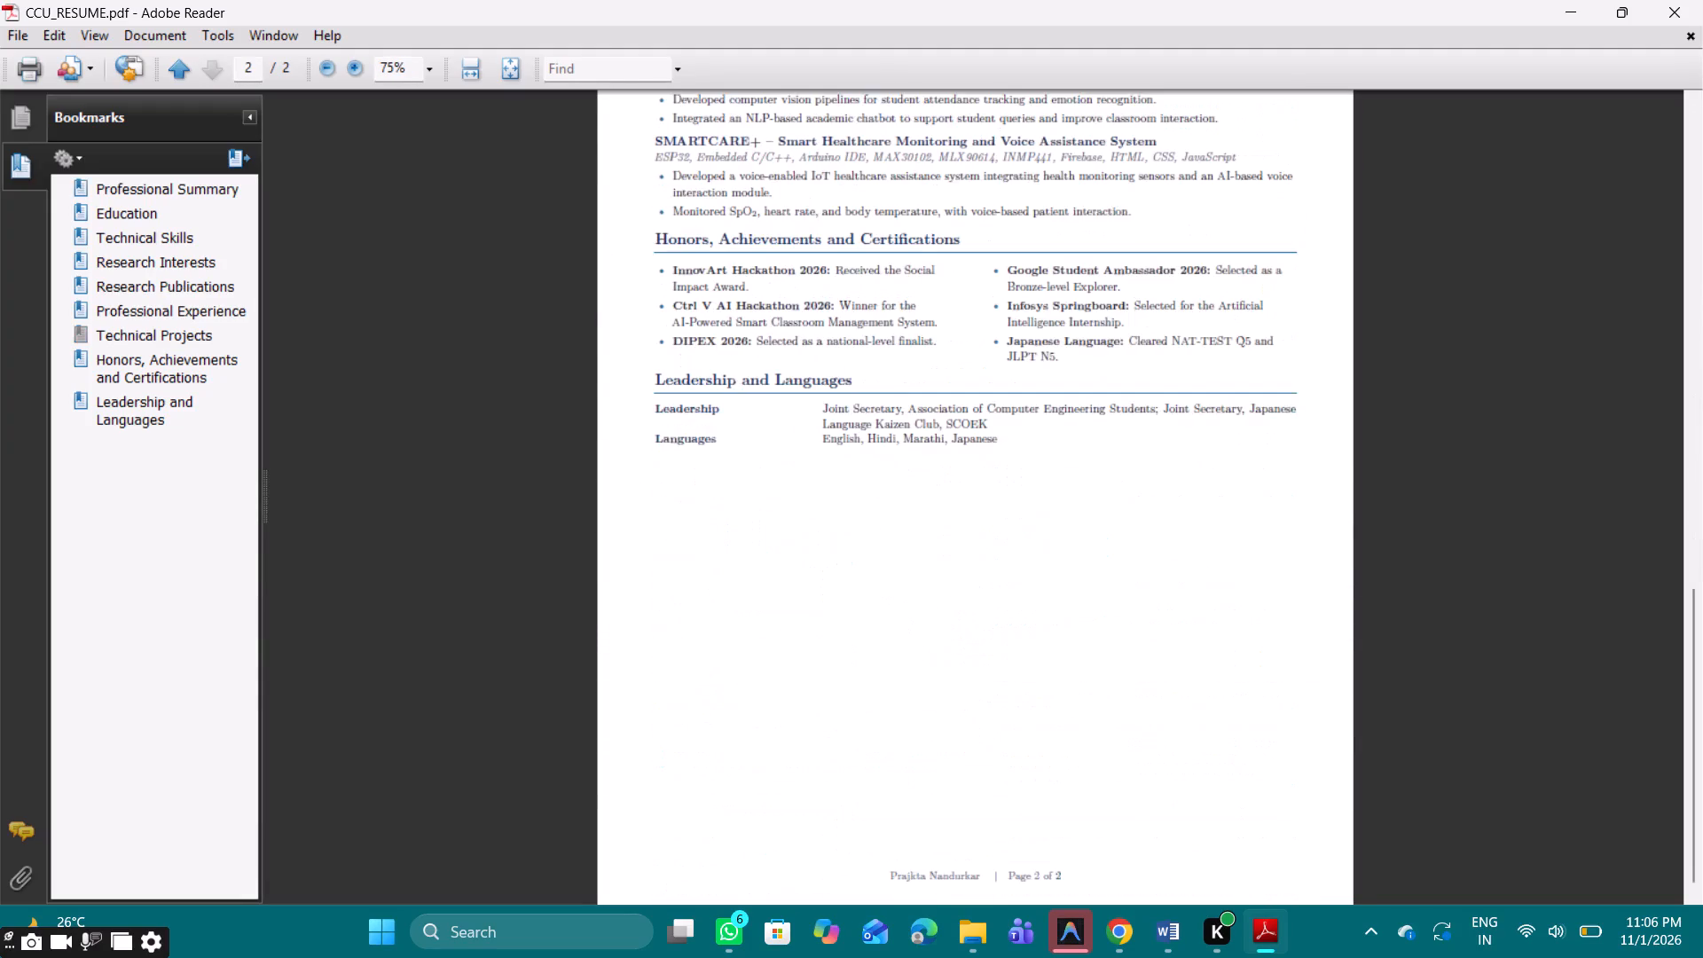
{"action": "scroll", "coordinate": [841, 291], "scroll_direction": "down", "scroll_amount": 2}
{"action": "scroll", "coordinate": [841, 291], "scroll_direction": "up", "scroll_amount": 1}
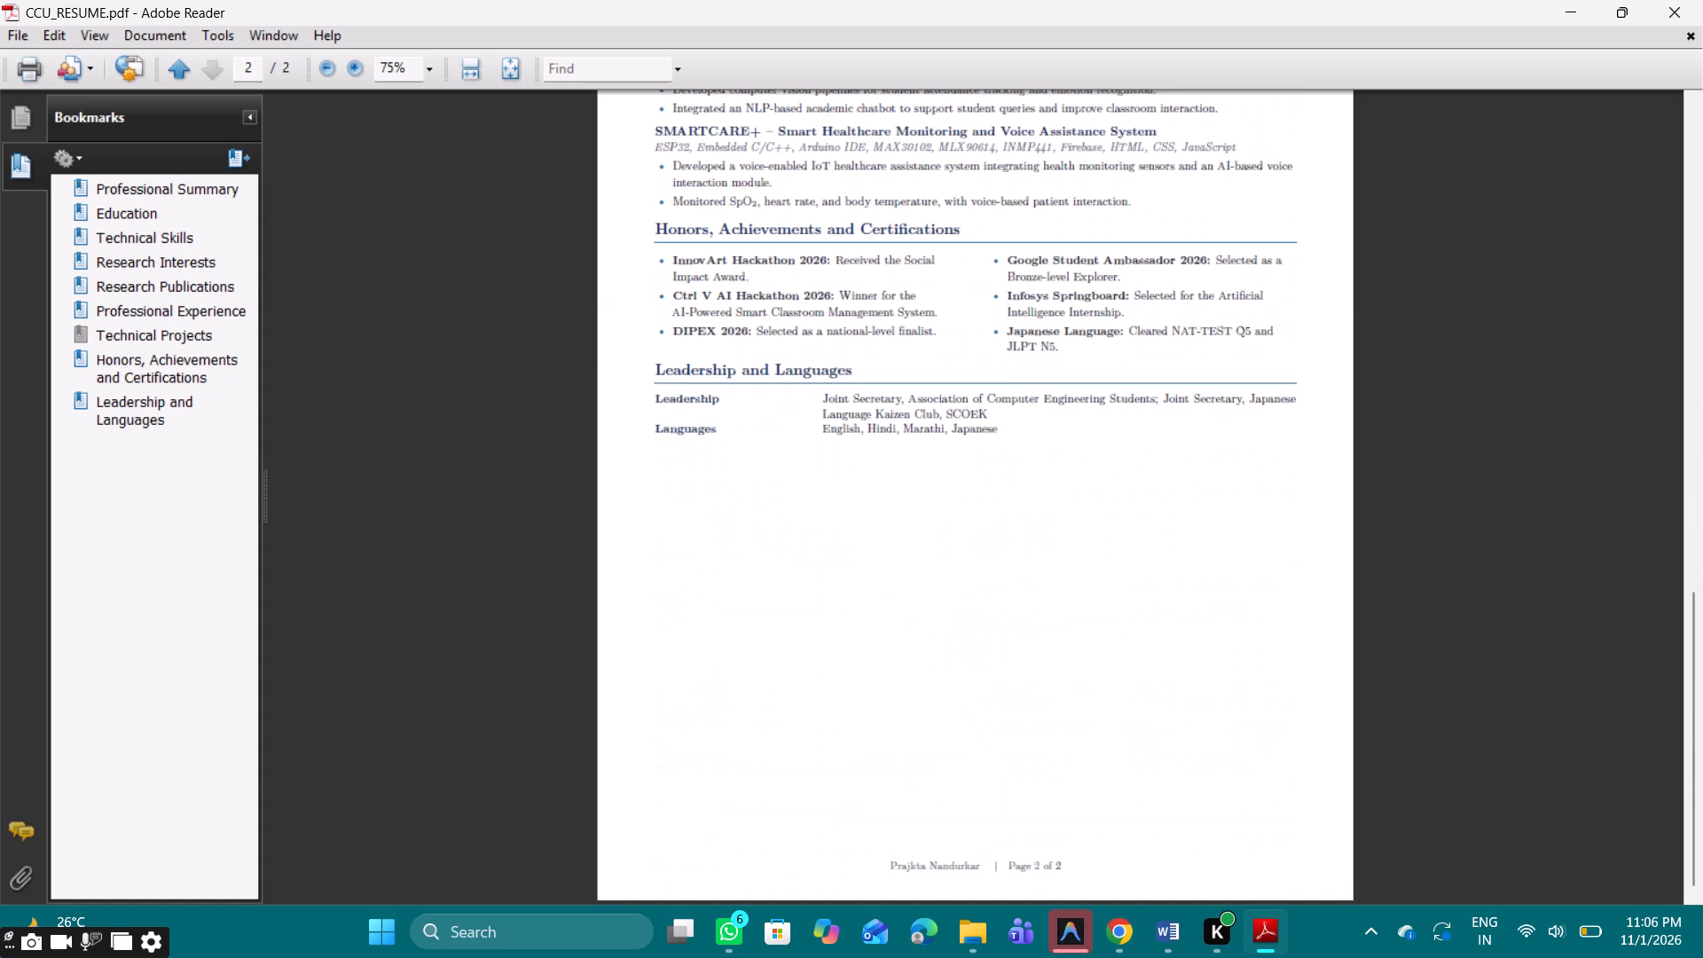
{"action": "scroll", "coordinate": [841, 291], "scroll_direction": "up", "scroll_amount": 2}
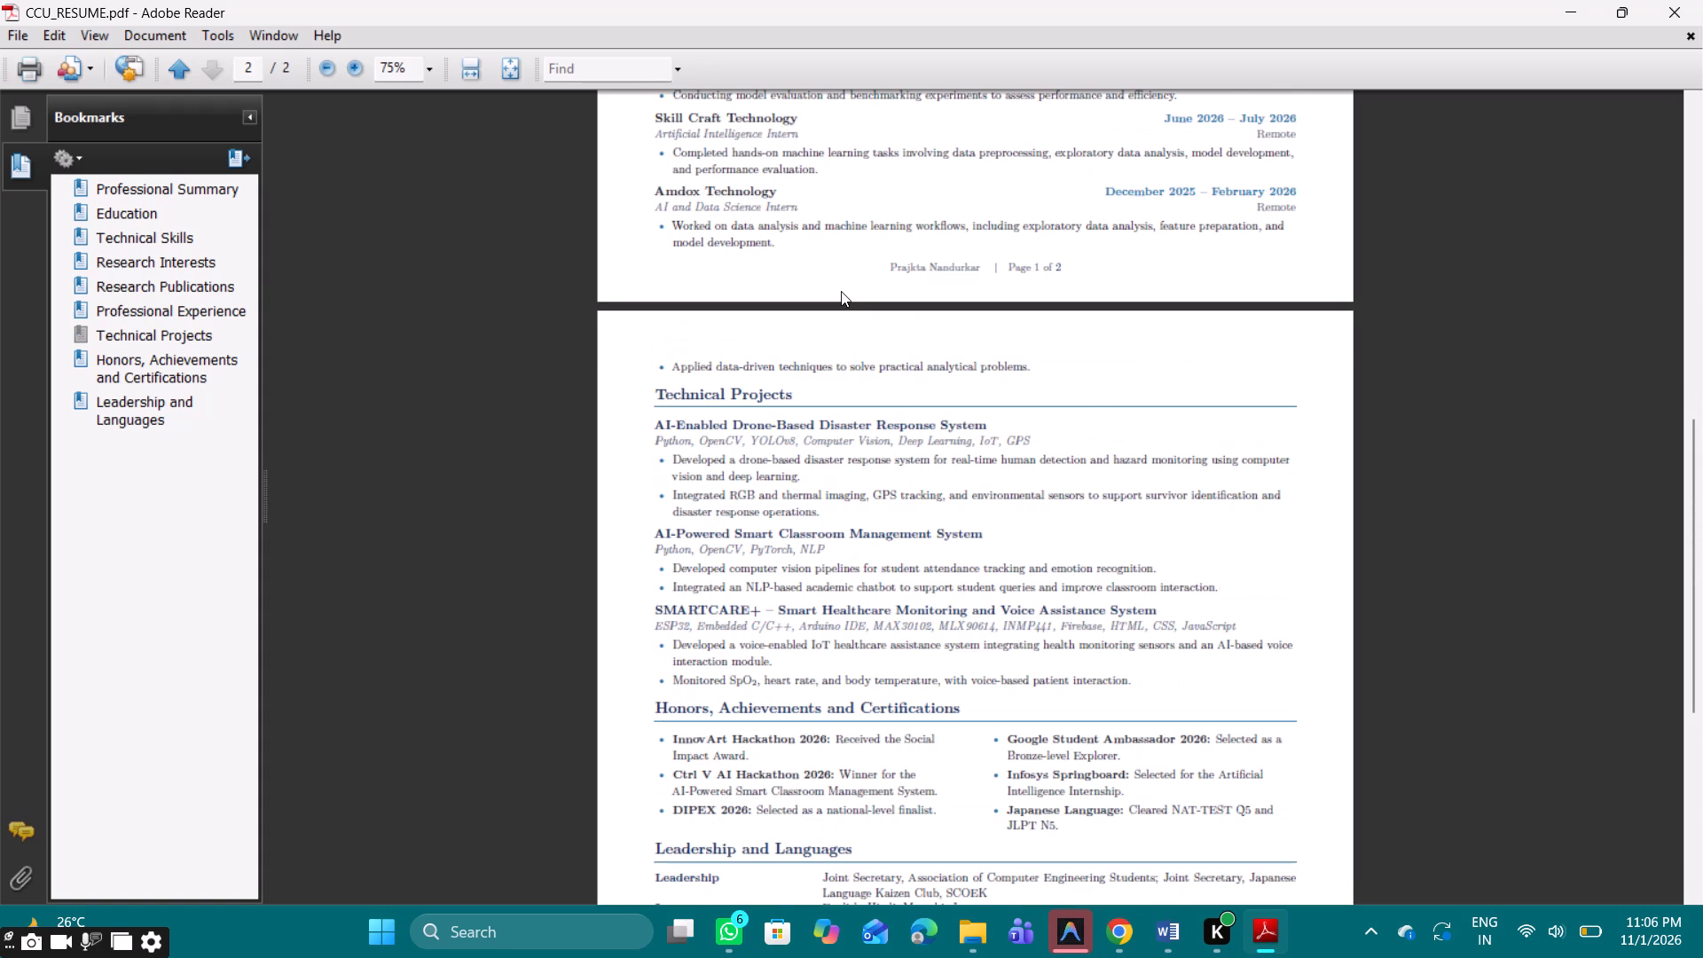
{"action": "scroll", "coordinate": [841, 291], "scroll_direction": "up", "scroll_amount": 1}
{"action": "scroll", "coordinate": [841, 291], "scroll_direction": "down", "scroll_amount": 1}
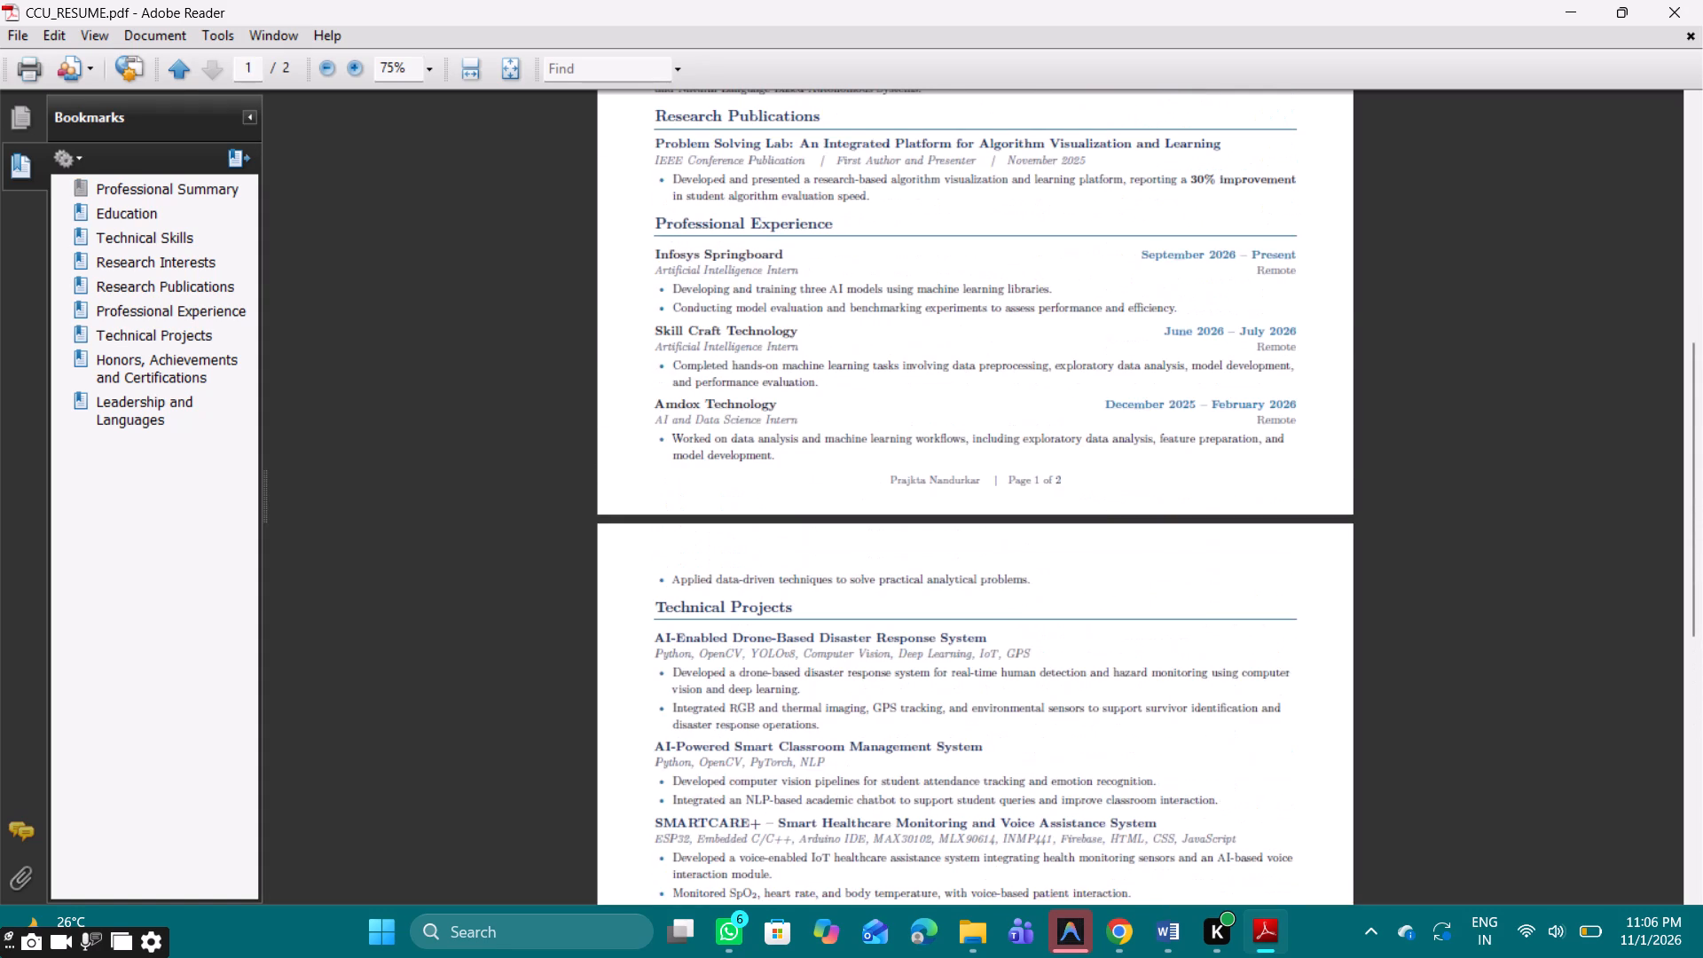
{"action": "scroll", "coordinate": [841, 291], "scroll_direction": "down", "scroll_amount": 1}
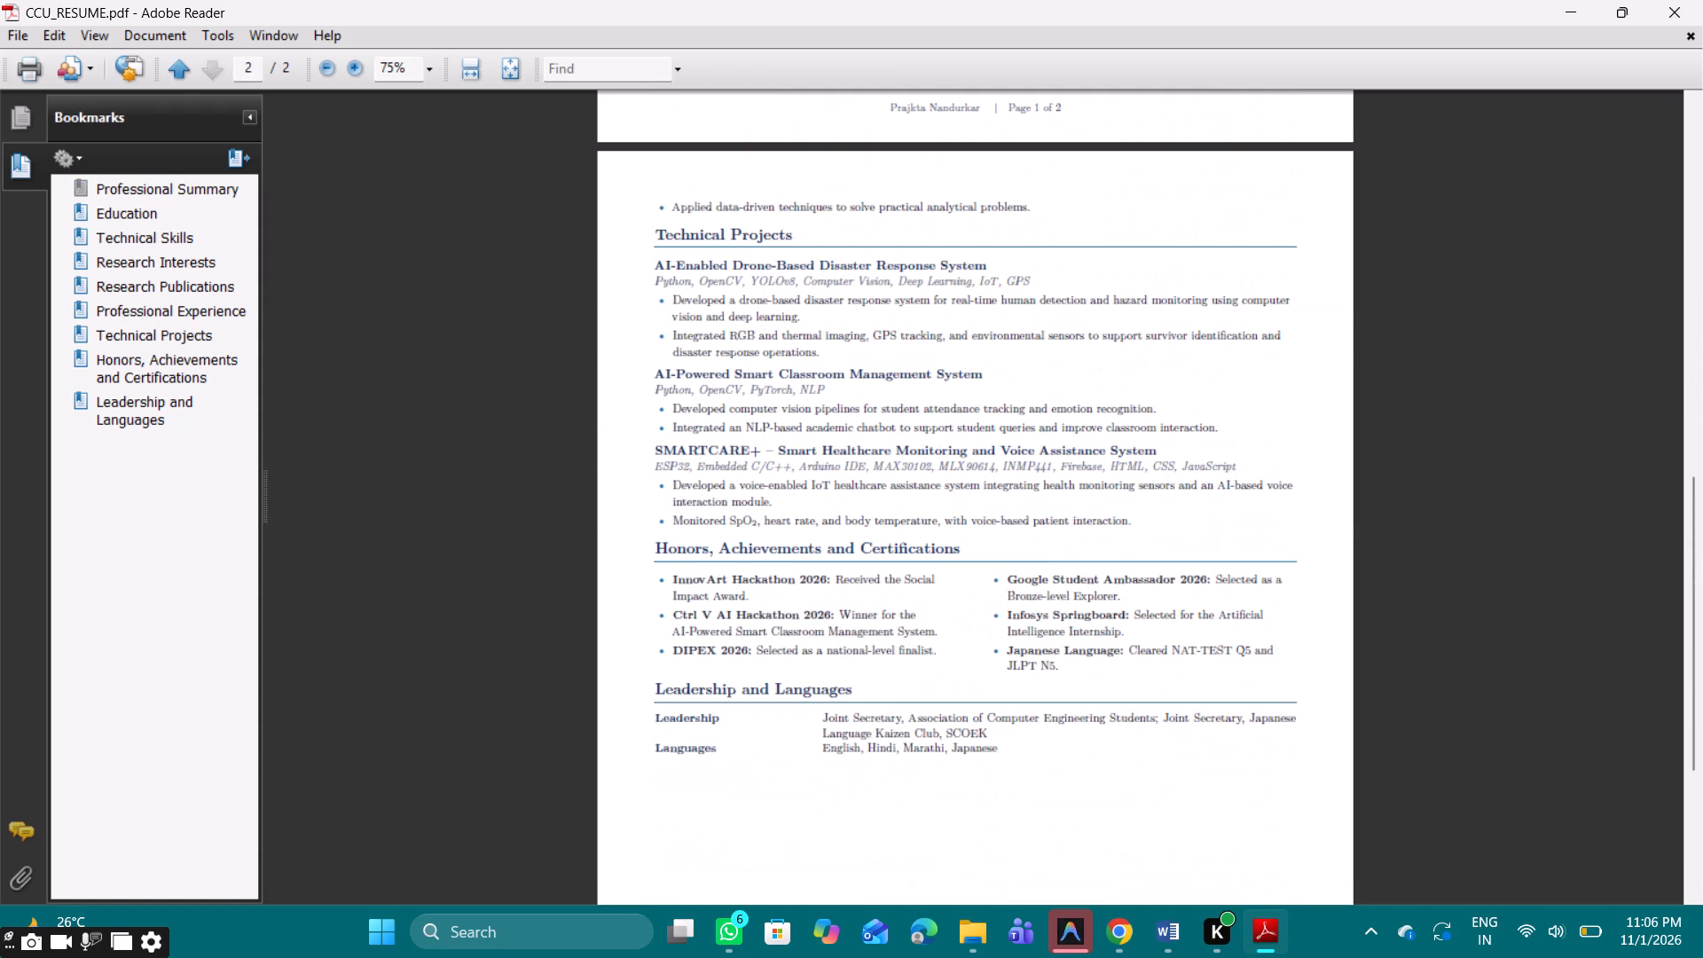
{"action": "scroll", "coordinate": [841, 291], "scroll_direction": "down", "scroll_amount": 5}
{"action": "scroll", "coordinate": [841, 291], "scroll_direction": "up", "scroll_amount": 1}
{"action": "scroll", "coordinate": [841, 291], "scroll_direction": "down", "scroll_amount": 1}
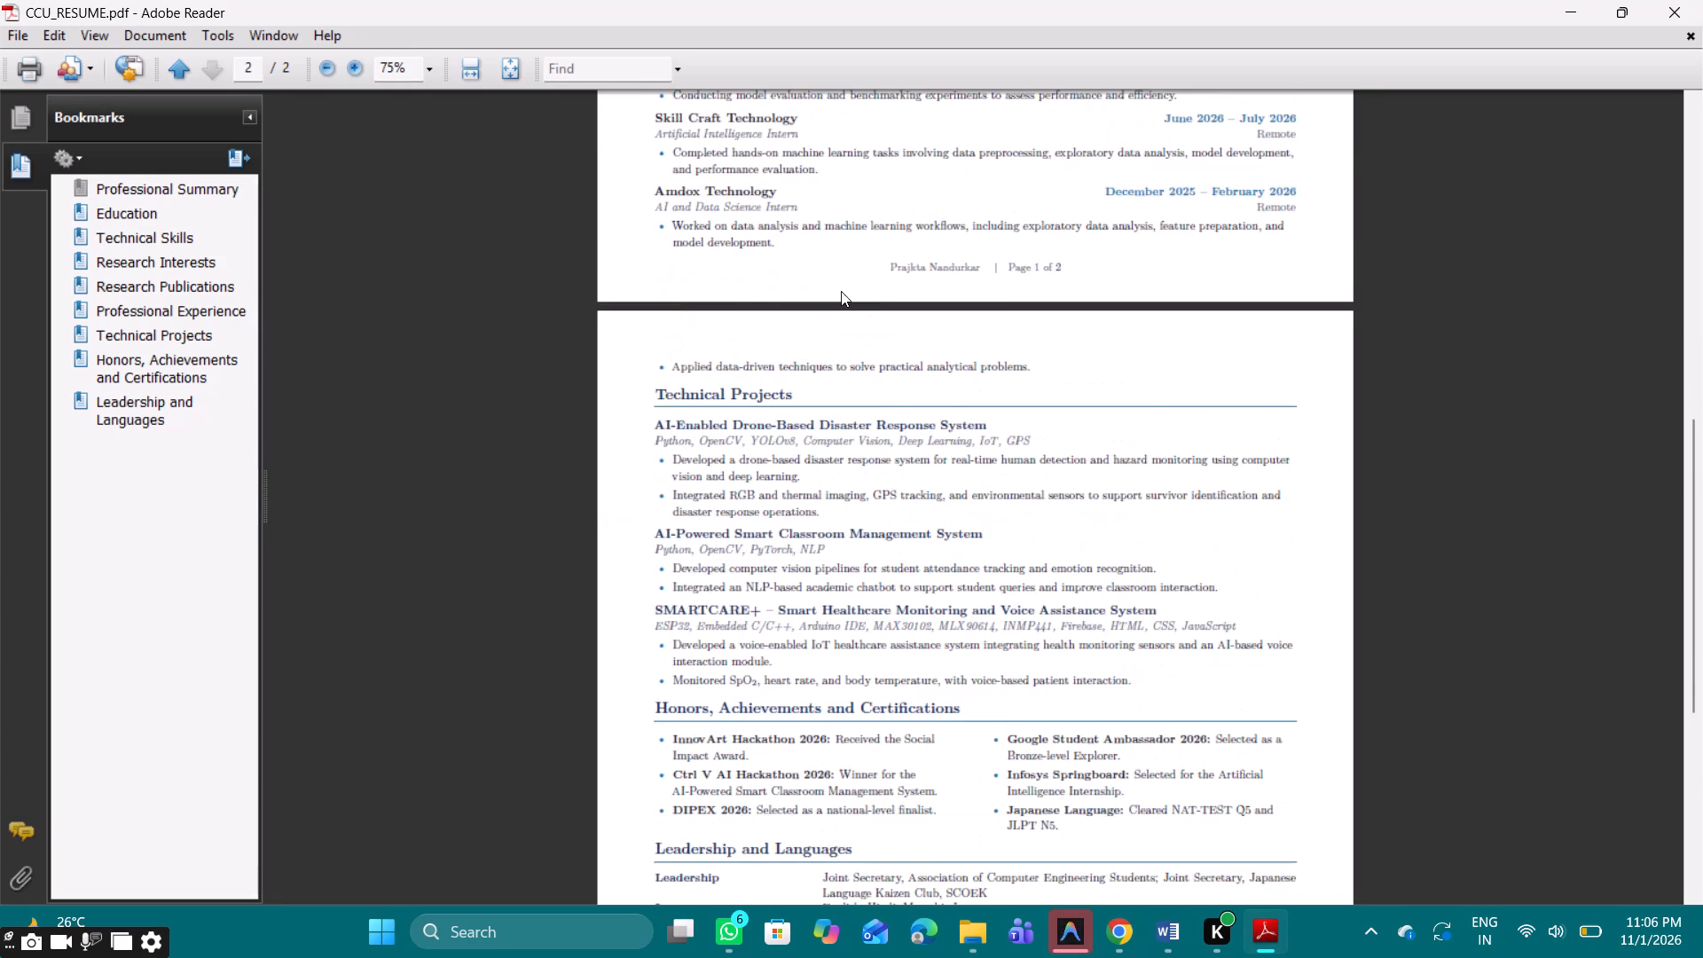
{"action": "scroll", "coordinate": [841, 291], "scroll_direction": "down", "scroll_amount": 2}
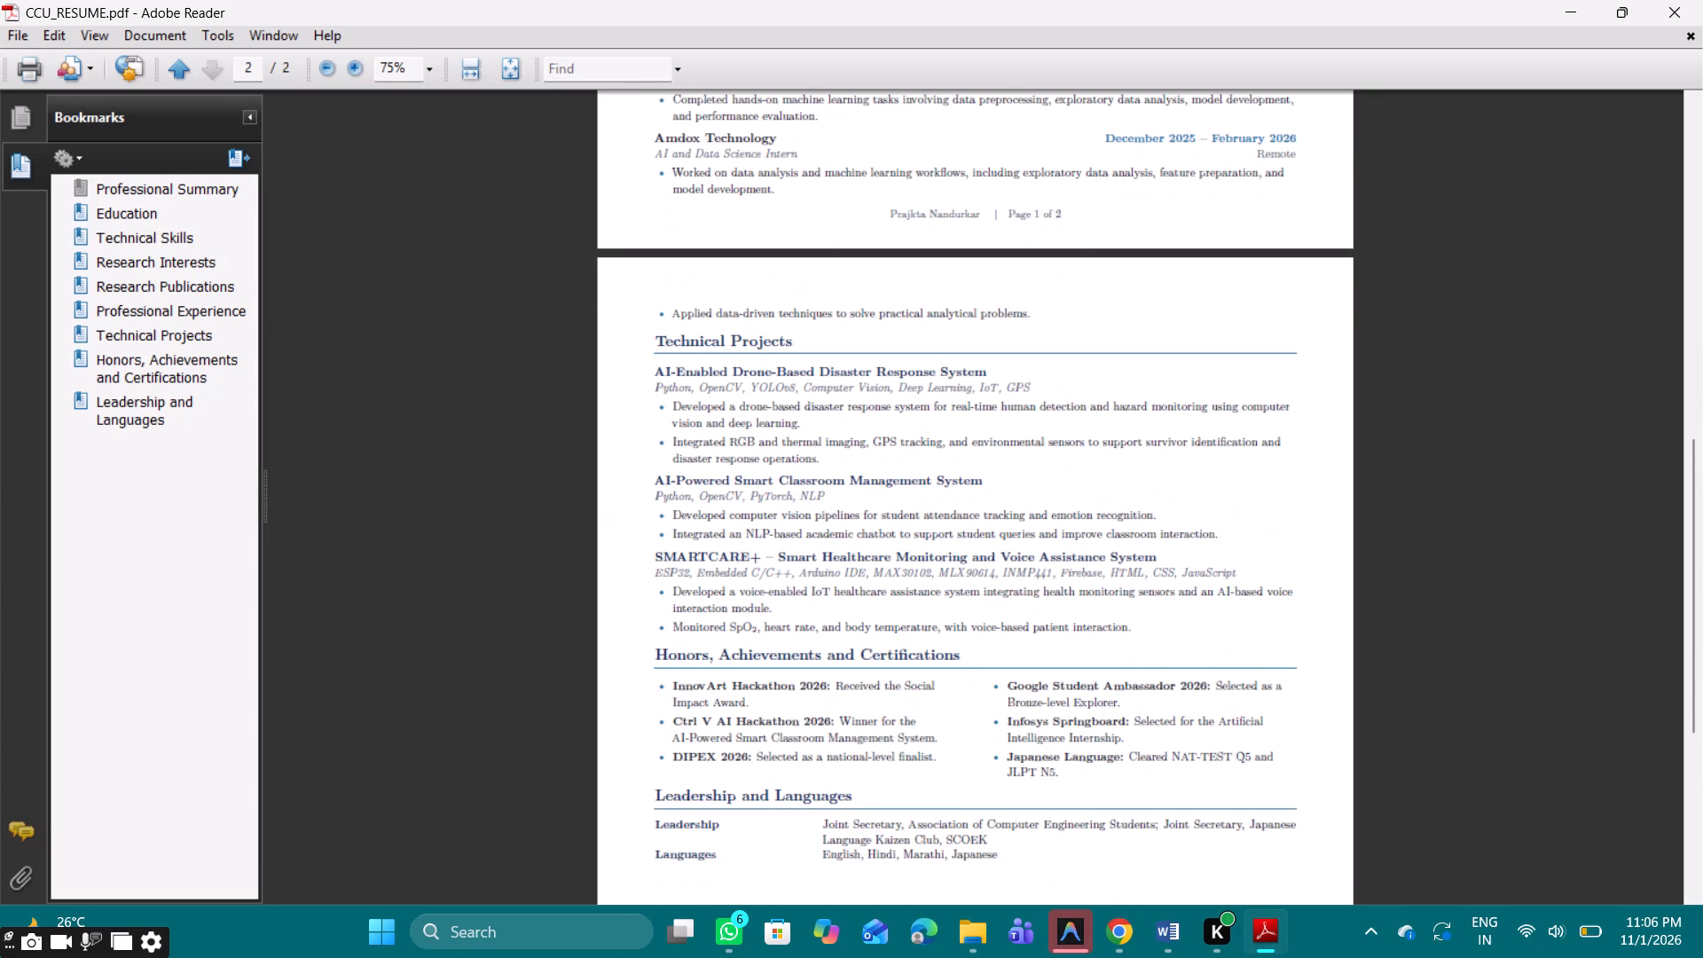
{"action": "scroll", "coordinate": [841, 291], "scroll_direction": "down", "scroll_amount": 2}
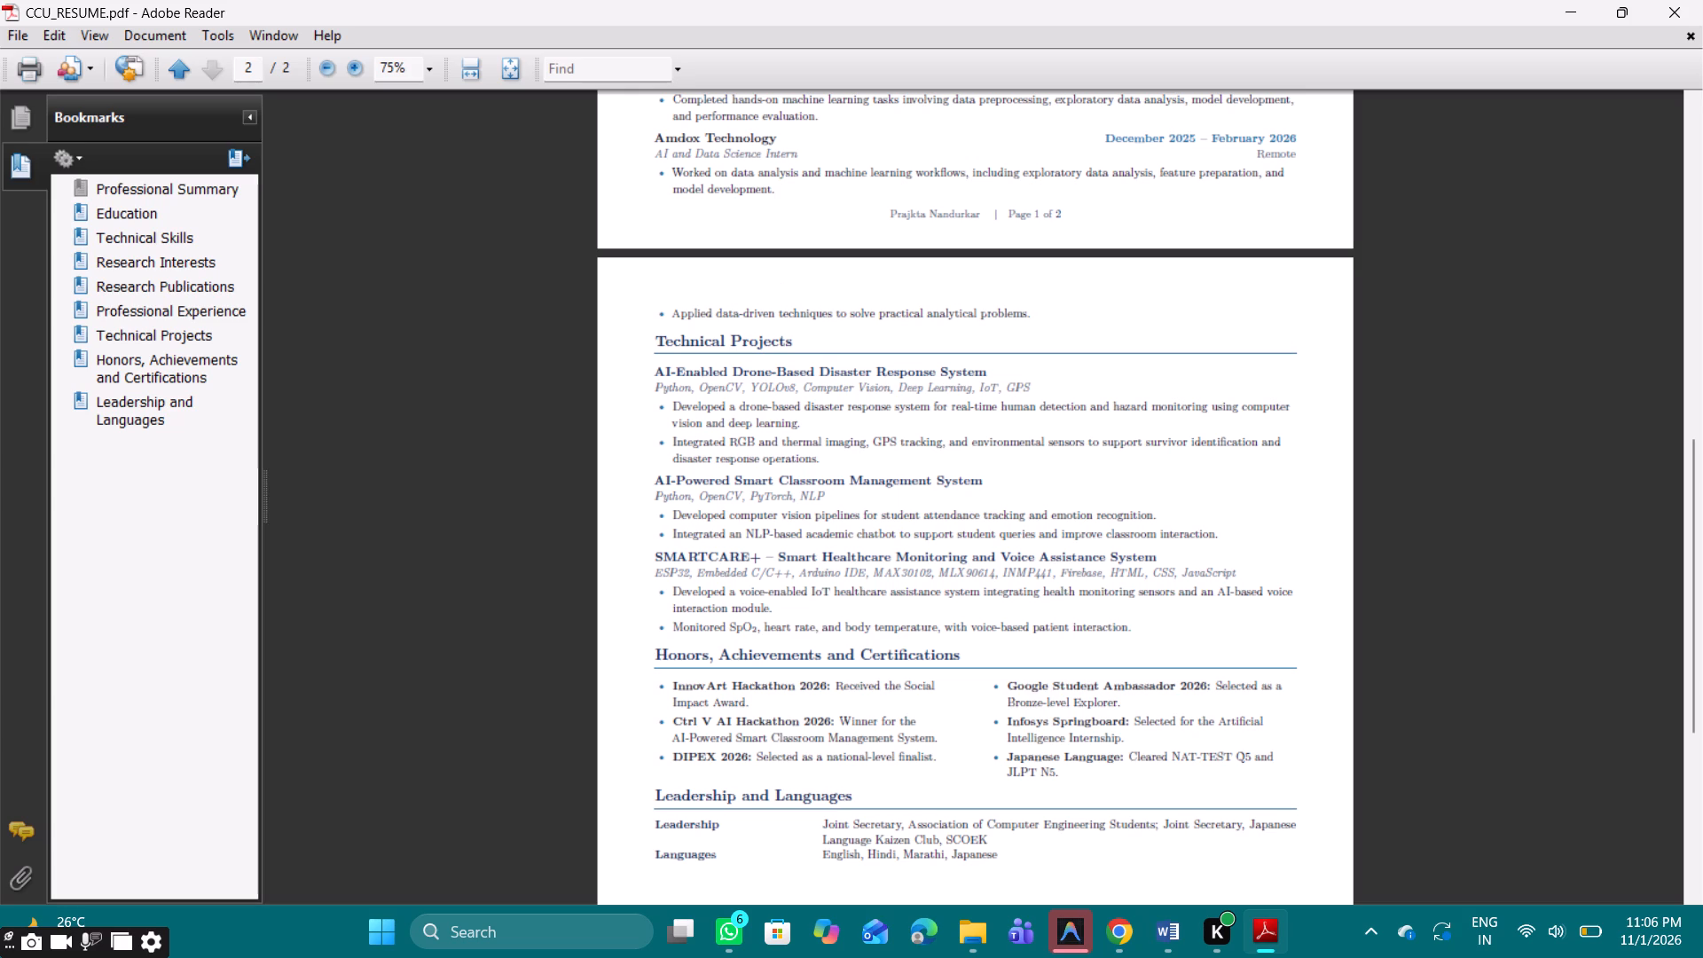
{"action": "scroll", "coordinate": [774, 297], "scroll_direction": "up", "scroll_amount": 3}
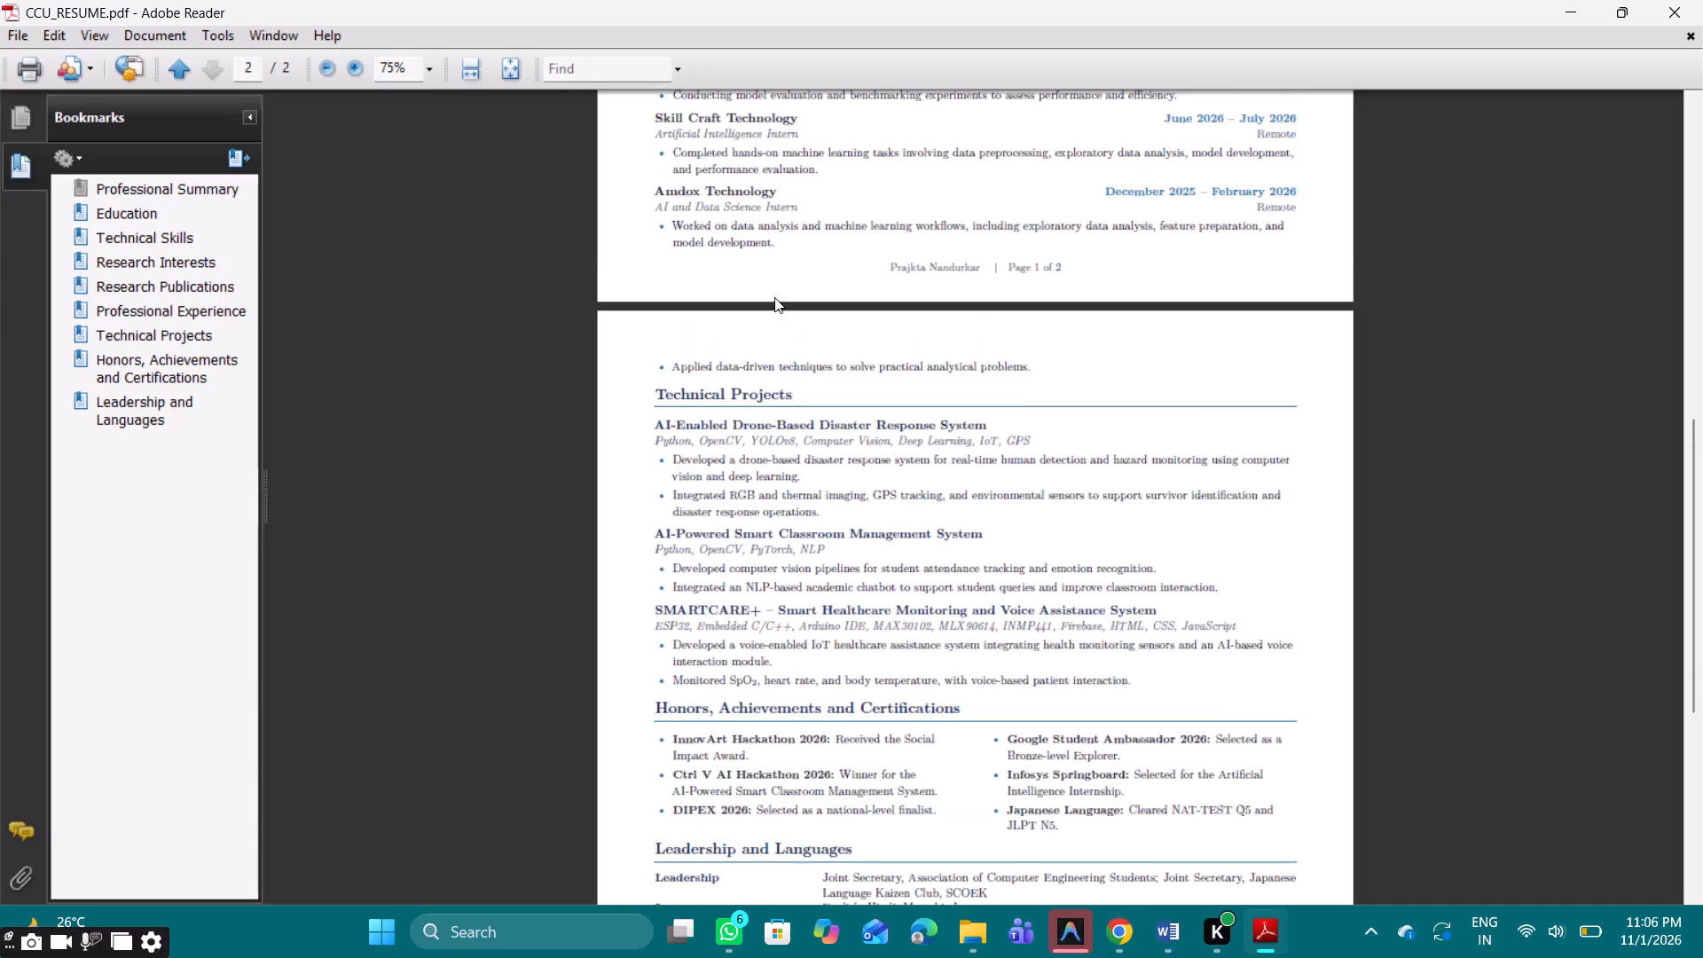
{"action": "scroll", "coordinate": [774, 297], "scroll_direction": "up", "scroll_amount": 4}
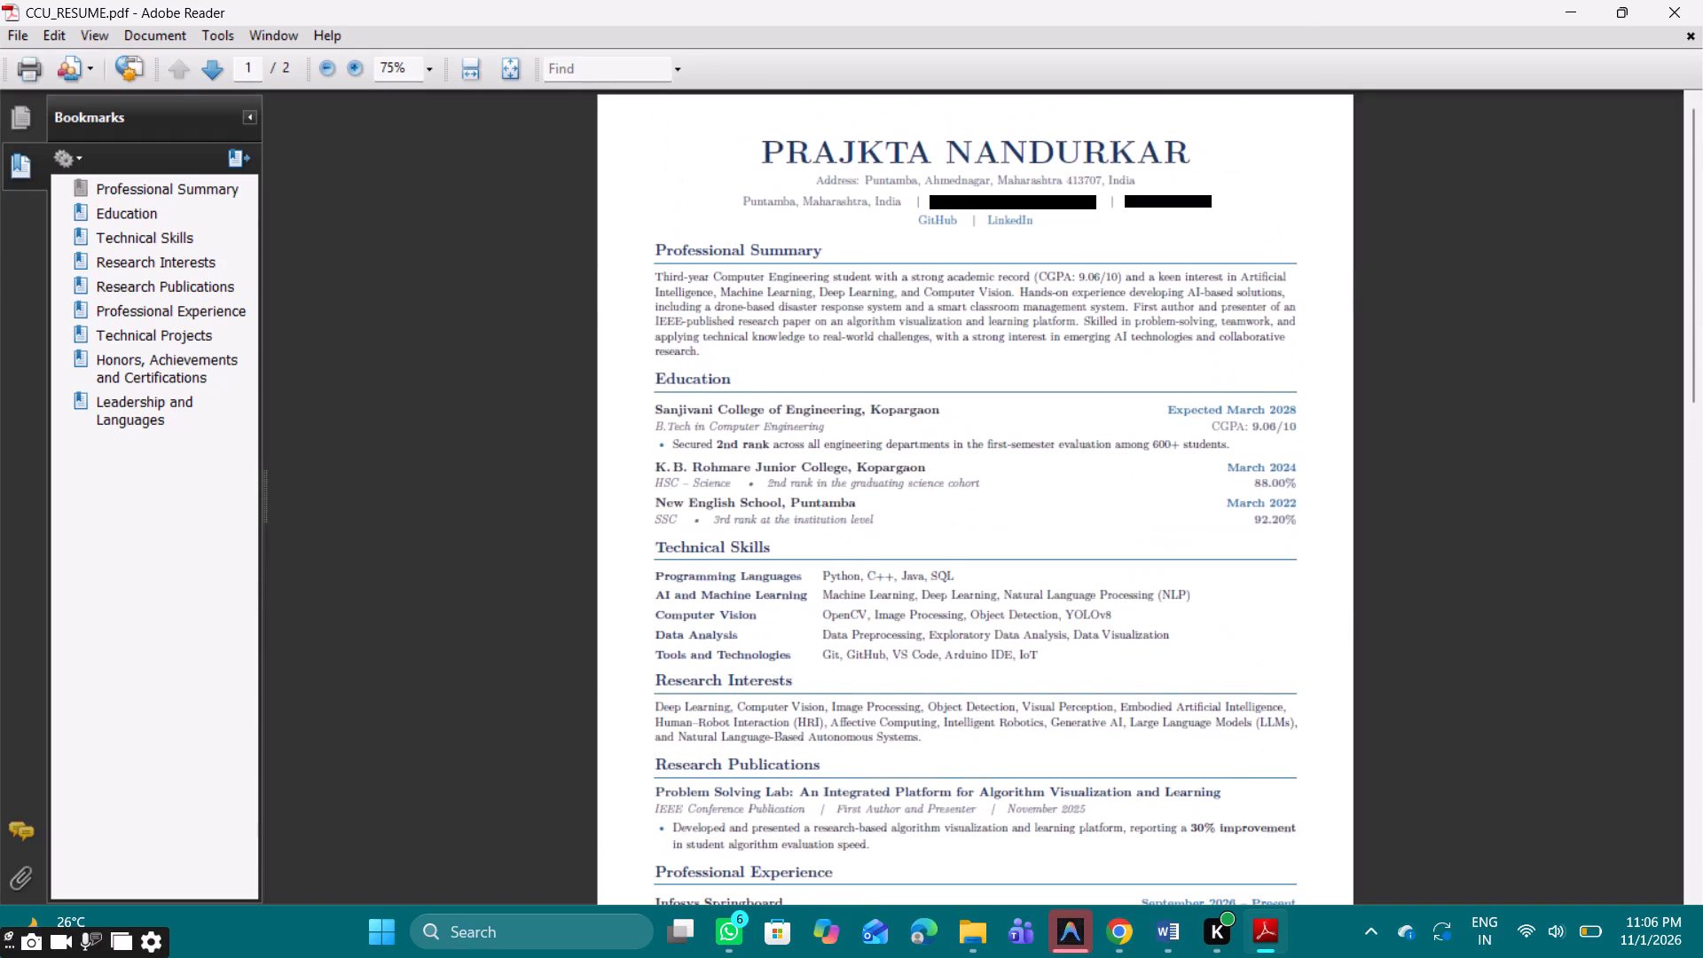
Test the LinkedIn link in the resume header by allowing it to open in the browser, and close the browser window.
{"action": "left_click", "coordinate": [1001, 218]}
{"action": "left_click", "coordinate": [862, 531]}
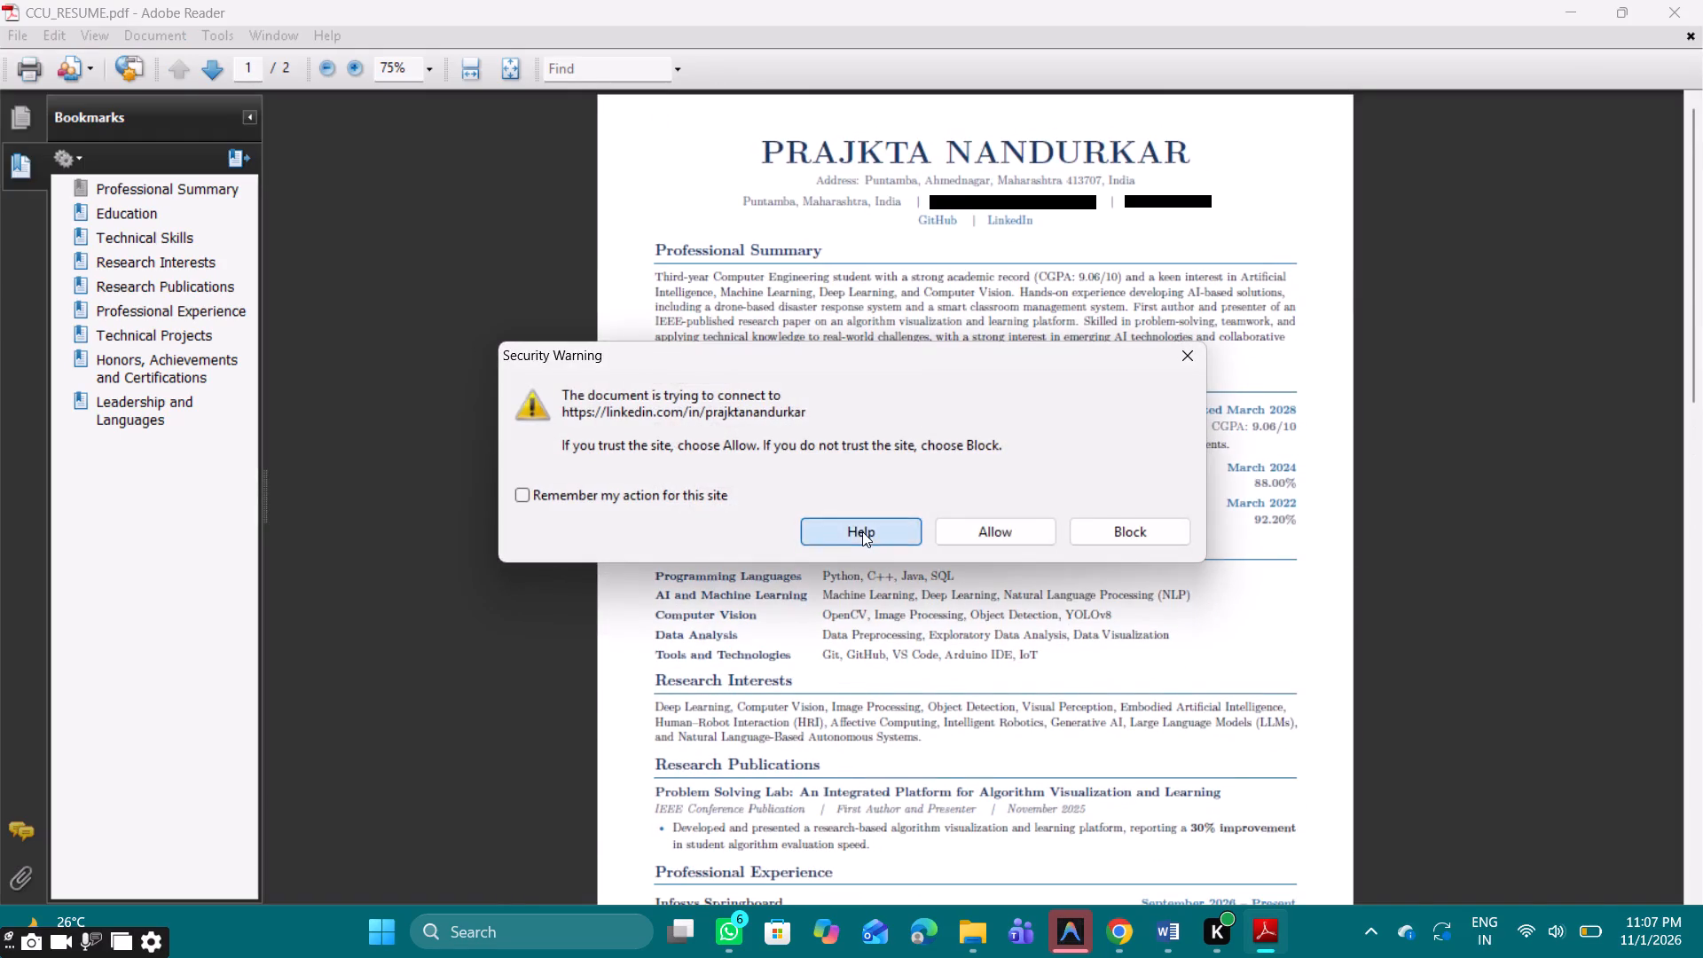
{"action": "left_click", "coordinate": [947, 531]}
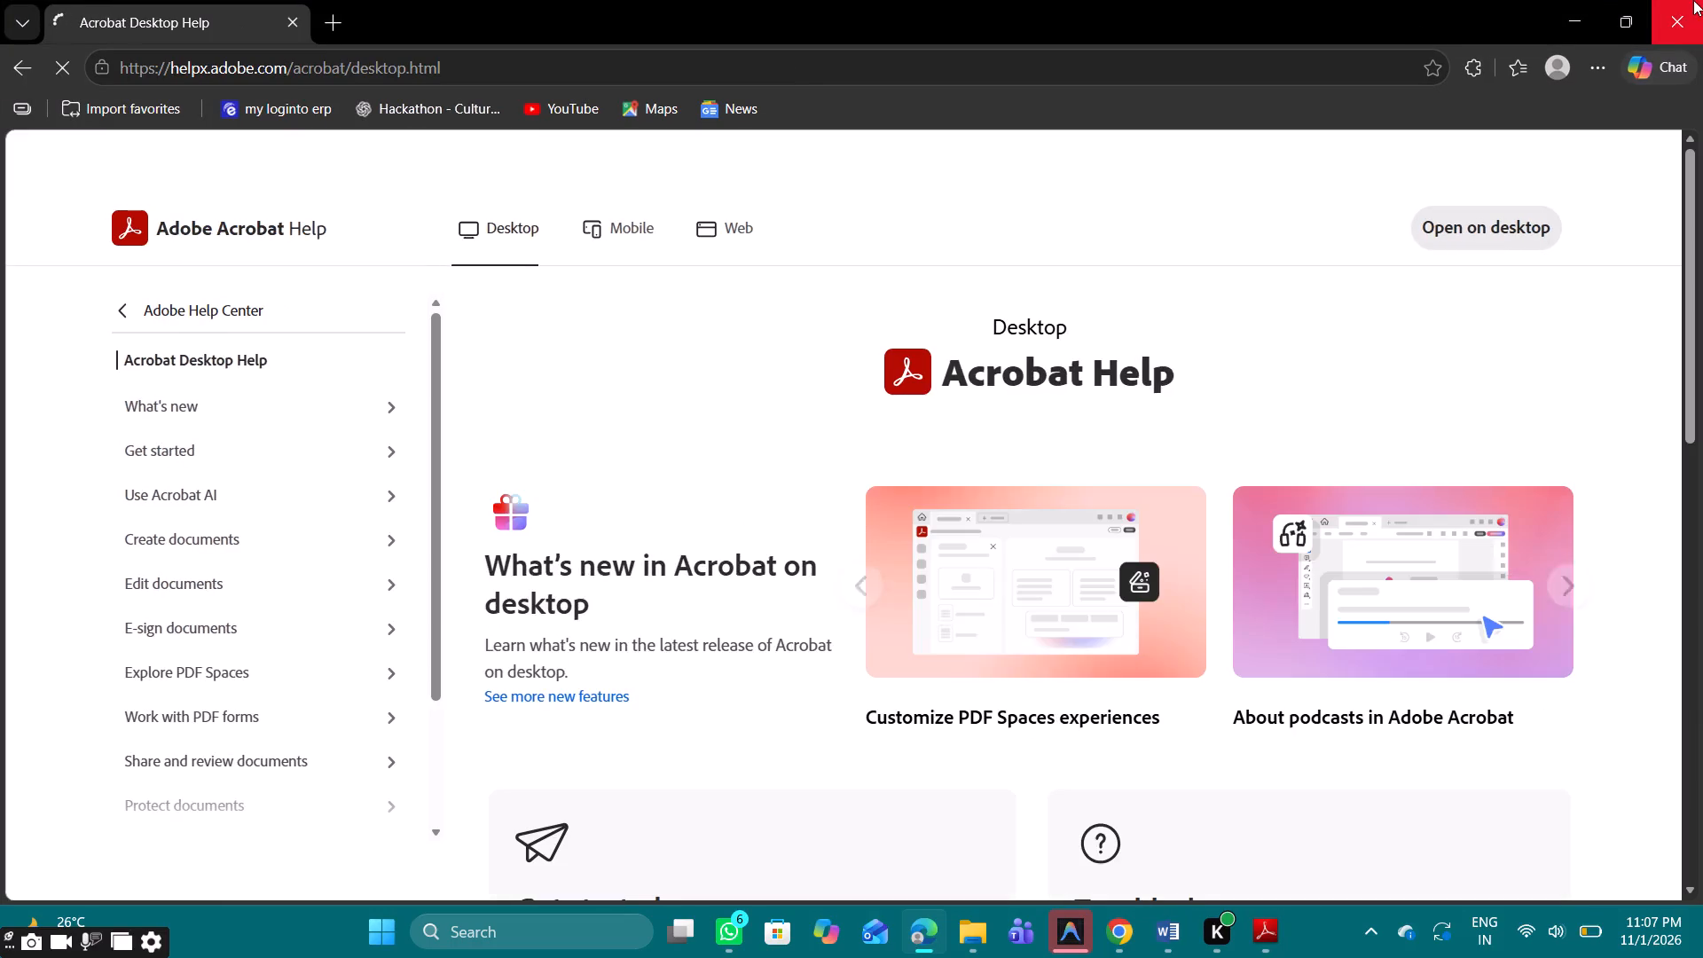
{"action": "left_click", "coordinate": [1693, 0]}
{"action": "left_click", "coordinate": [1024, 536]}
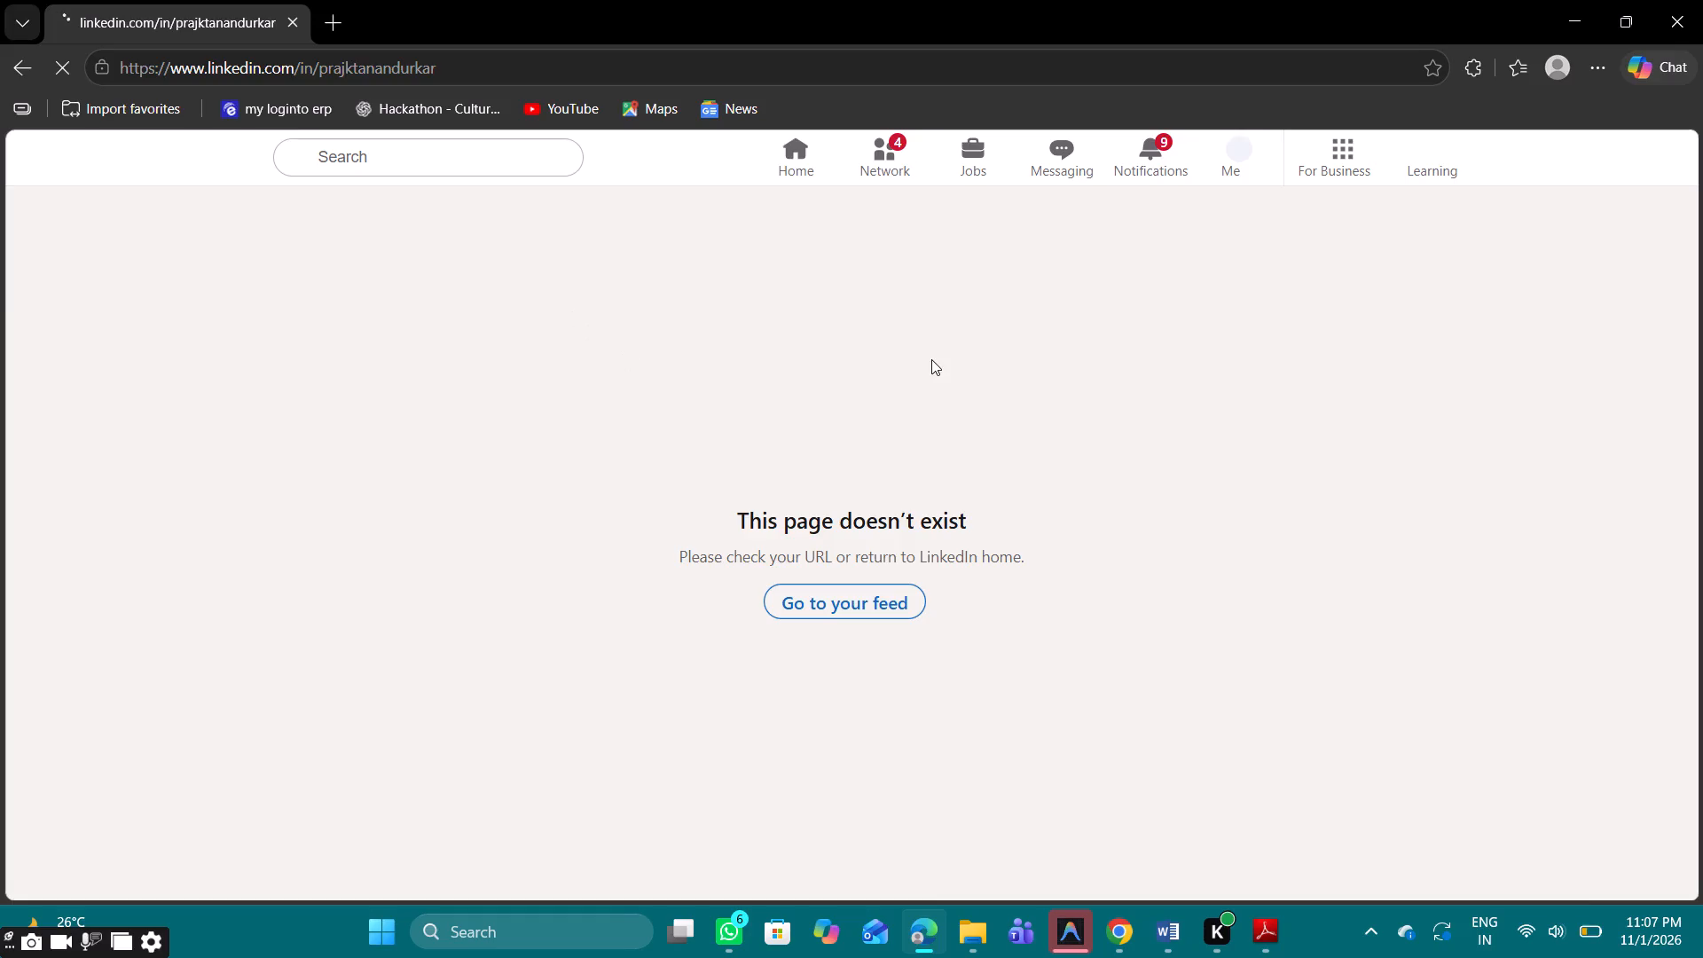
{"action": "left_click", "coordinate": [1702, 0]}
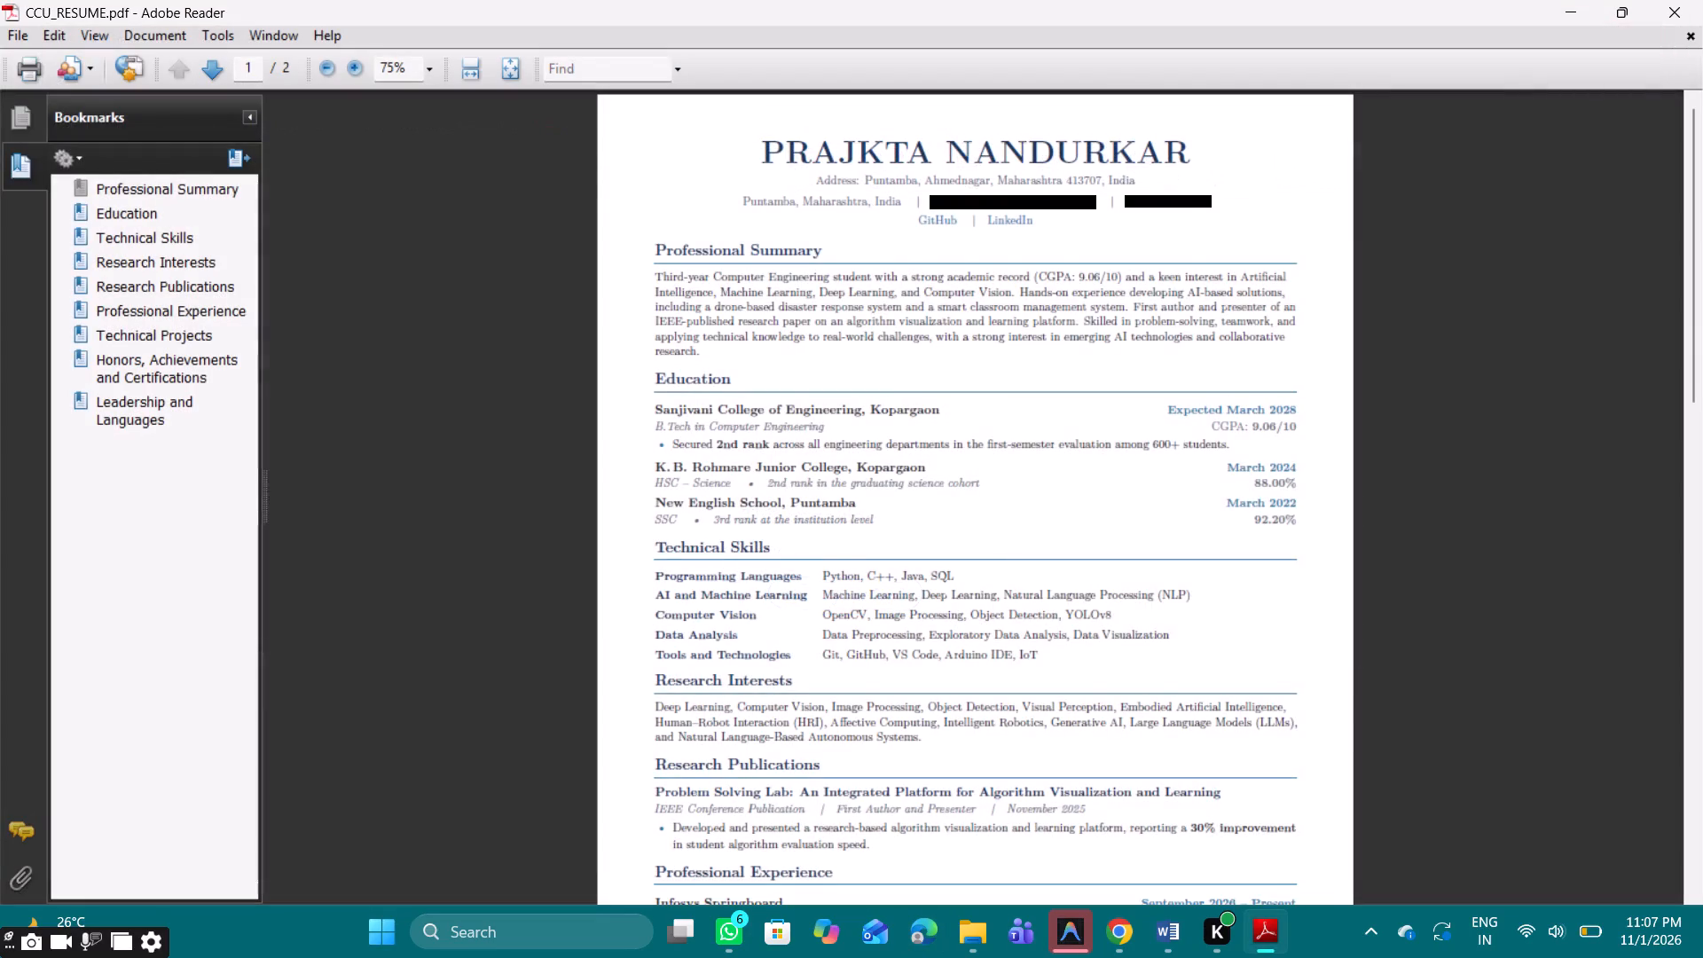
{"action": "left_click", "coordinate": [1099, 957]}
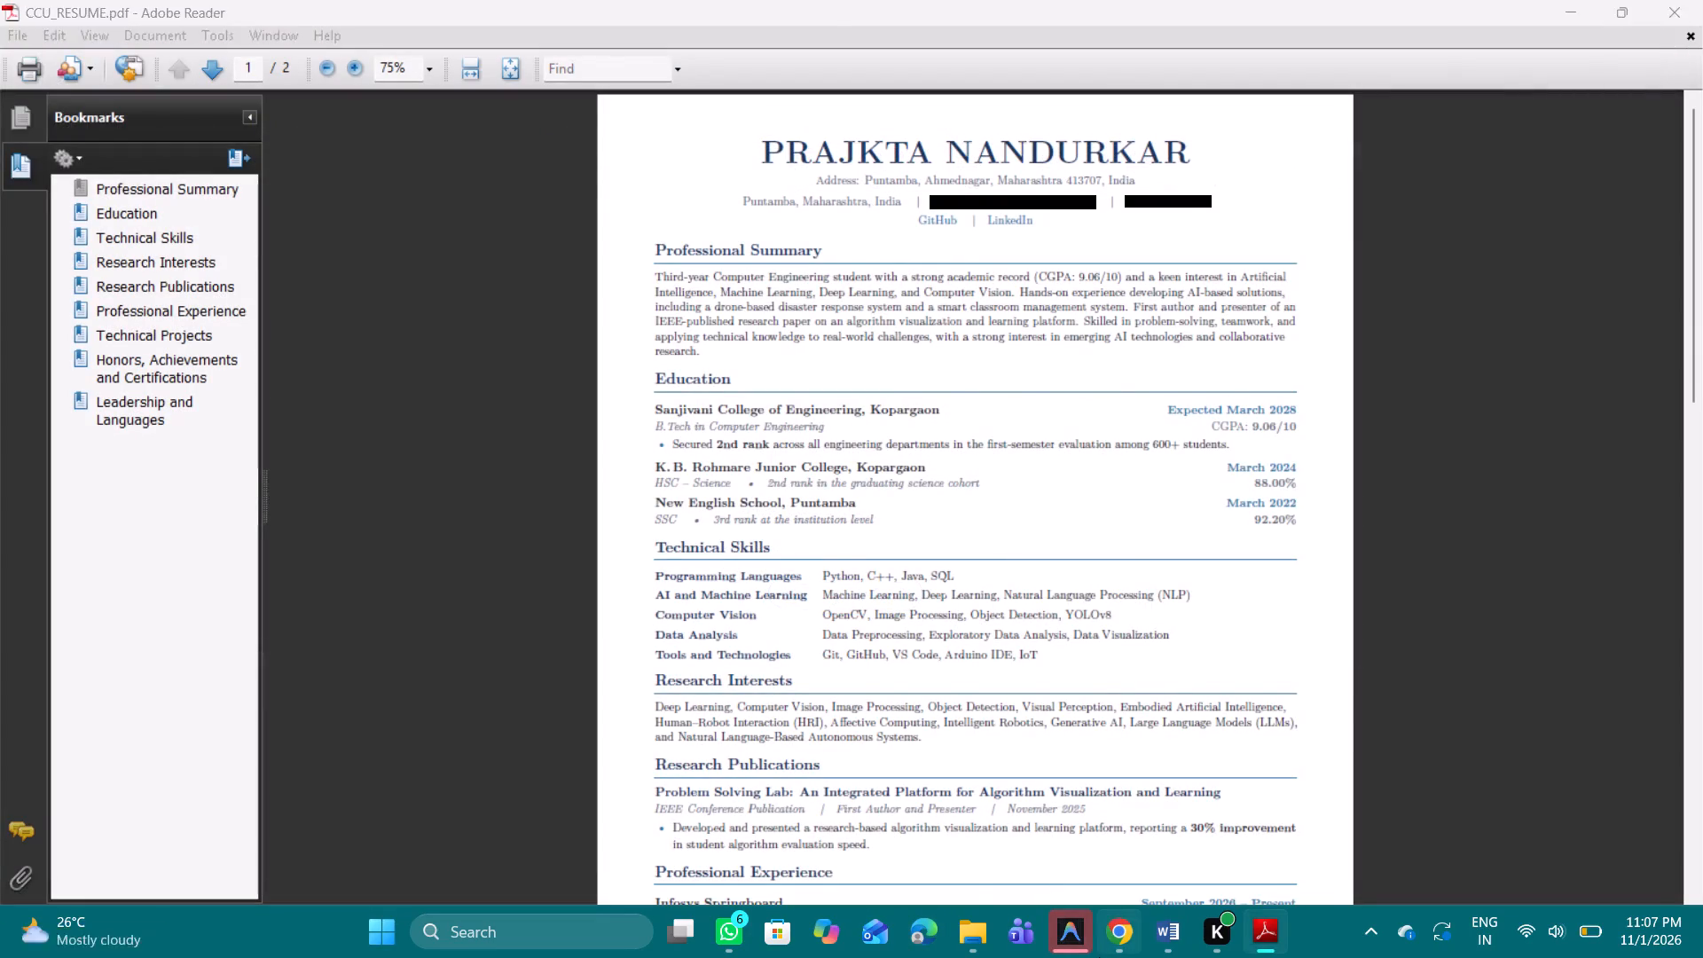
{"action": "left_click", "coordinate": [725, 0]}
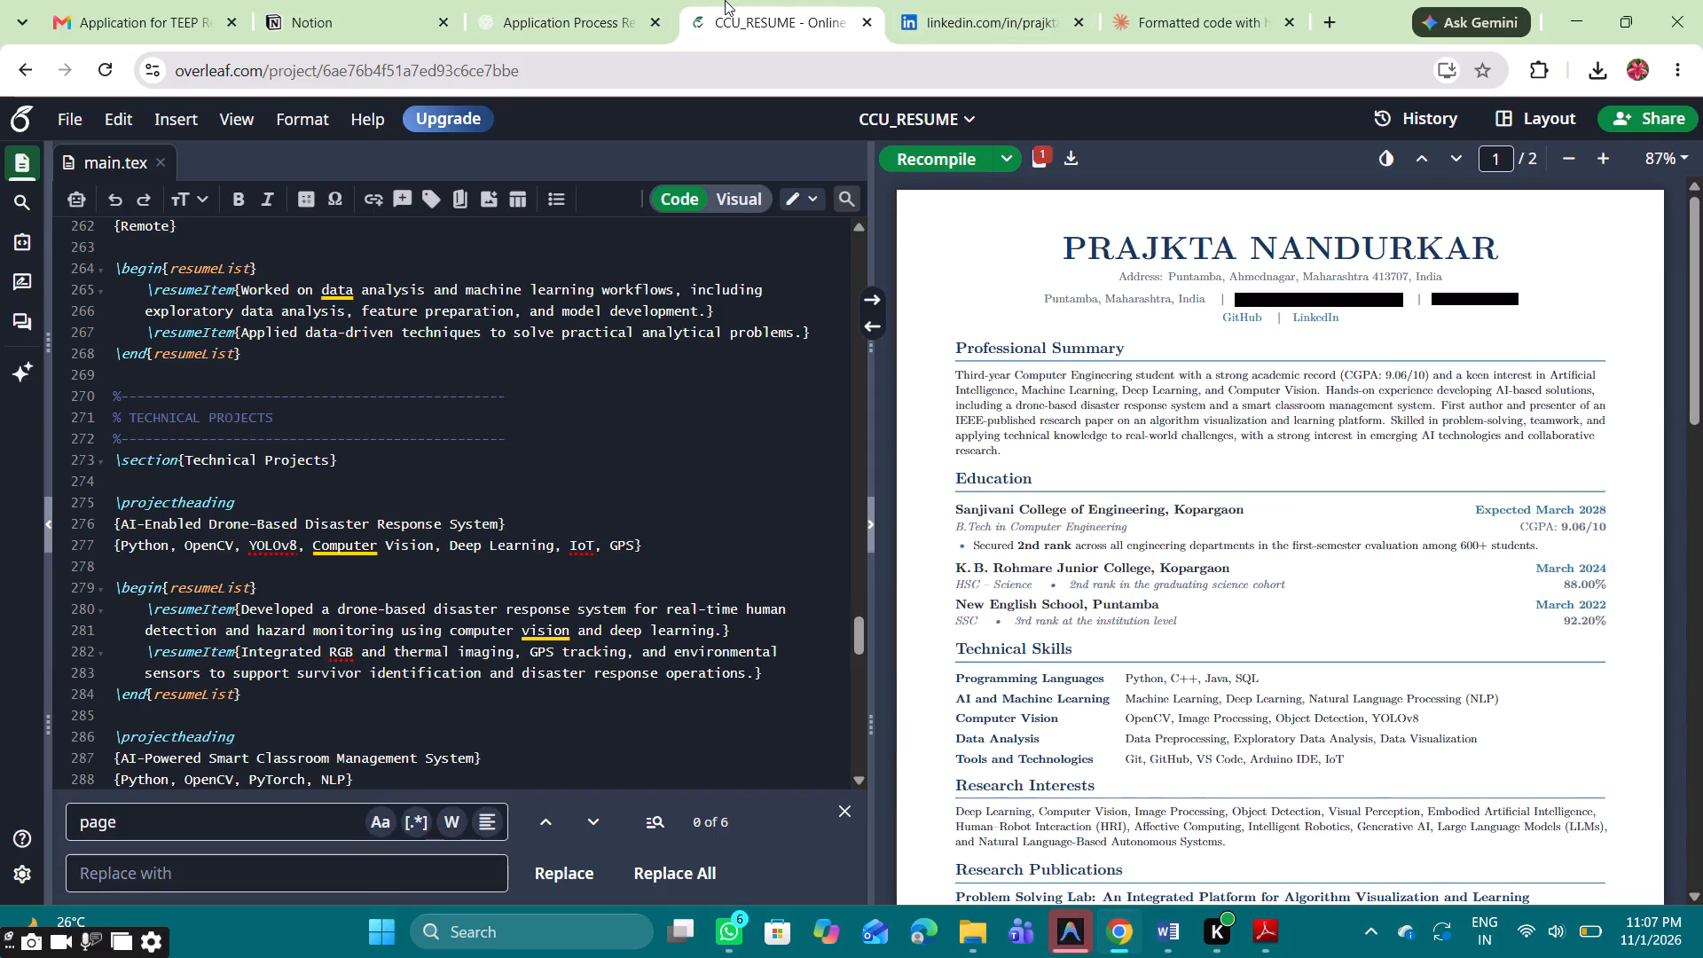
{"action": "left_click", "coordinate": [588, 0]}
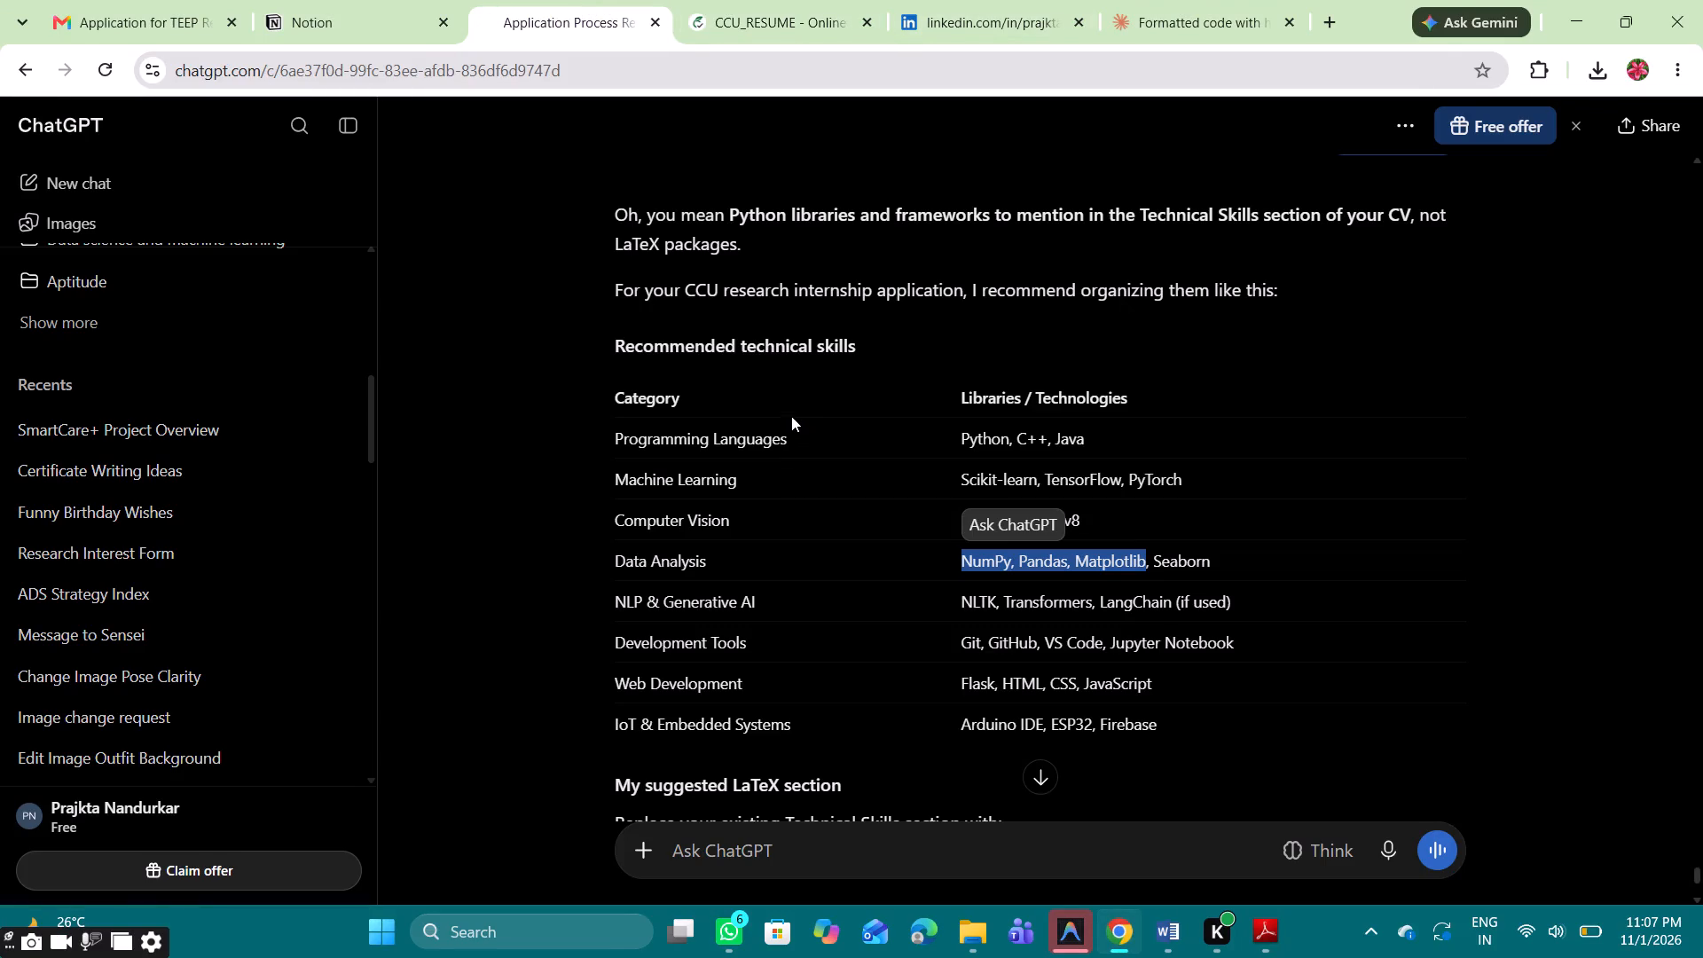